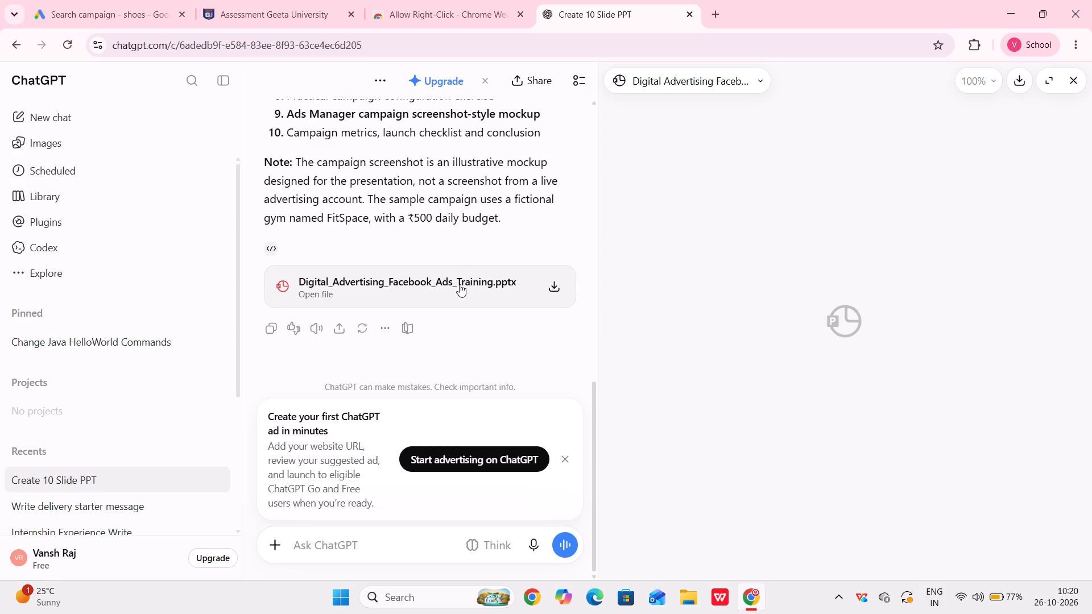
Download the generated Digital_Advertising_Facebook_Ads_Training.pptx presentation from the chat reply.
click(842, 326)
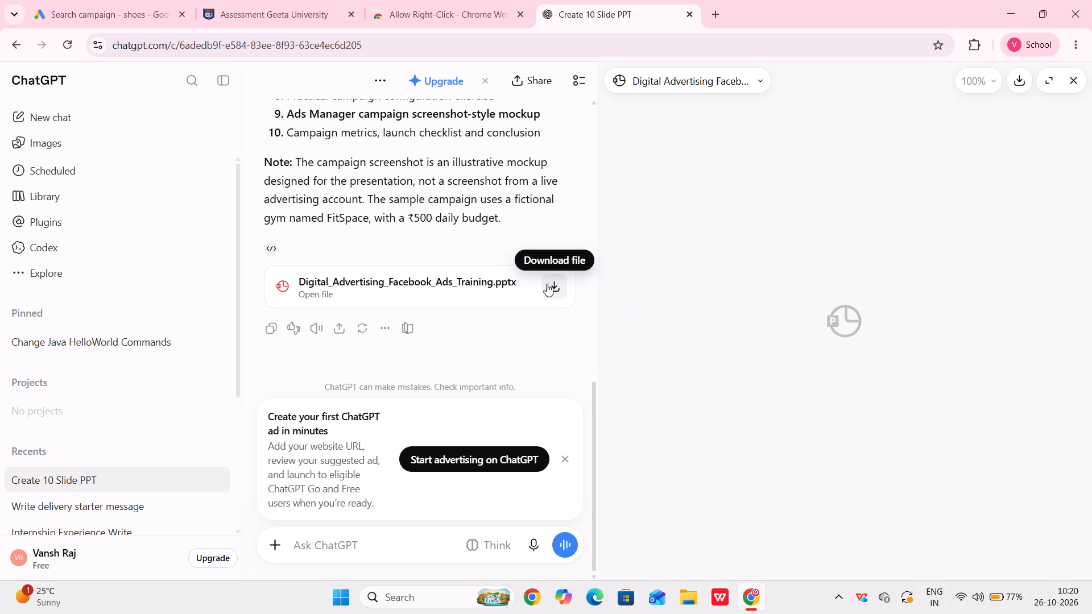
click(551, 285)
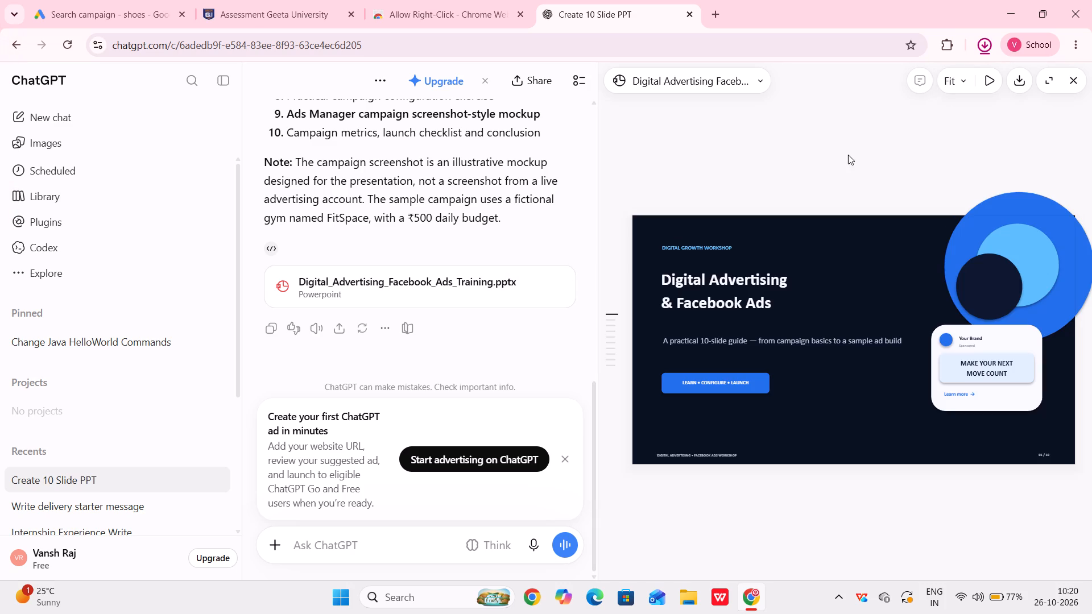
Present the generated deck full screen and go through its slides to review their content.
click(982, 82)
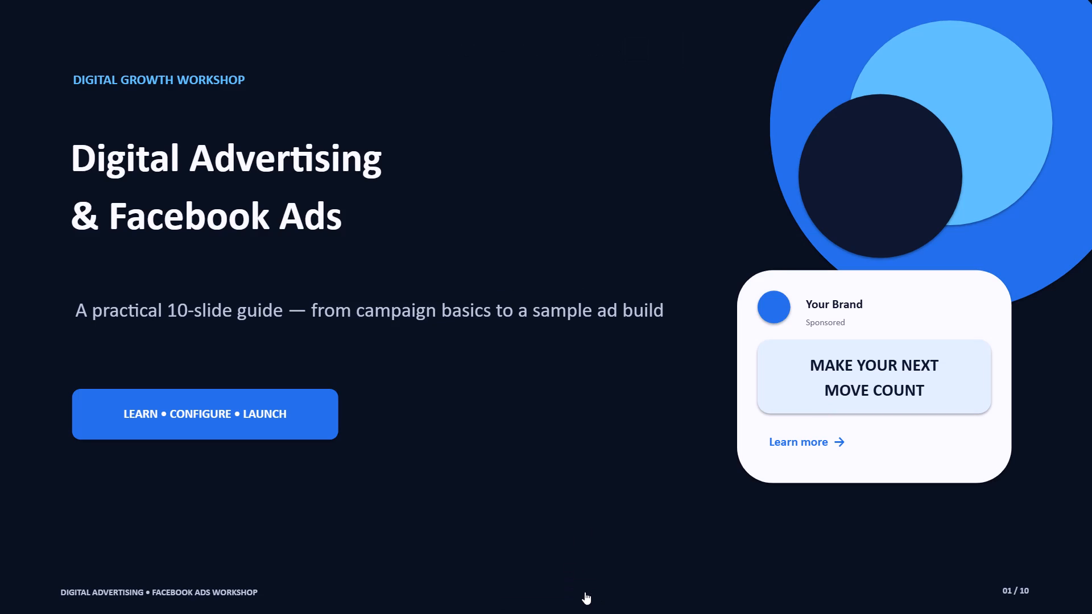
key(Right)
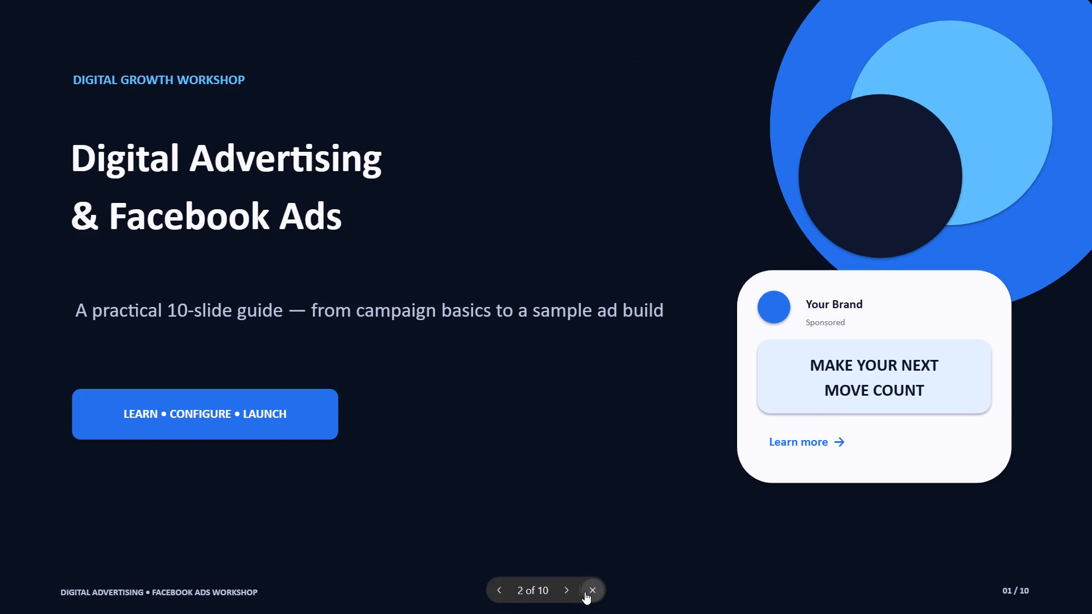
key(Right)
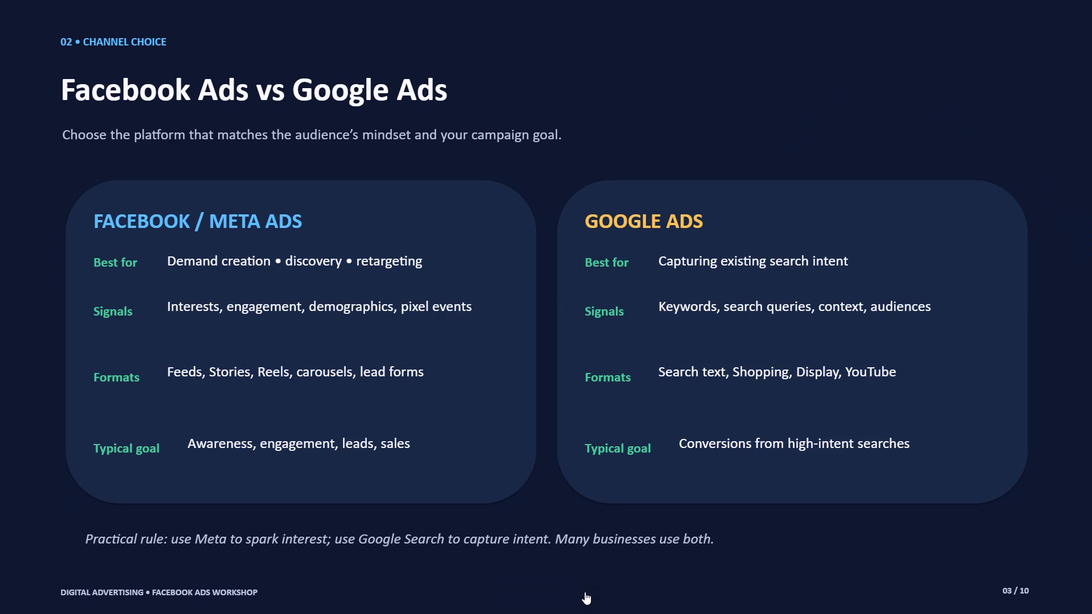
key(Right)
key(Right)
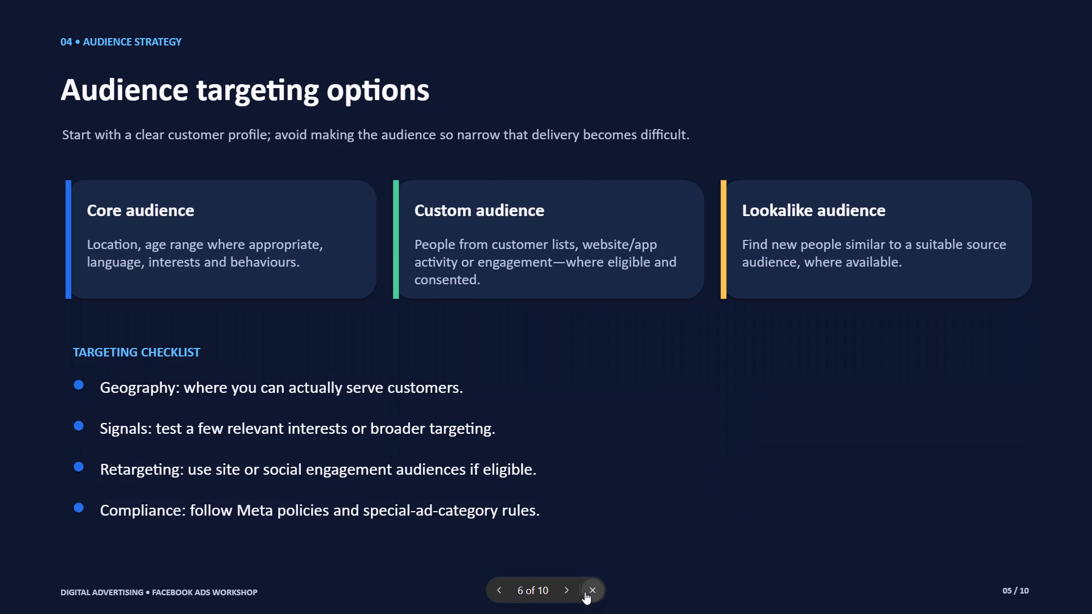
key(Right)
key(Right)
key(Right)
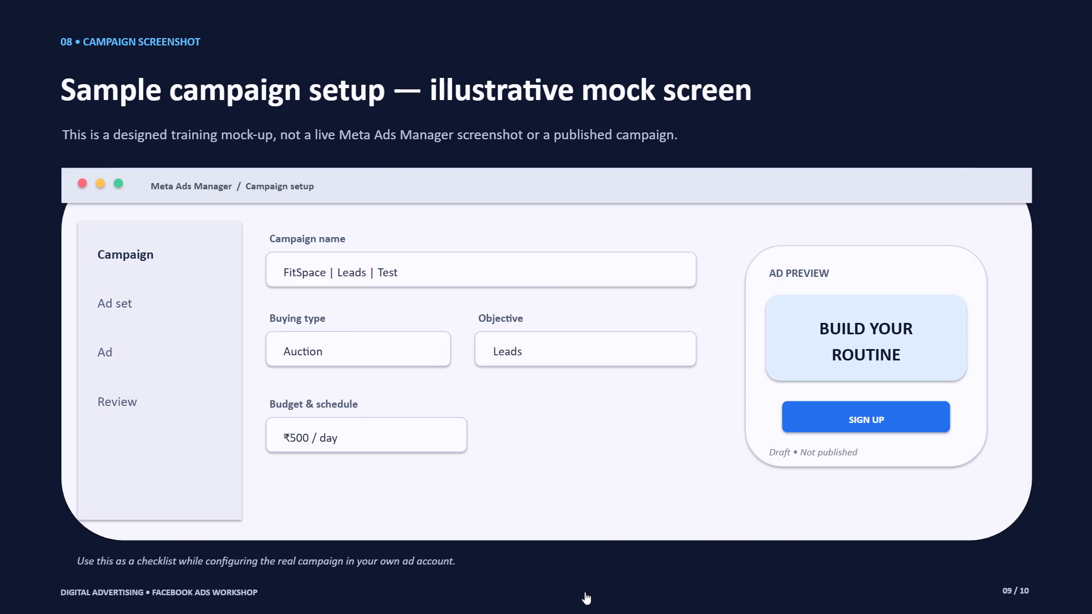
Check the final Launch checklist slide, review backwards to the Facebook Ads vs Google Ads slide, and exit the full-screen presentation.
key(Right)
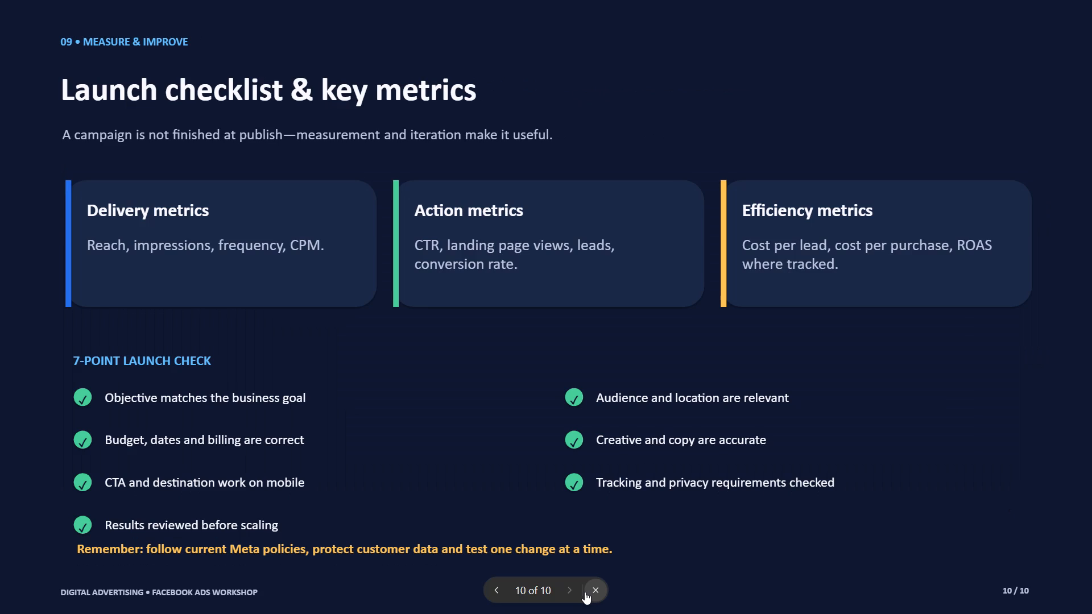
key(Right)
key(Left)
key(Left)
key(Left)
key(Left)
key(Left)
key(Left)
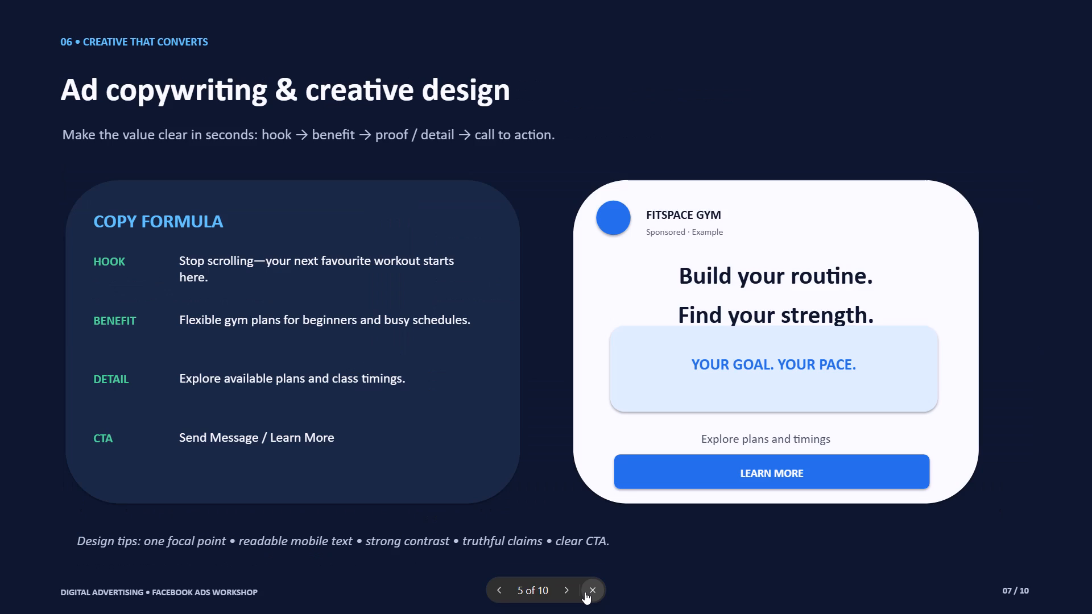
key(Left)
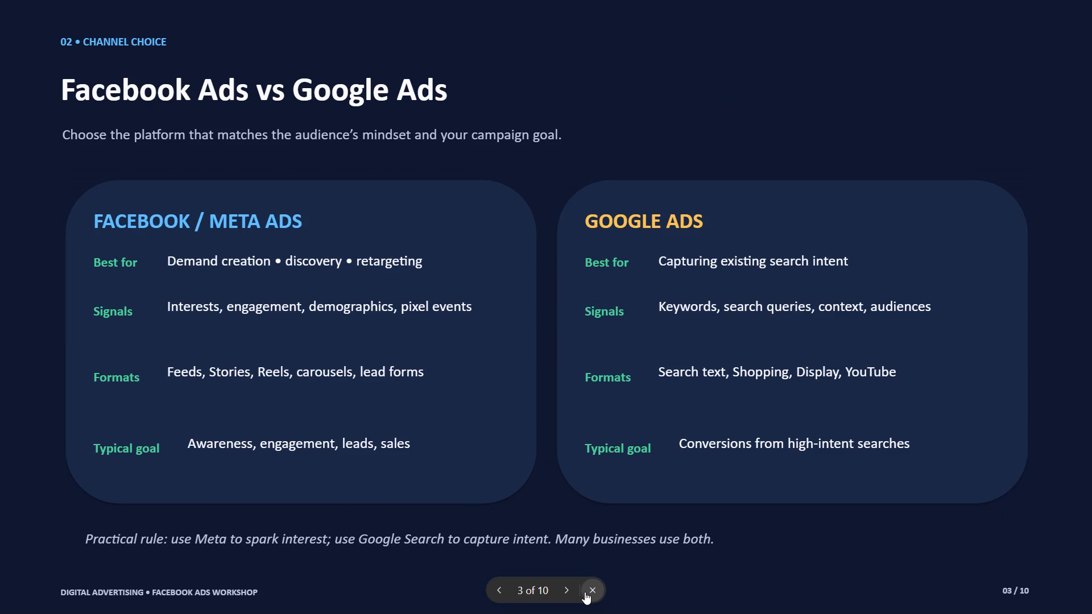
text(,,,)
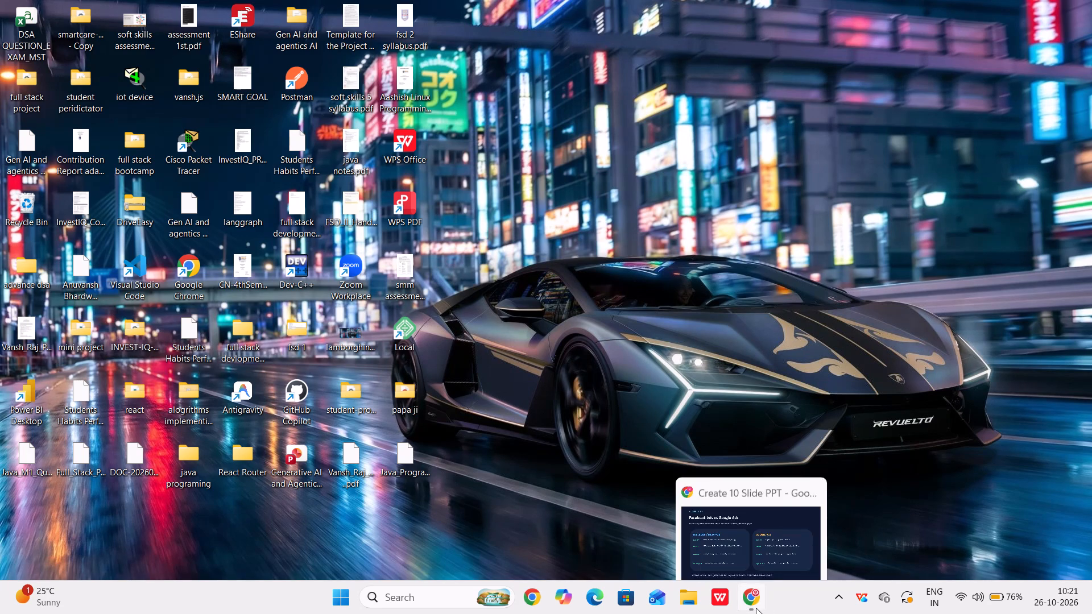
click(760, 555)
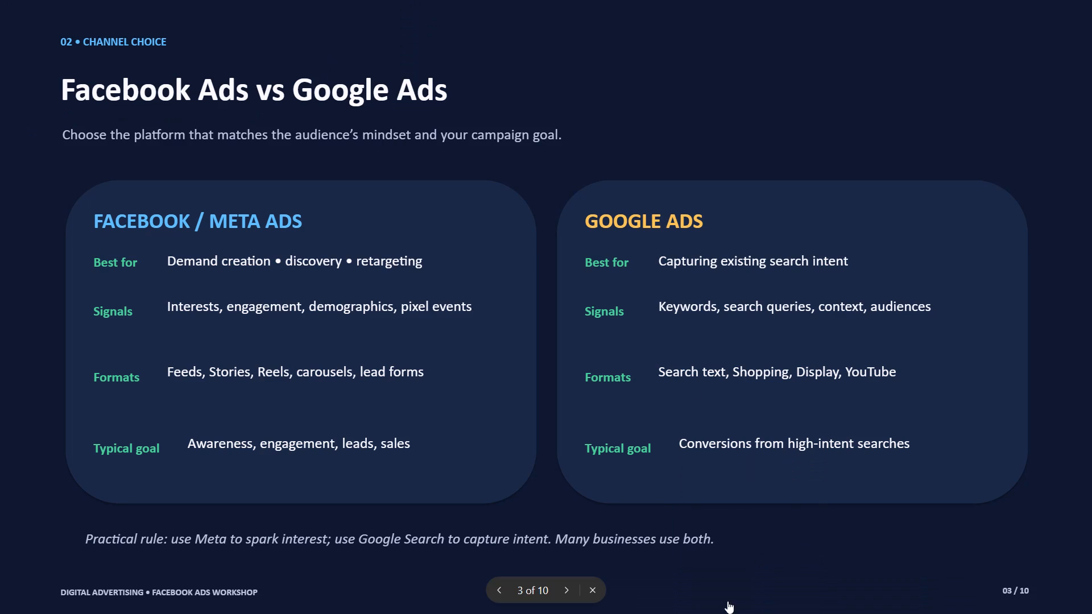
click(593, 591)
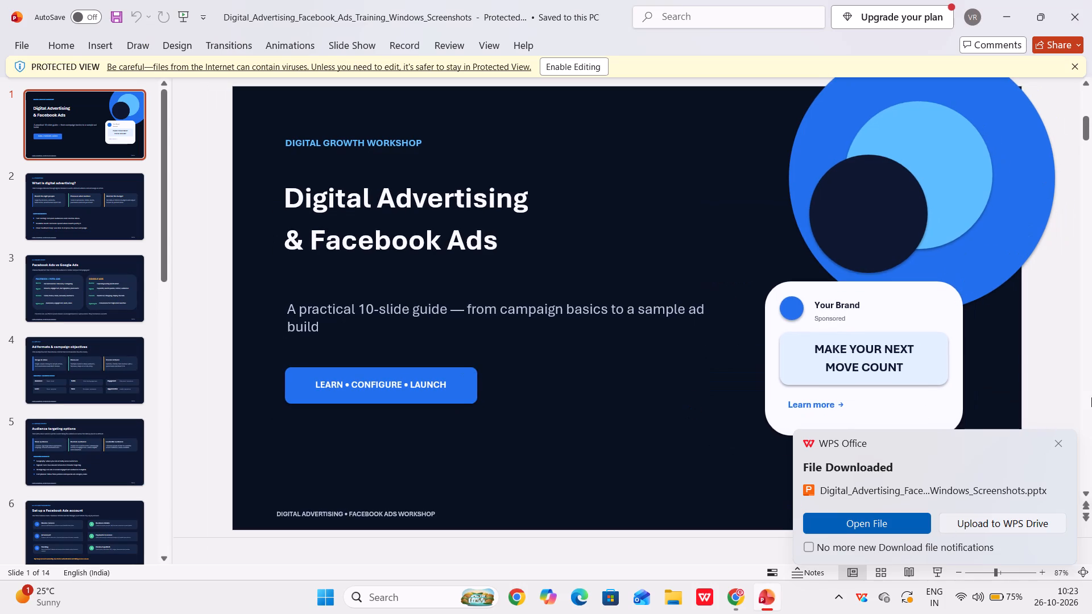
Dismiss the download notification and enable editing for the protected Windows-screenshots presentation.
click(1061, 442)
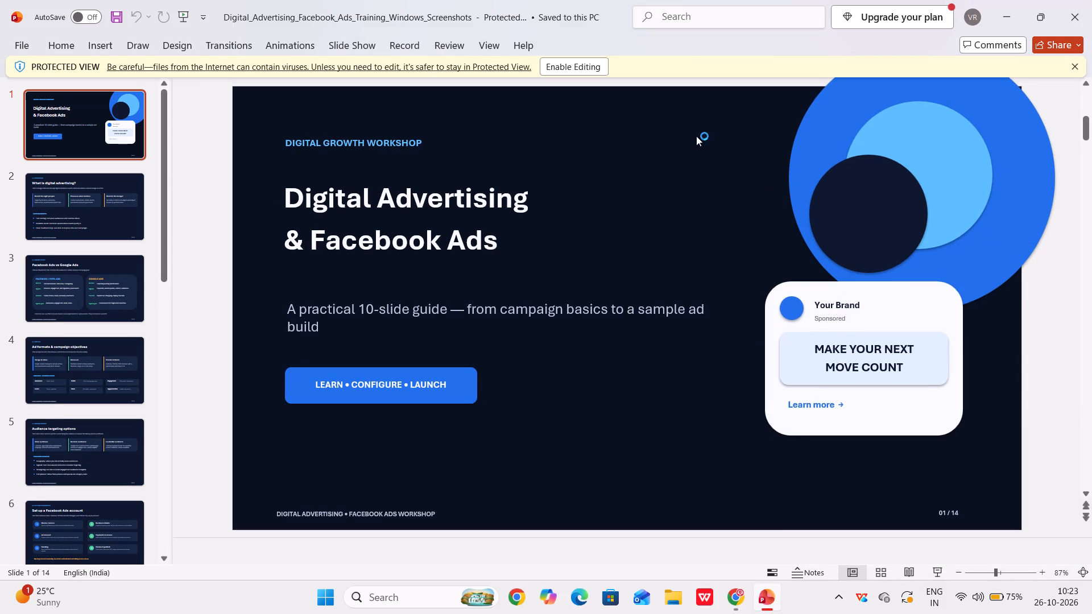
click(588, 70)
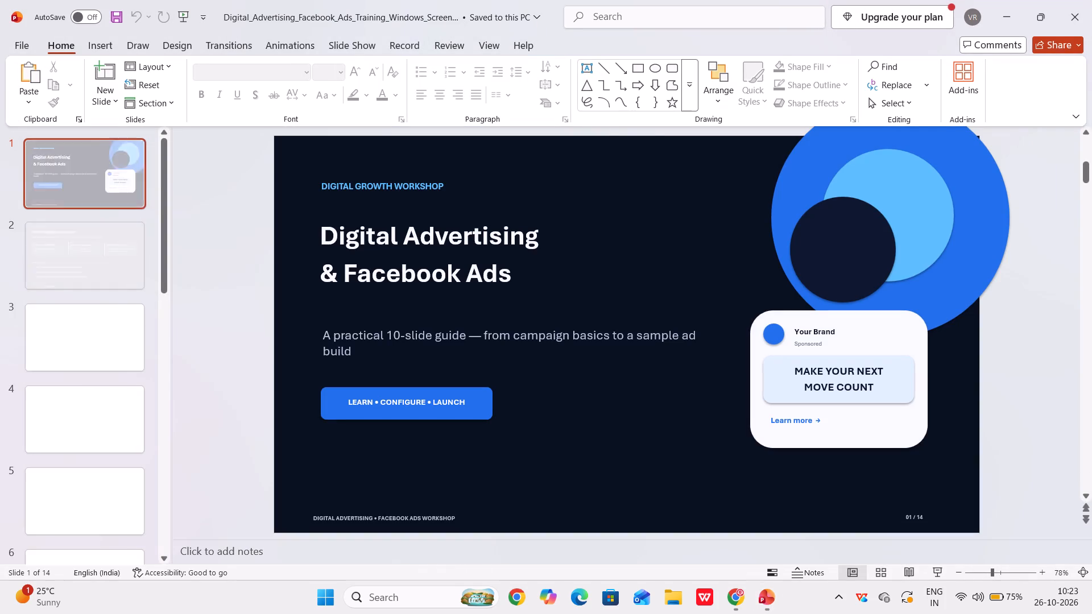
Cut the "DIGITAL GROWTH WORKSHOP" text box from the title slide.
click(412, 190)
click(439, 196)
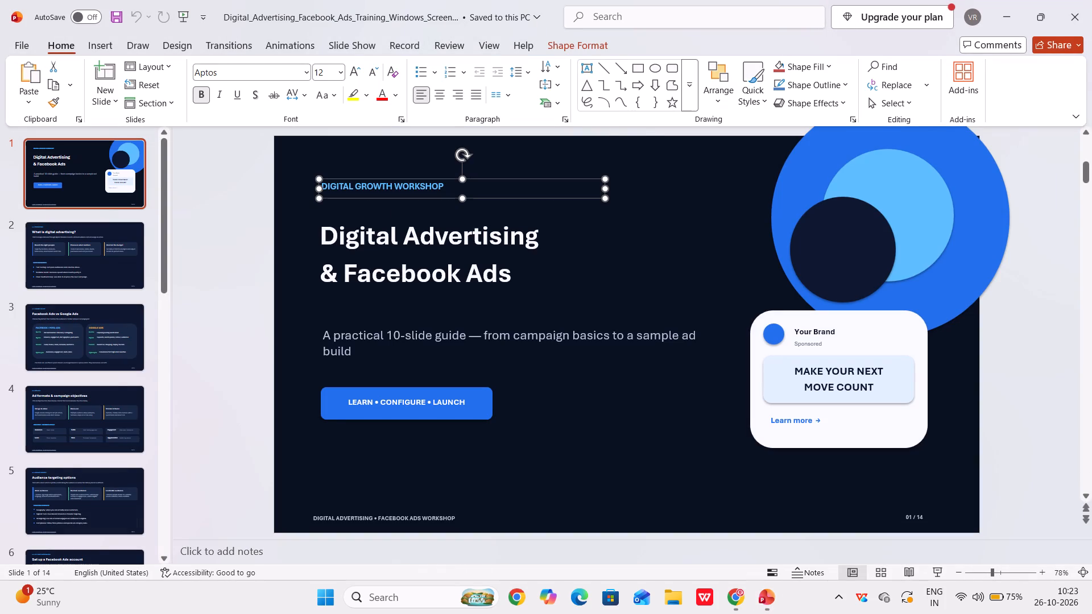
right_click(439, 196)
click(469, 222)
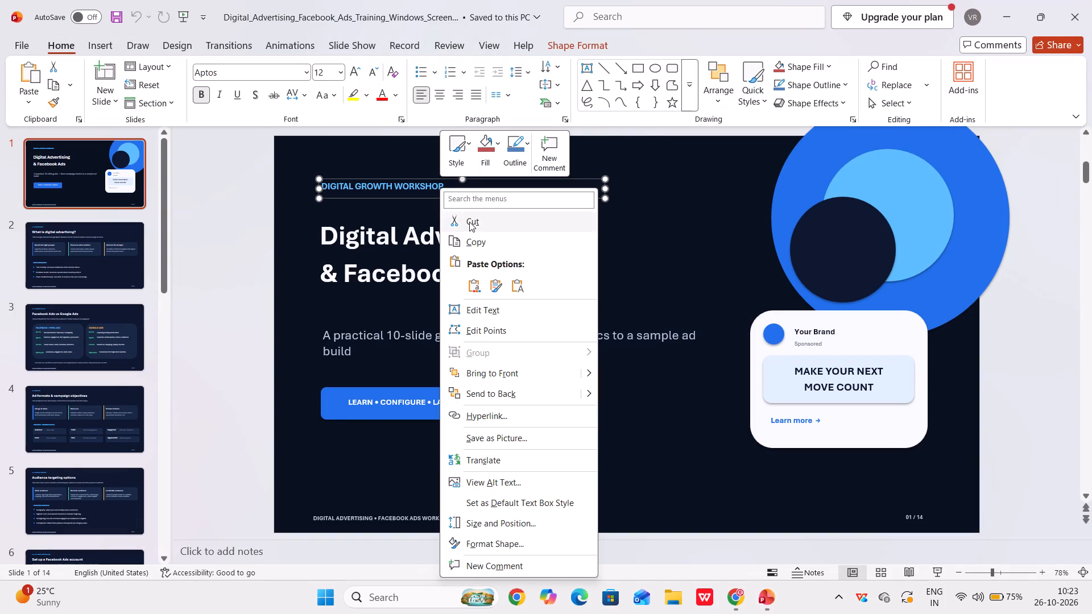
Move the "Digital Advertising & Facebook Ads" title up and slightly left, into the space above it on slide 1.
click(440, 250)
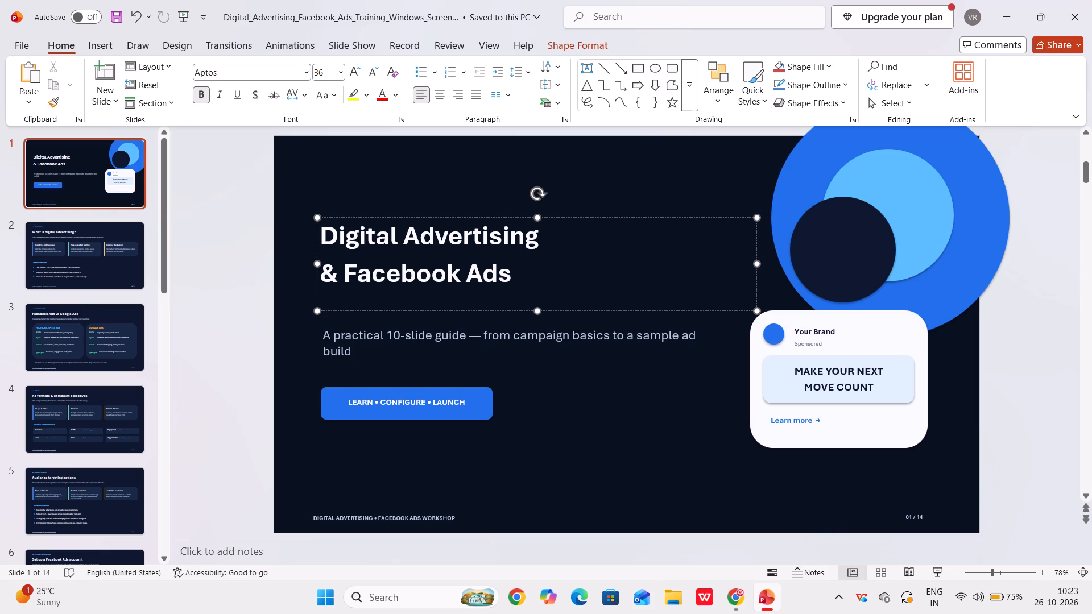
drag(444, 219, 435, 187)
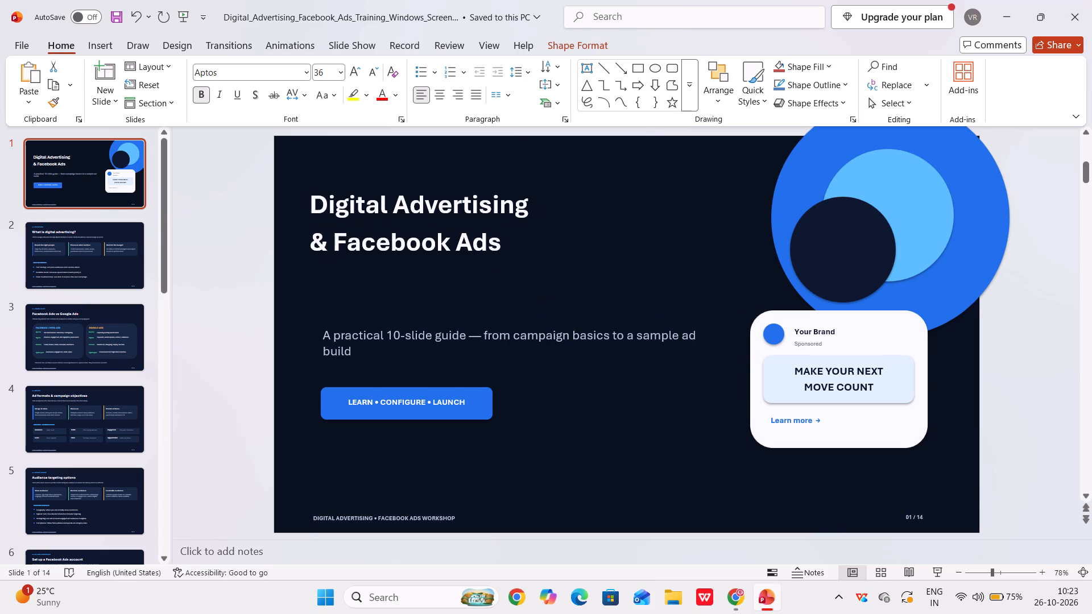
drag(435, 187, 429, 180)
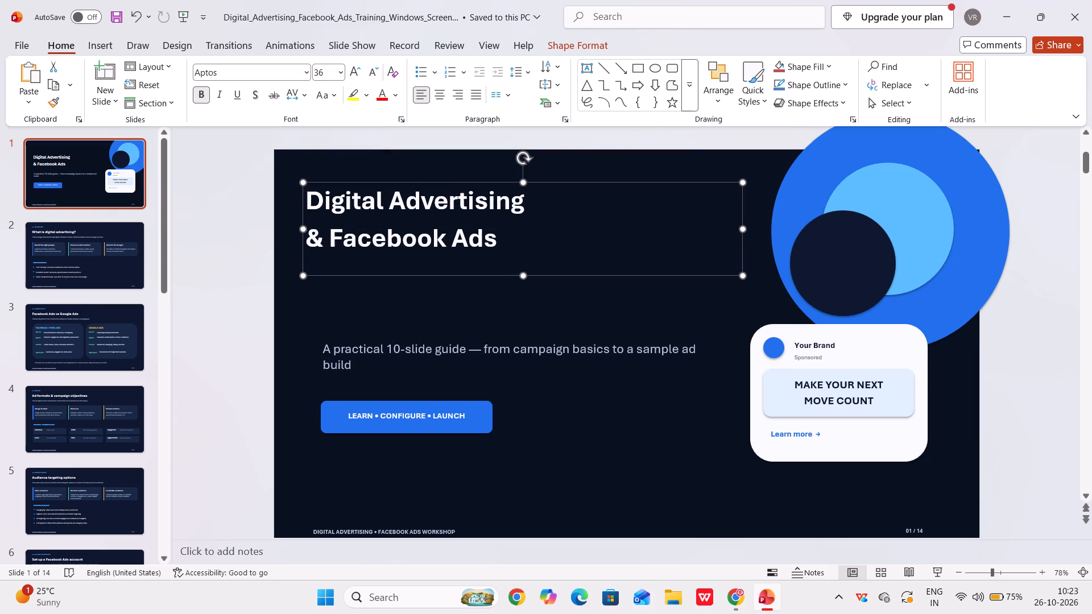
Delete the subtitle text beginning "A practical 10-slide guide" from the title slide.
click(545, 415)
click(532, 352)
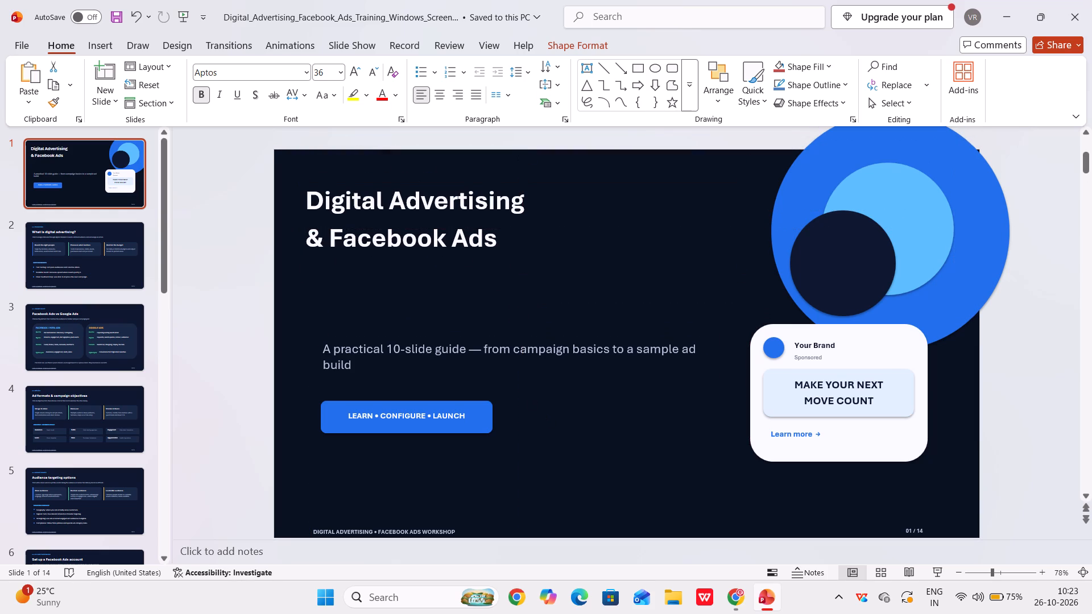
drag(425, 364, 326, 349)
key(BackSpace)
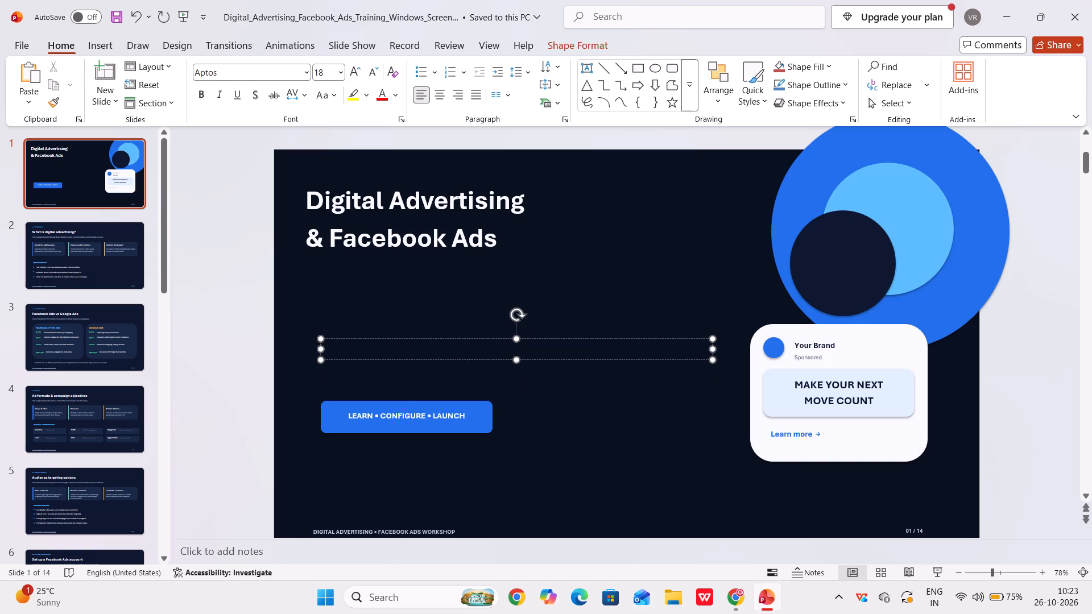
Cut the blue rounded shape behind the "LEARN • CONFIGURE • LAUNCH" label on slide 1.
click(375, 409)
right_click(375, 409)
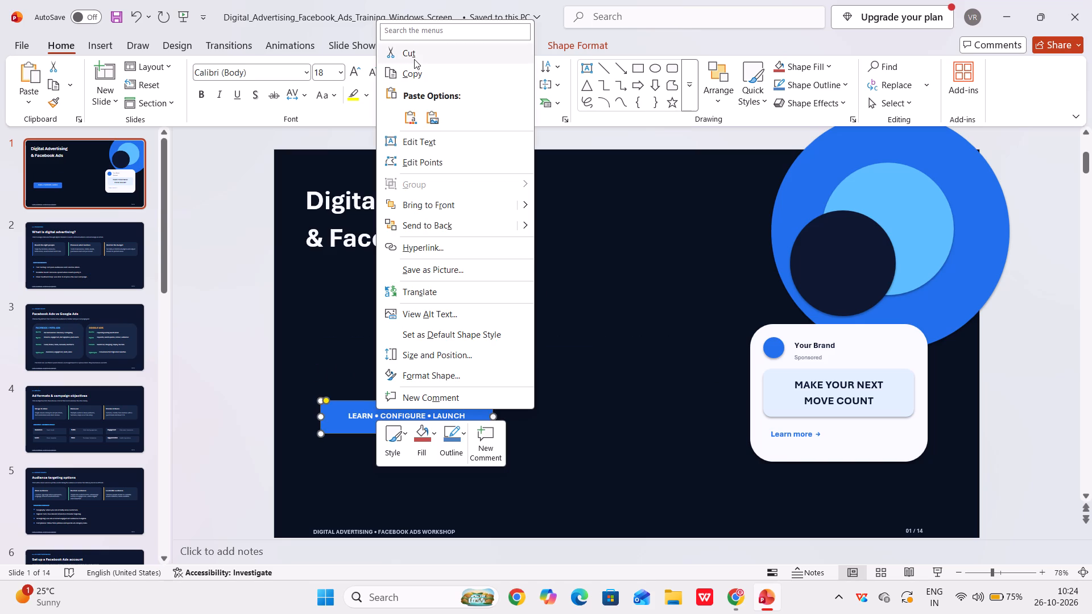
click(413, 59)
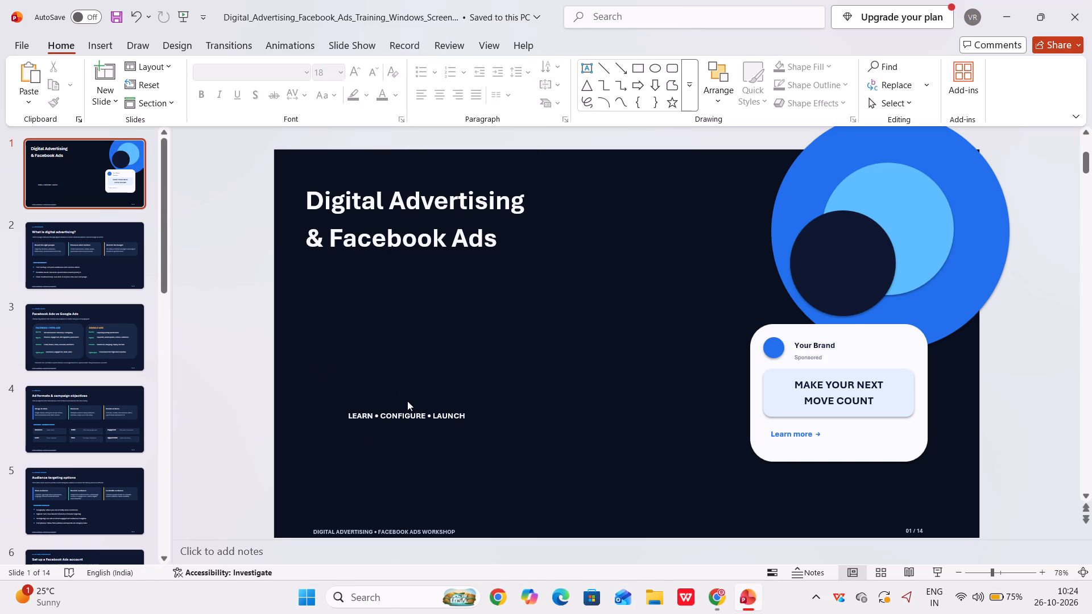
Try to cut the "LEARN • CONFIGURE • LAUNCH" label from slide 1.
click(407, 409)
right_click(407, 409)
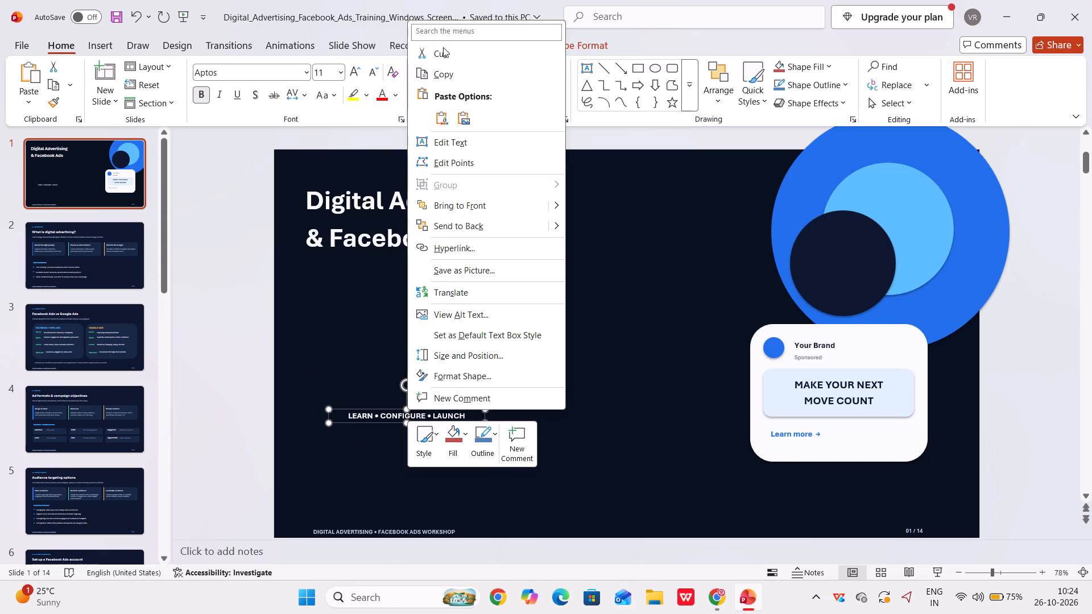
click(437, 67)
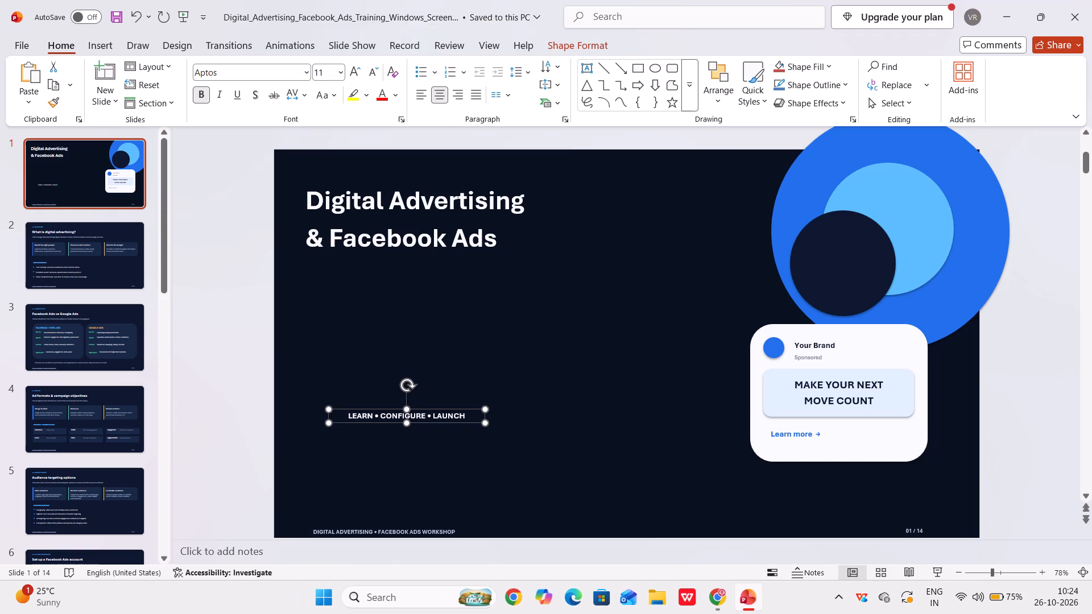
Move the "Digital Advertising & Facebook Ads" title straight down slightly on slide 1.
ctrl+scroll(432, 217, up, 2)
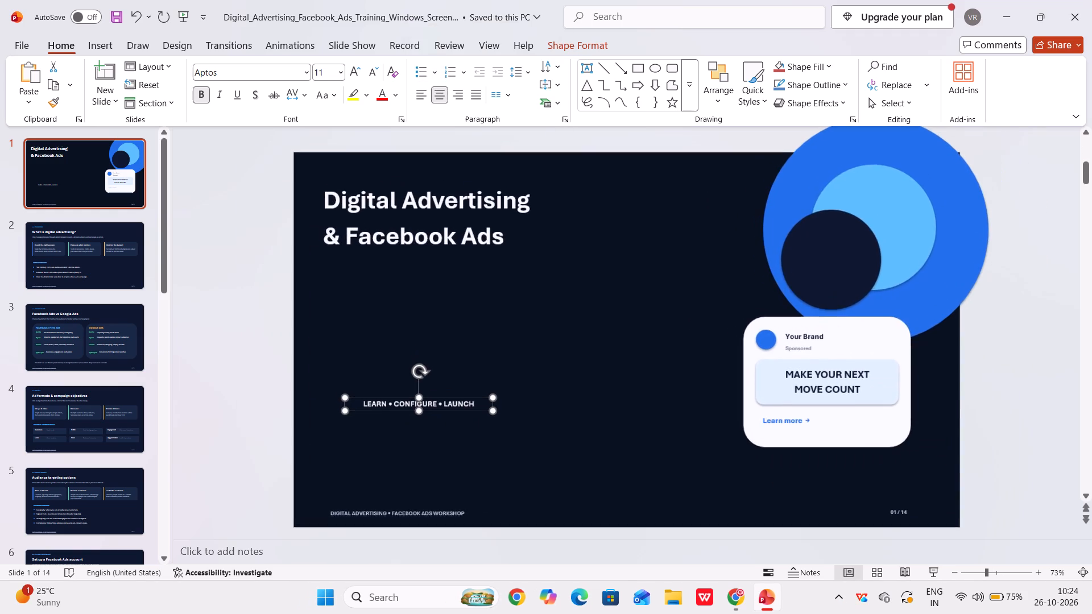
click(432, 277)
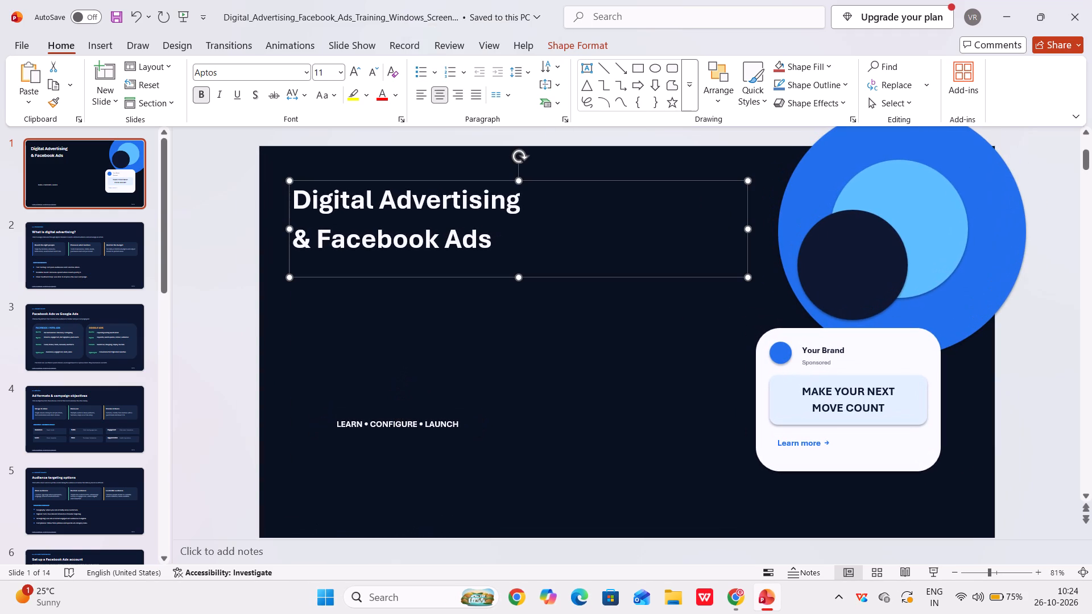
scroll(428, 297, down, 1)
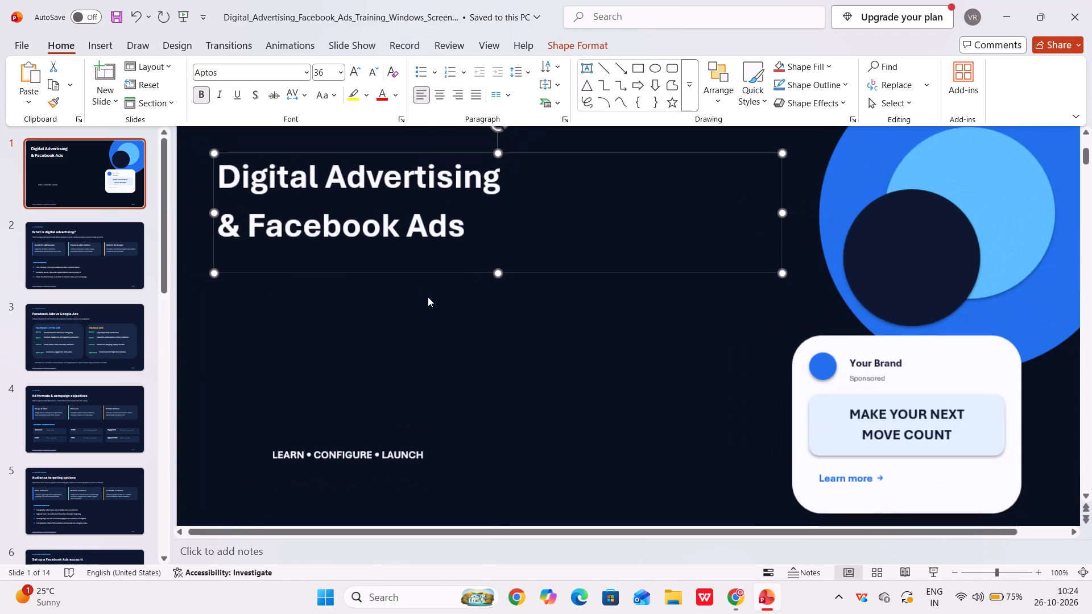
right_click(428, 297)
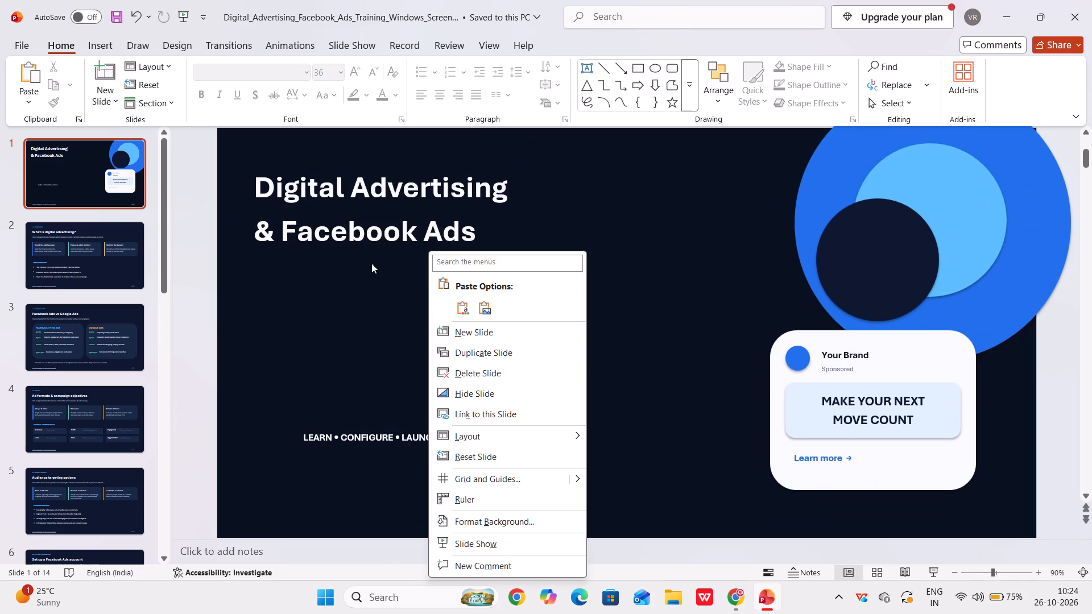
click(357, 202)
drag(360, 216, 386, 268)
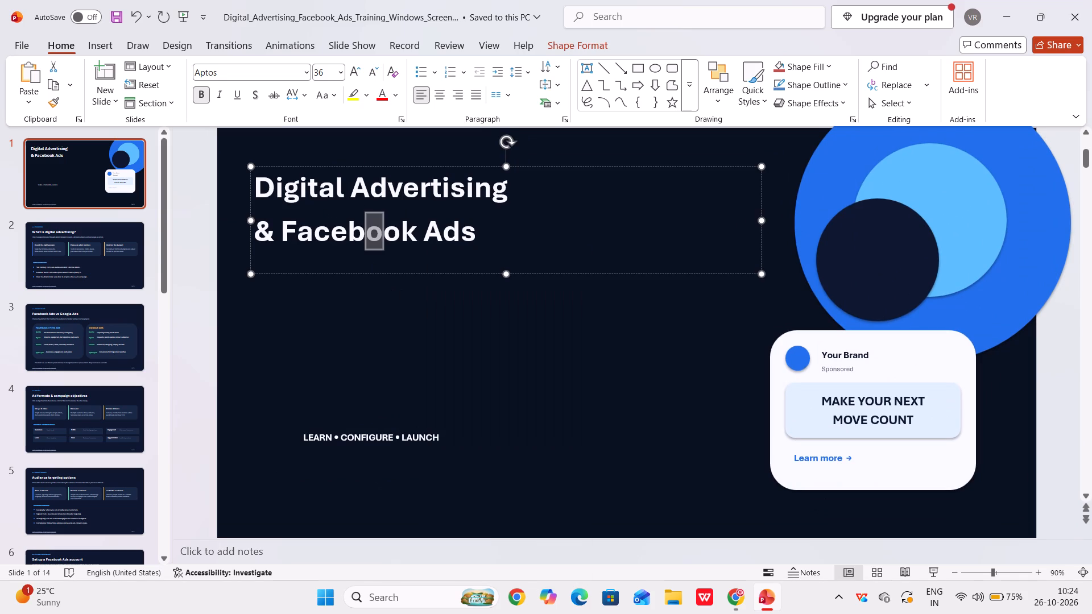
drag(386, 268, 390, 273)
click(390, 273)
drag(390, 273, 392, 287)
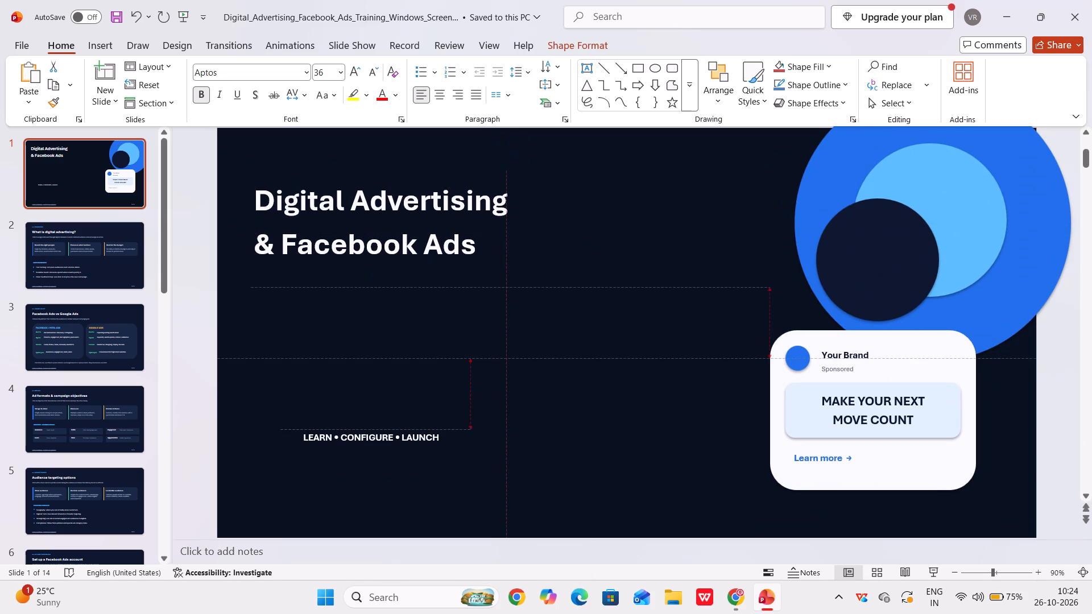
drag(392, 287, 392, 286)
Cut the "LEARN • CONFIGURE • LAUNCH" label from the title slide.
click(376, 429)
right_click(376, 429)
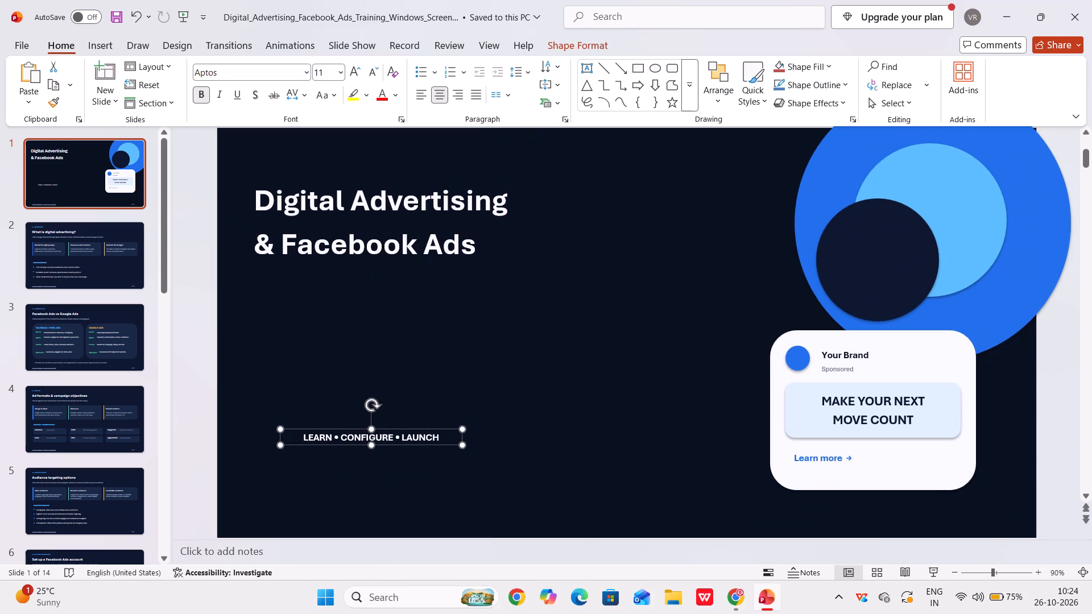
click(413, 72)
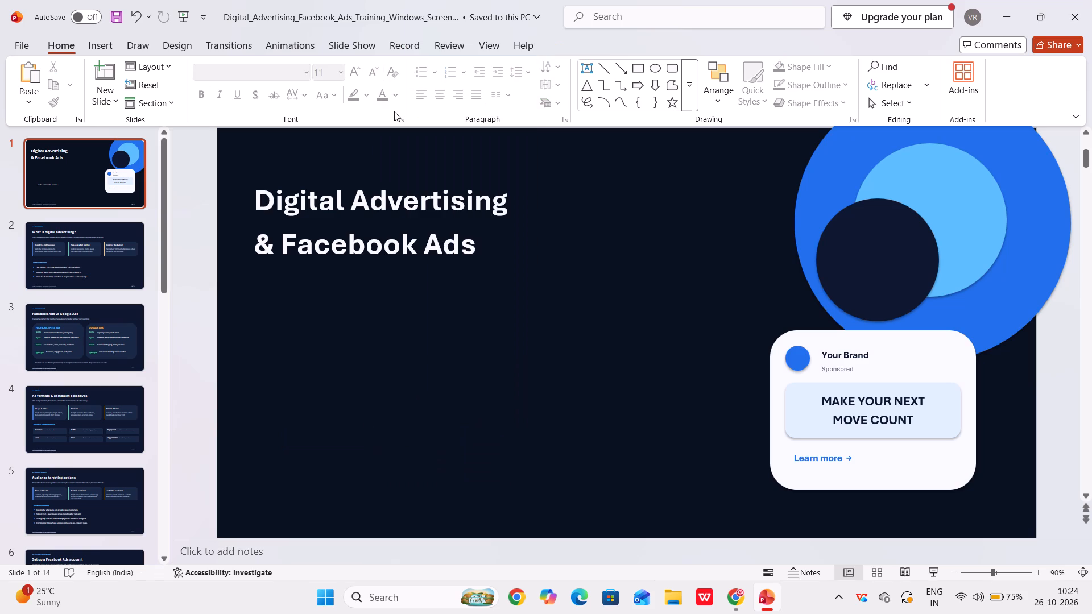
Draw a new text box in the empty area below the title on slide 1.
click(315, 289)
click(328, 339)
click(578, 68)
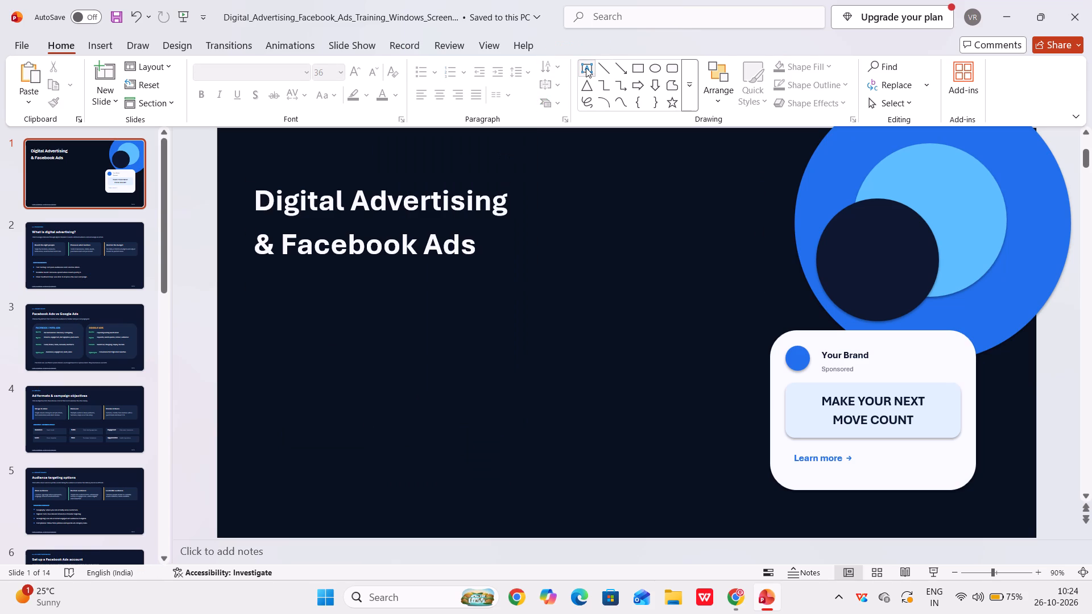
click(586, 68)
drag(266, 306, 286, 335)
drag(286, 335, 464, 453)
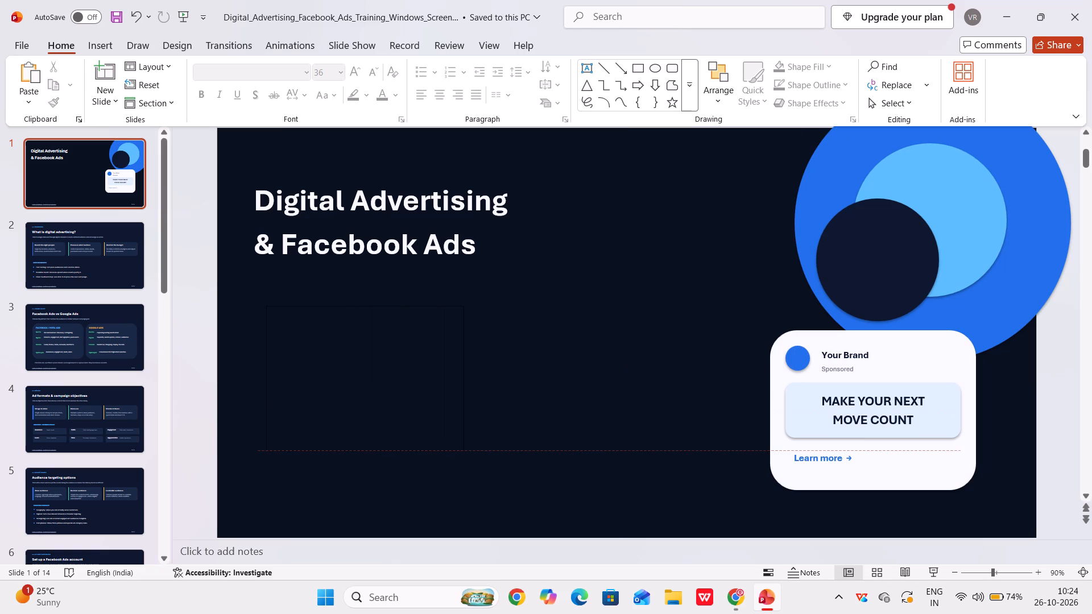
Draw a text box below the title on slide 1 and set its text colour to white.
drag(464, 453, 425, 429)
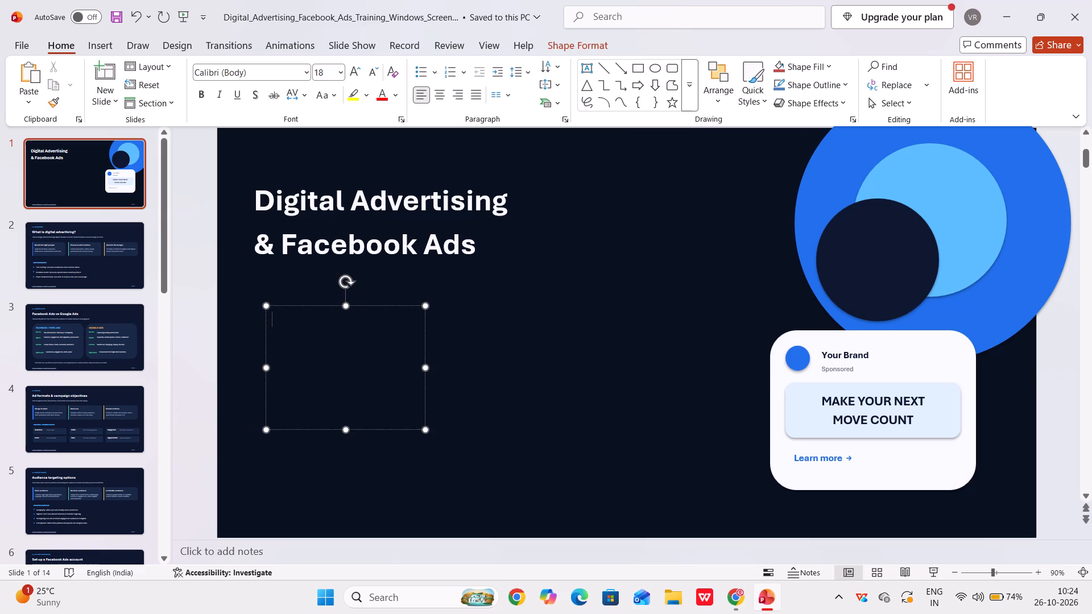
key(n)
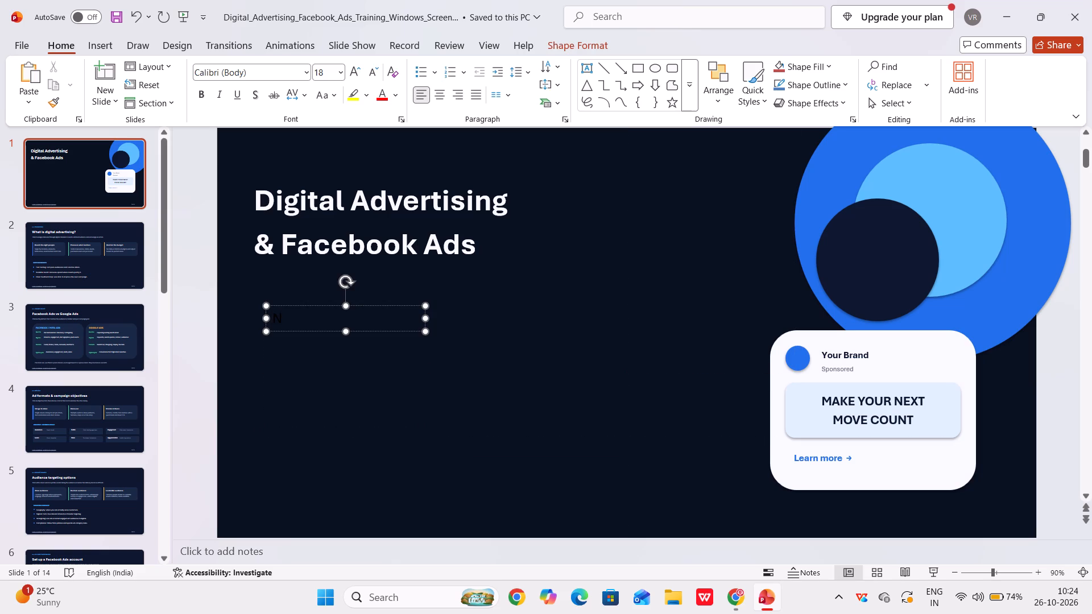
click(303, 320)
click(269, 319)
click(283, 320)
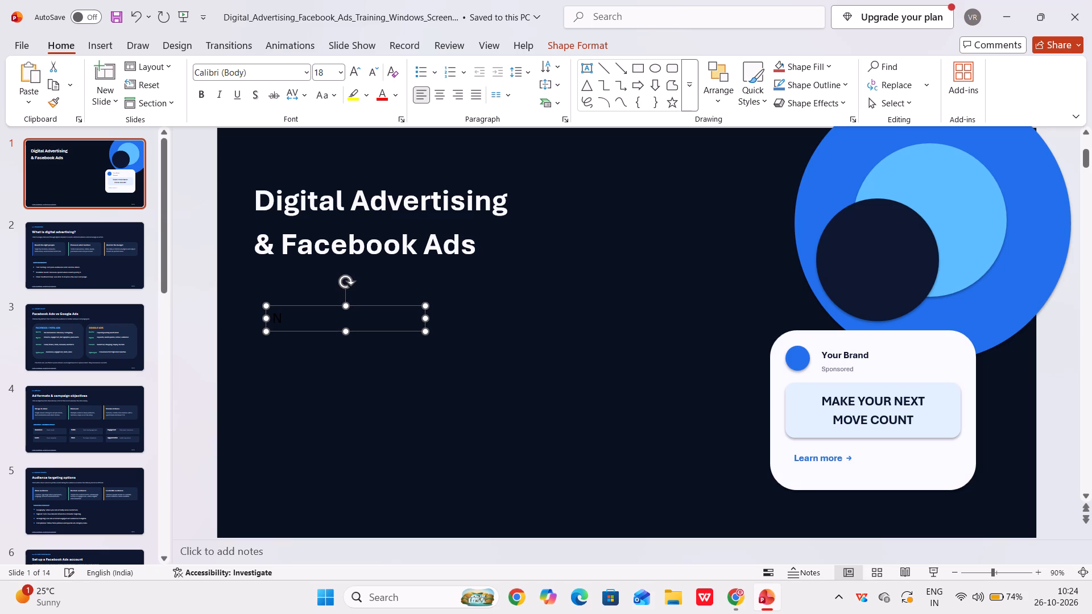
click(283, 321)
right_click(283, 321)
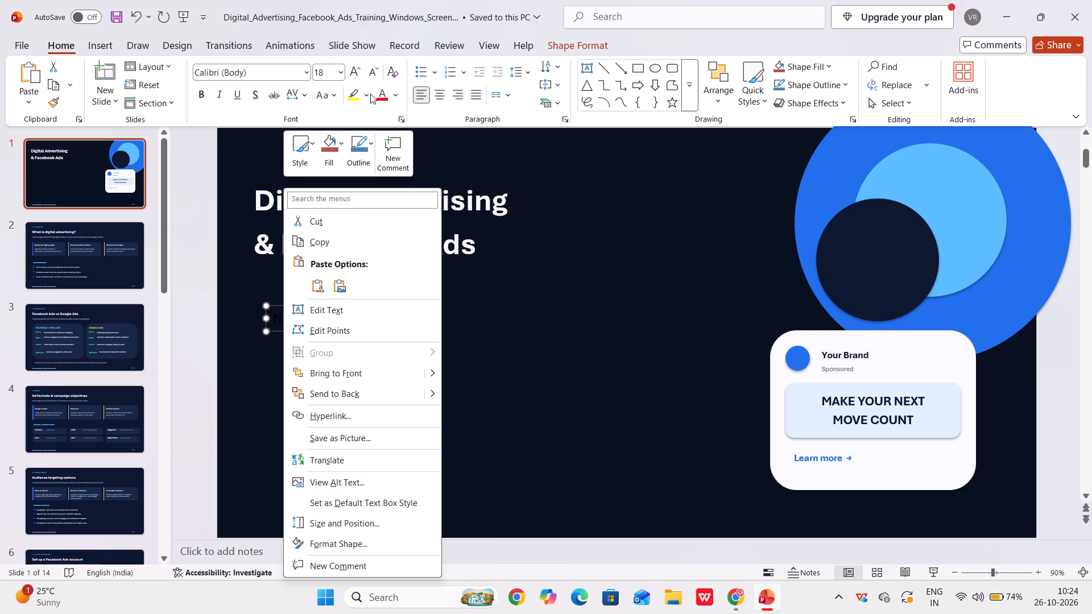
click(392, 92)
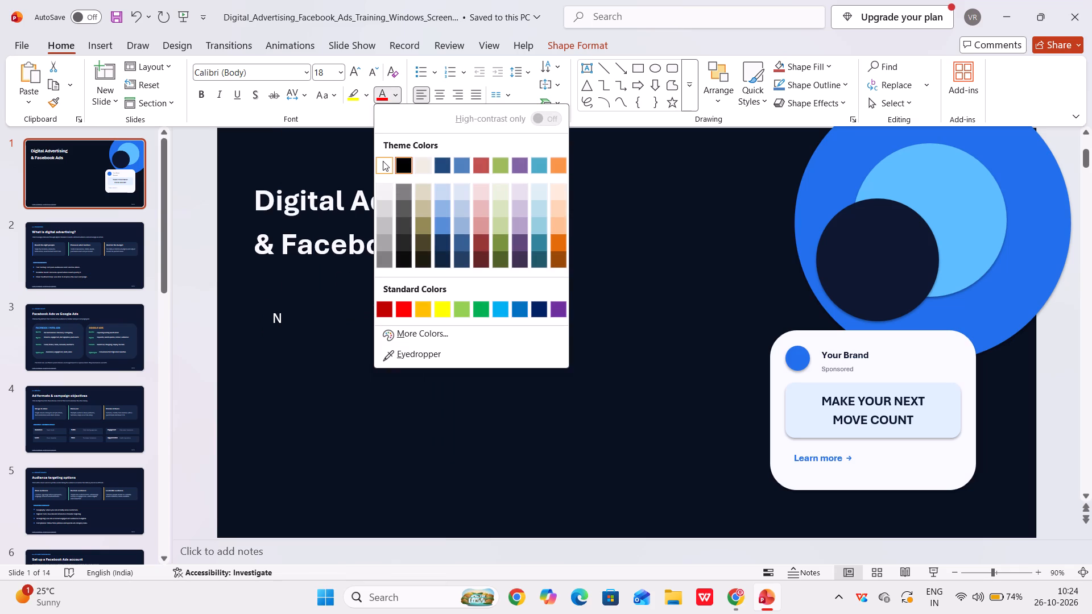
click(383, 161)
Enter a "Name →" line with the student's name in the text box on slide 1.
click(293, 323)
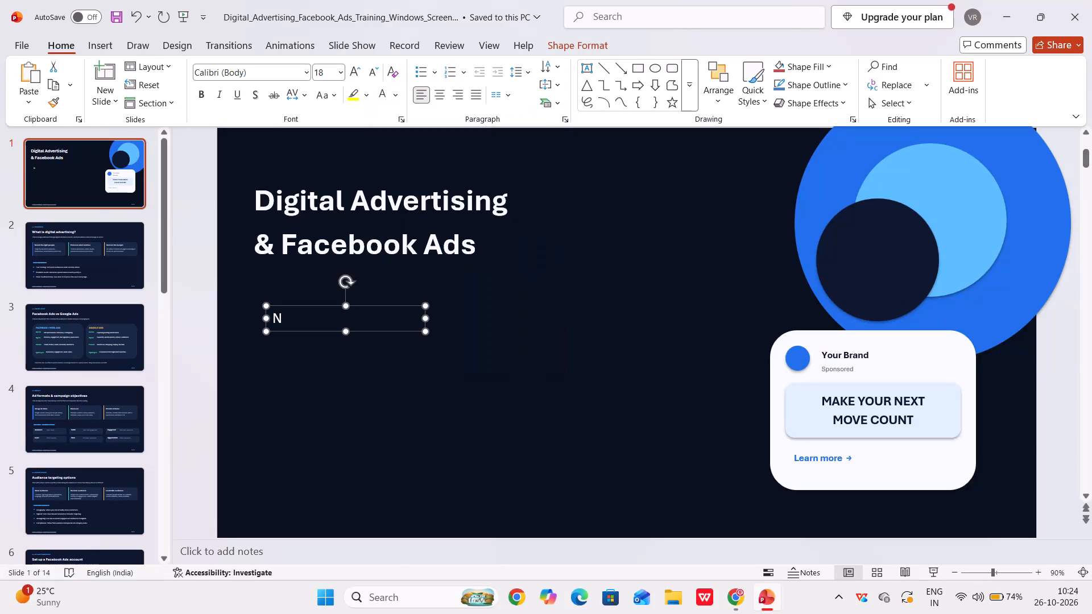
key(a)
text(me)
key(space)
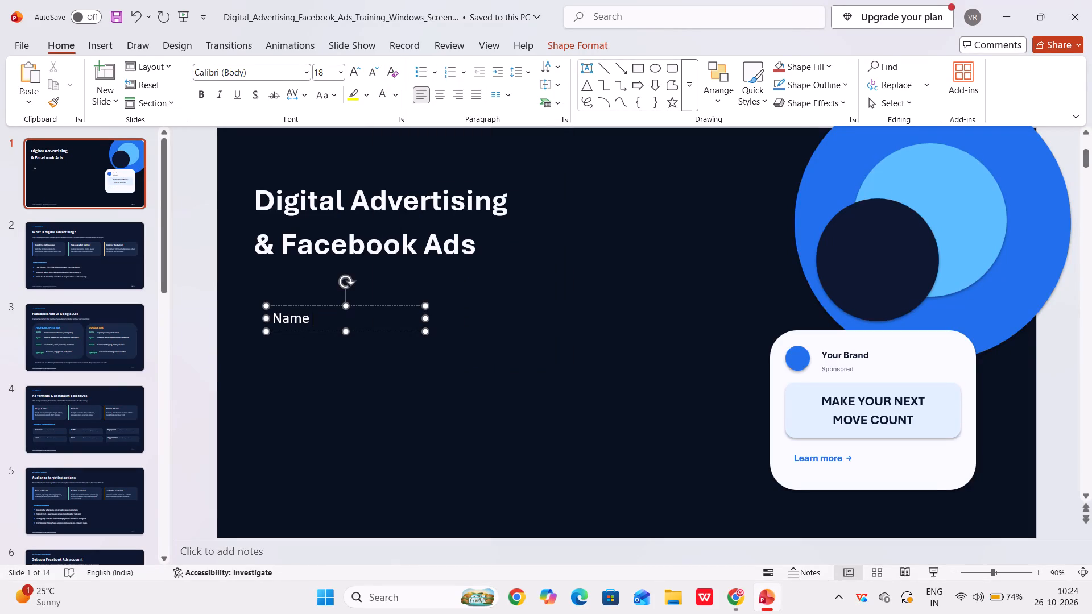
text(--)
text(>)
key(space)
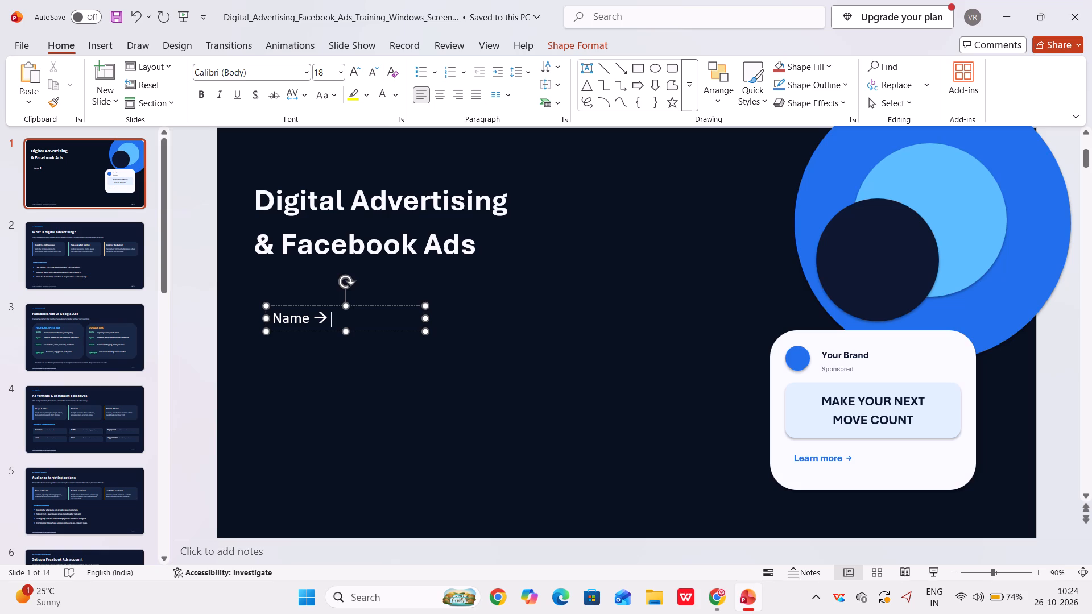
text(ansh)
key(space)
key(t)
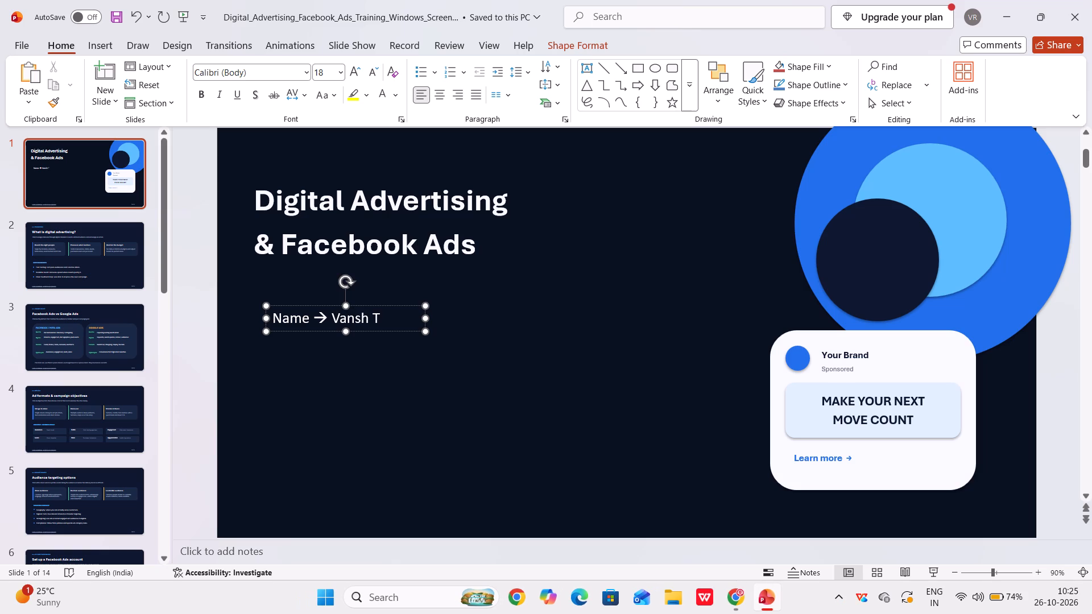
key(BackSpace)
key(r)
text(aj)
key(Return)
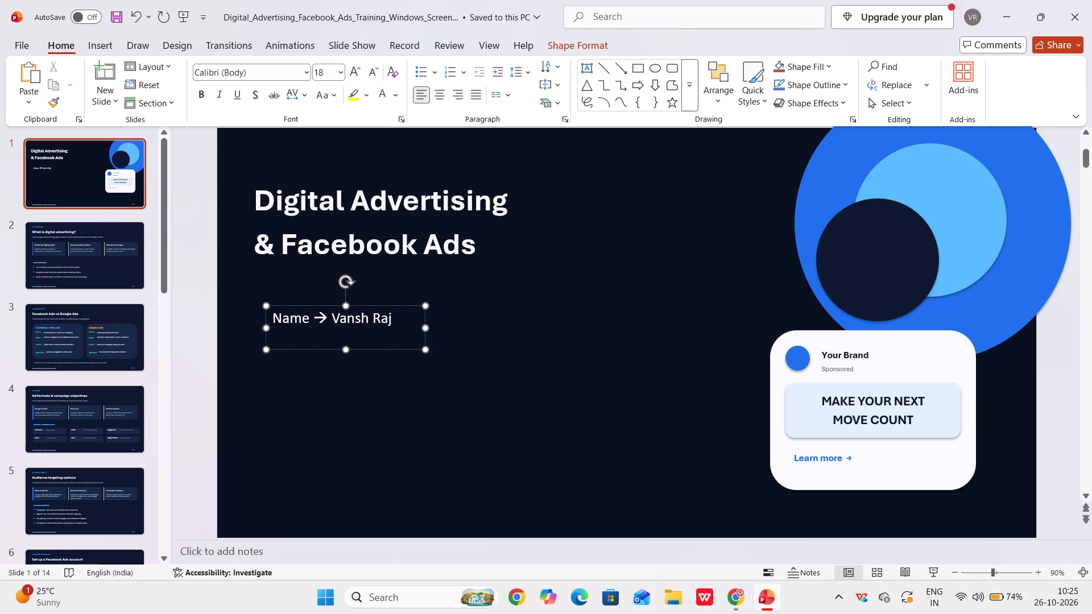
Add a "Course → Advance" line under the name in slide 1's text box, consulting the assessment page in Chrome for the course name.
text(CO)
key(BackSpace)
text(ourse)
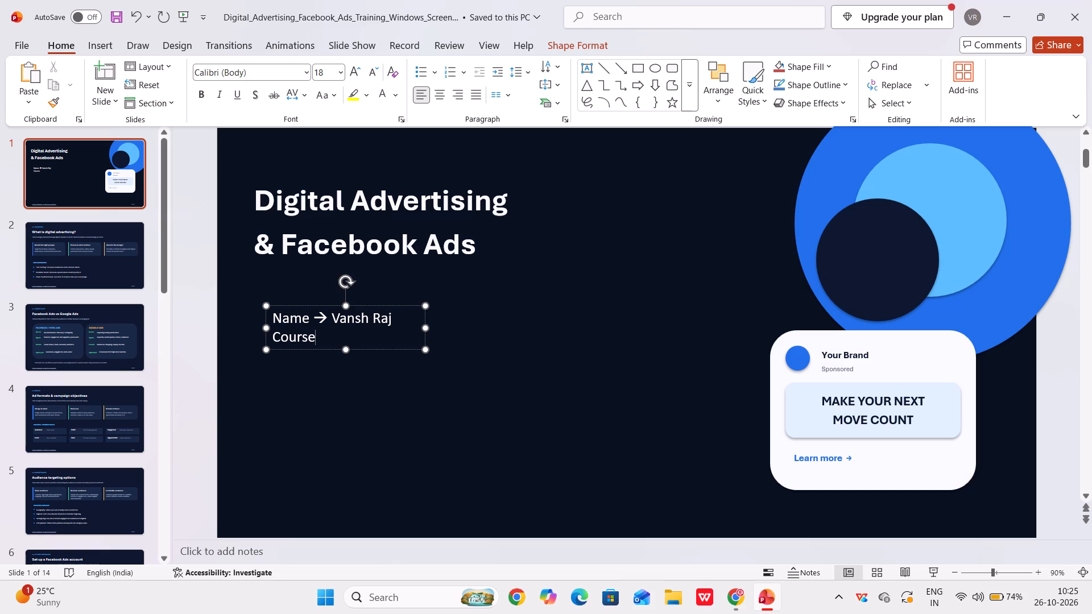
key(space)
click(735, 602)
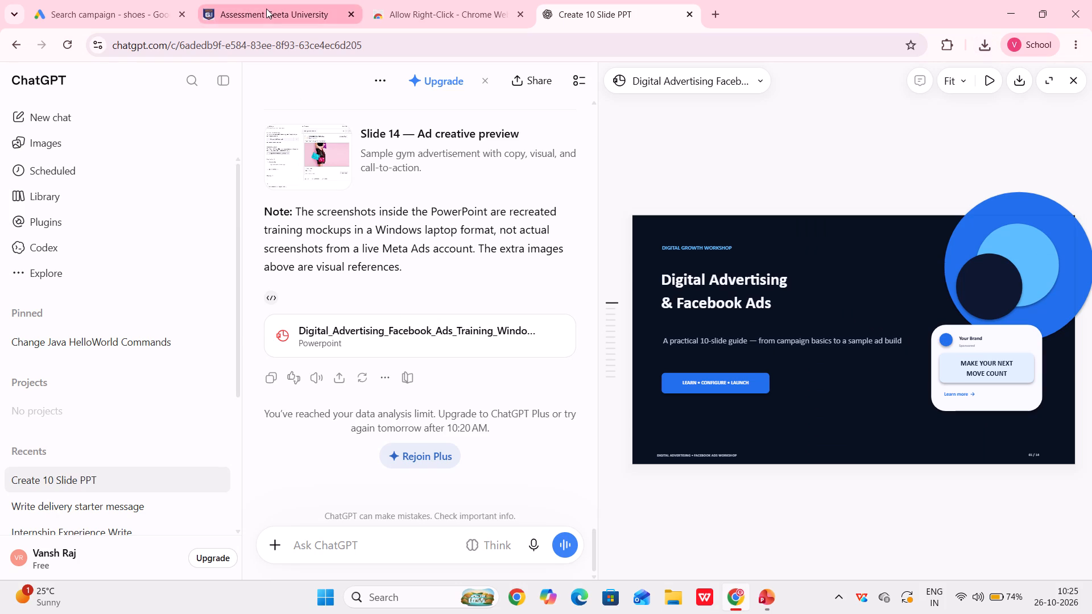
click(266, 9)
scroll(289, 237, up, 6)
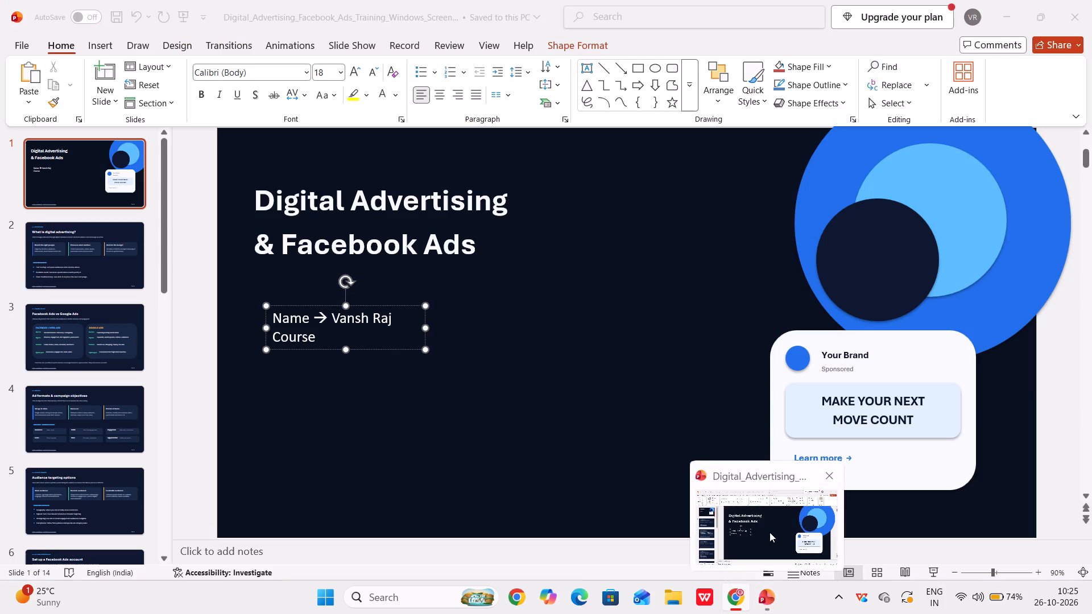
click(770, 532)
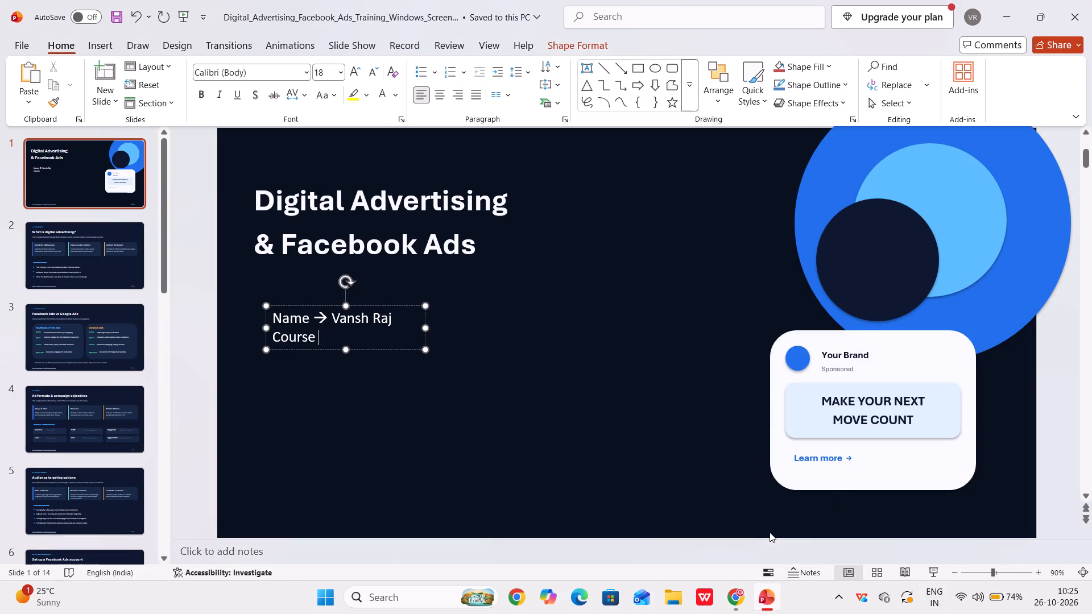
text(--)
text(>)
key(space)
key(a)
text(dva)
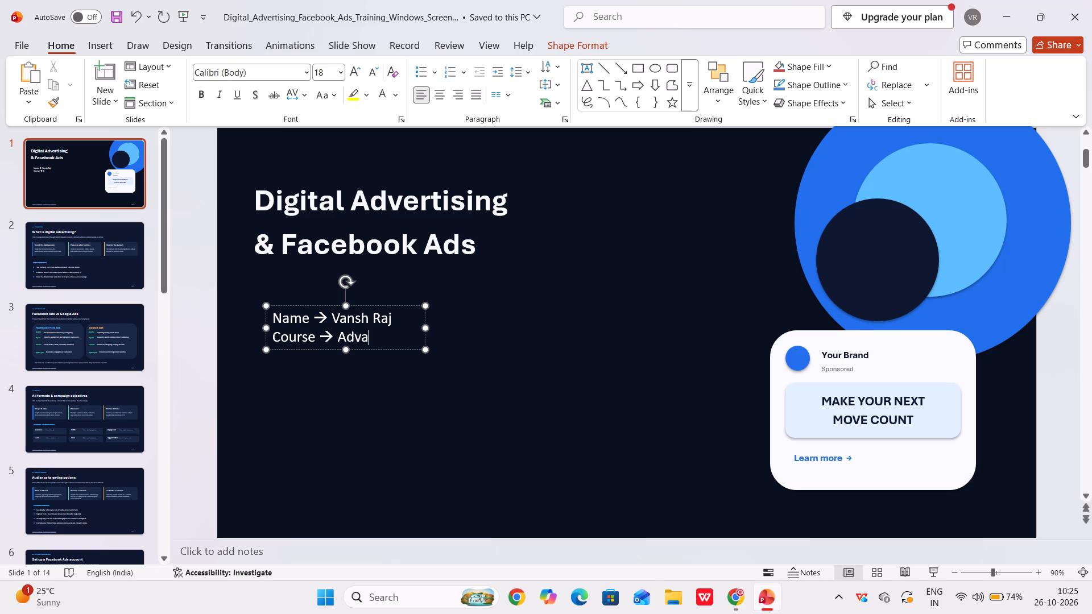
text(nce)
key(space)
Complete the Course line so it reads "Course → Advance Social Media Marketing".
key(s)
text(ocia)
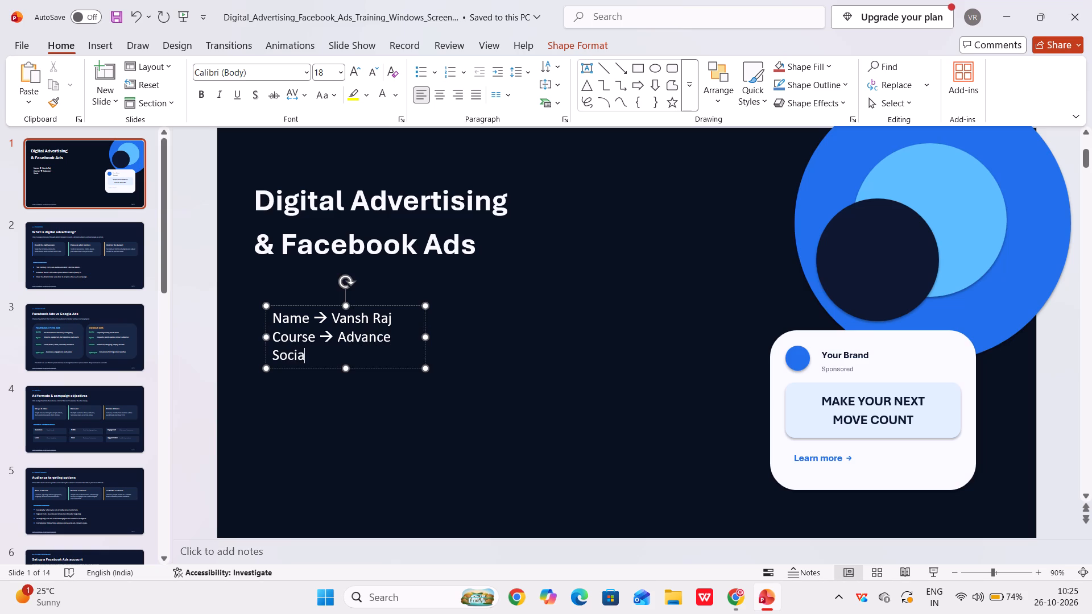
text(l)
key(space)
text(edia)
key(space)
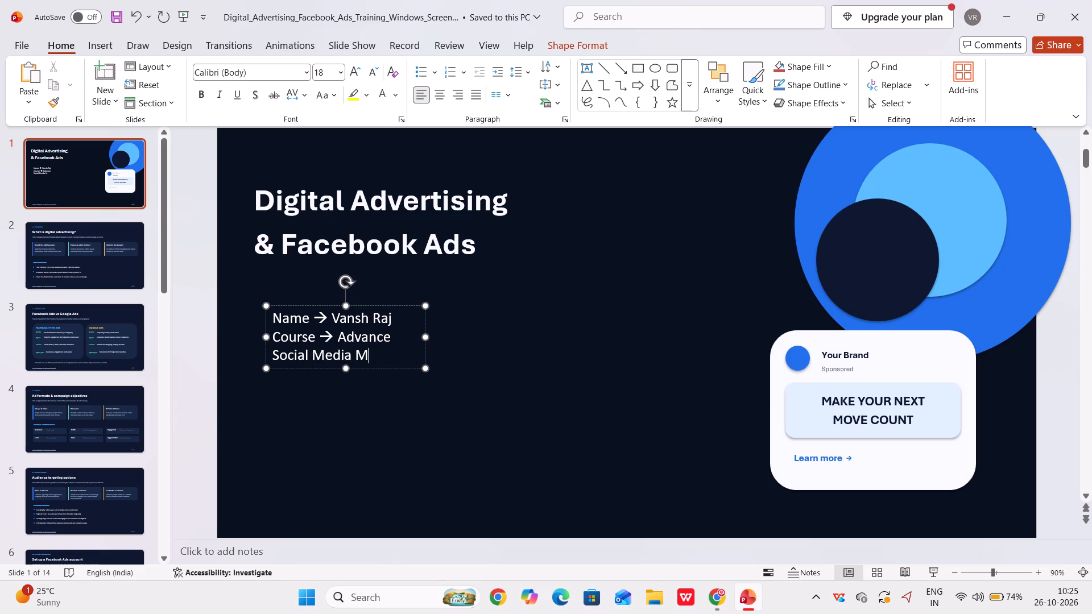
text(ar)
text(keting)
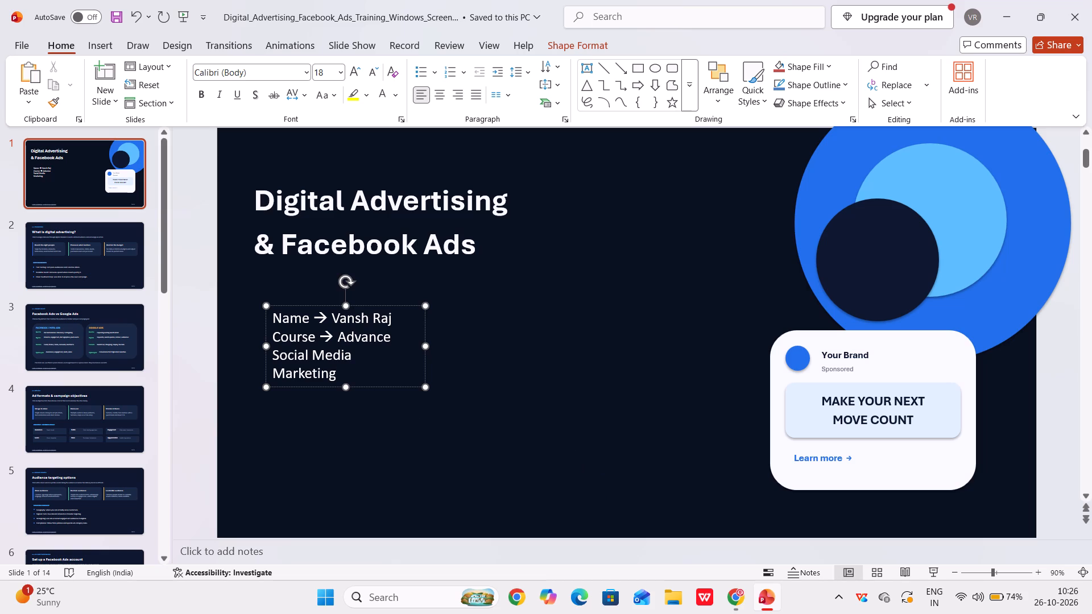
Add a "Roll no →" line with the student's roll number below the Course line on slide 1.
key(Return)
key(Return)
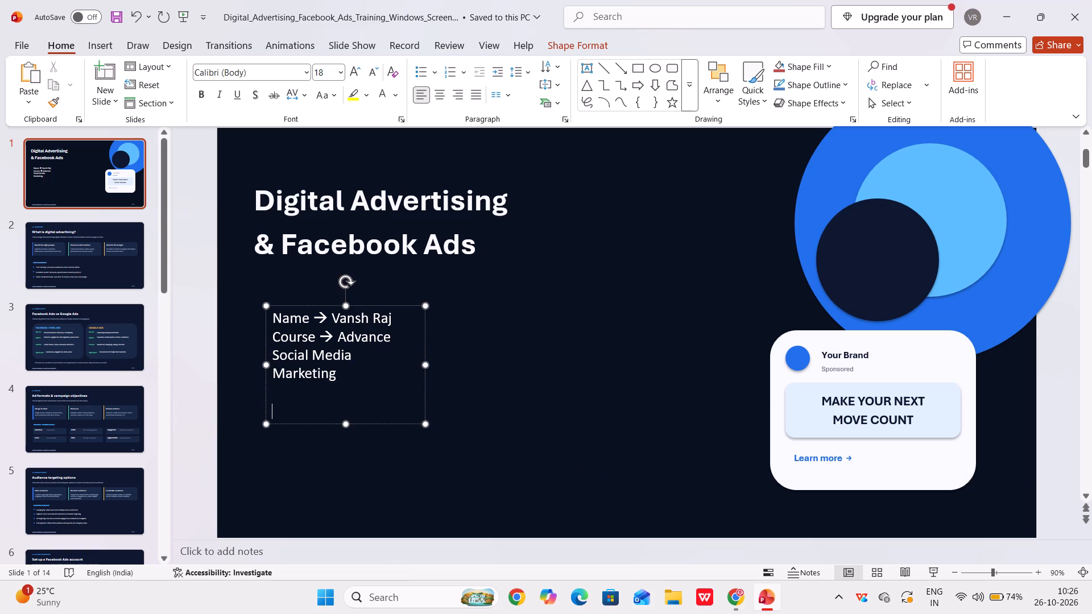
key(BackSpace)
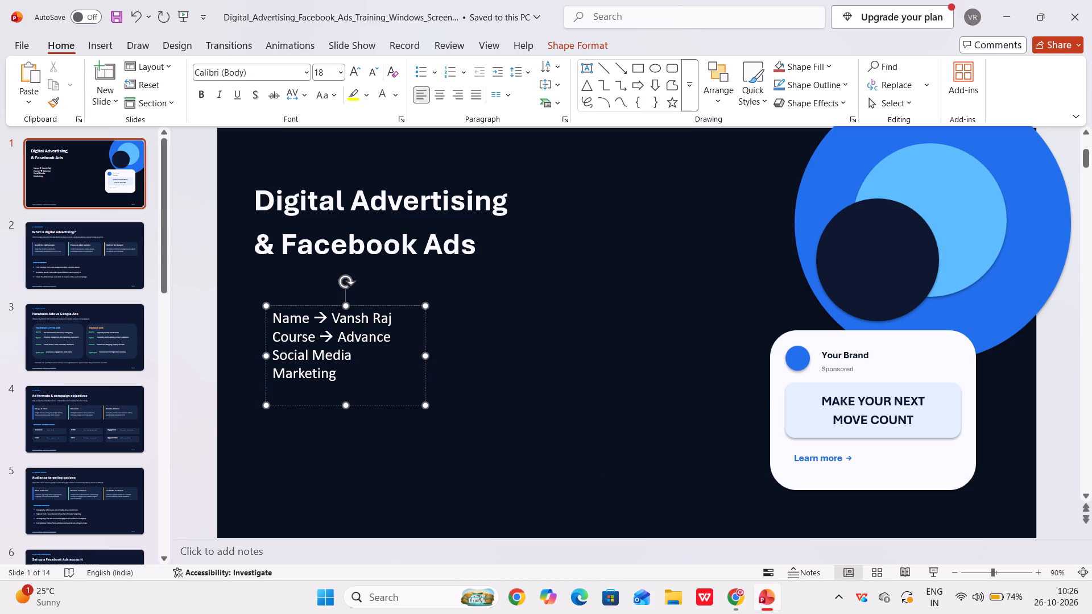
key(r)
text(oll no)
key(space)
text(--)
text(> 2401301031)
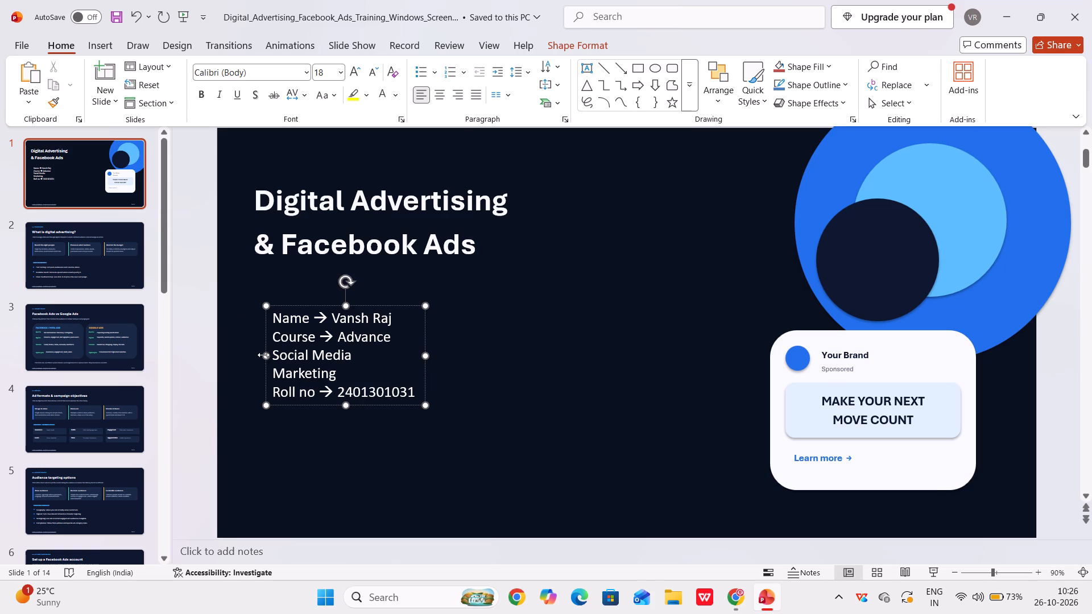
Widen the student details text box so the Course entry fits on one line, and shift it slightly lower beneath the title.
drag(263, 355, 204, 366)
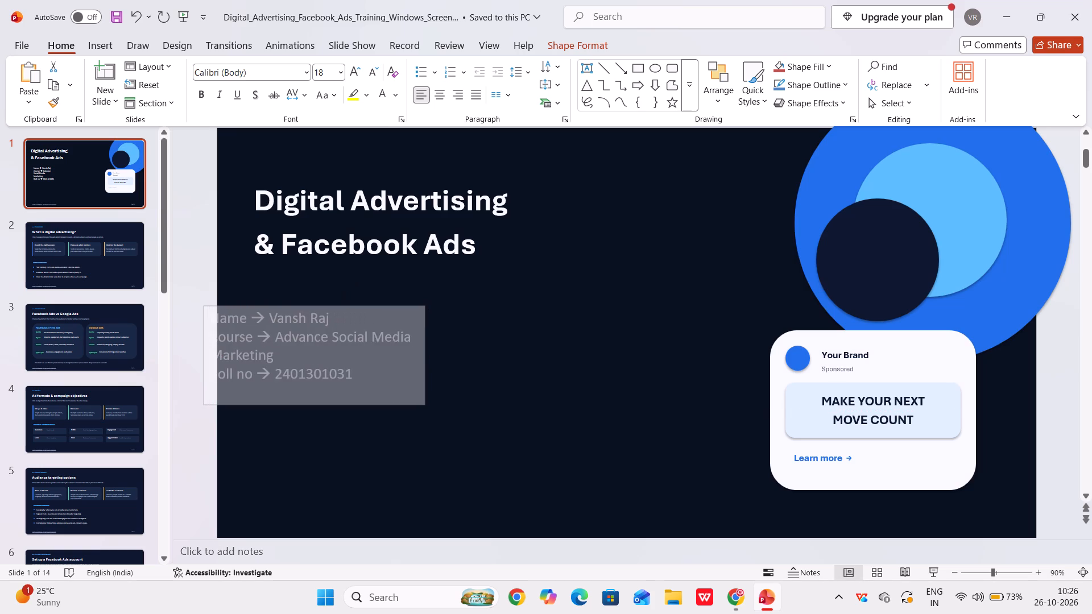
drag(204, 366, 232, 391)
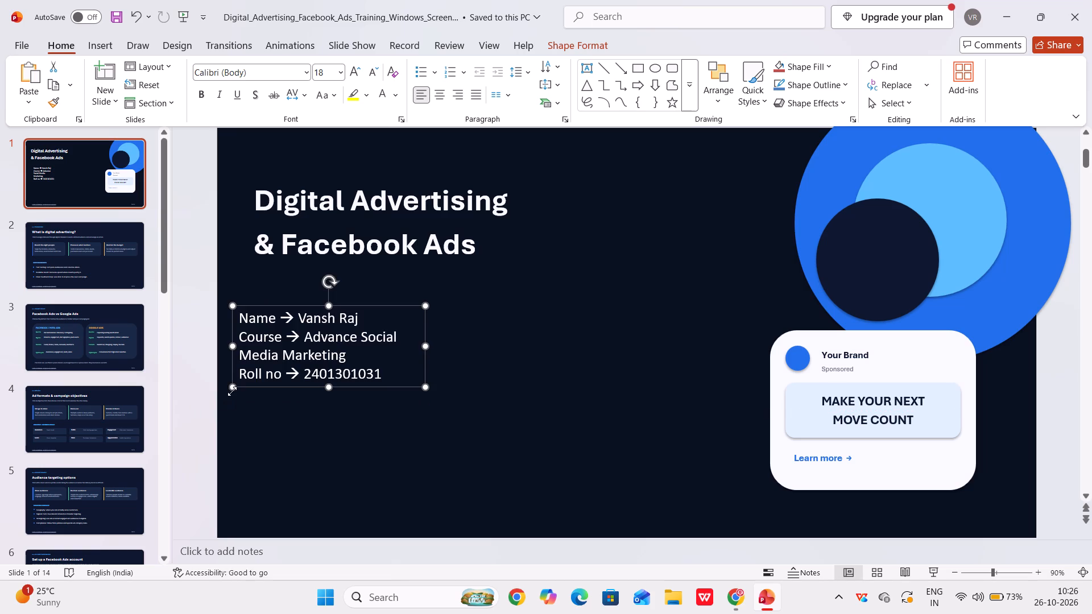
drag(427, 345, 473, 345)
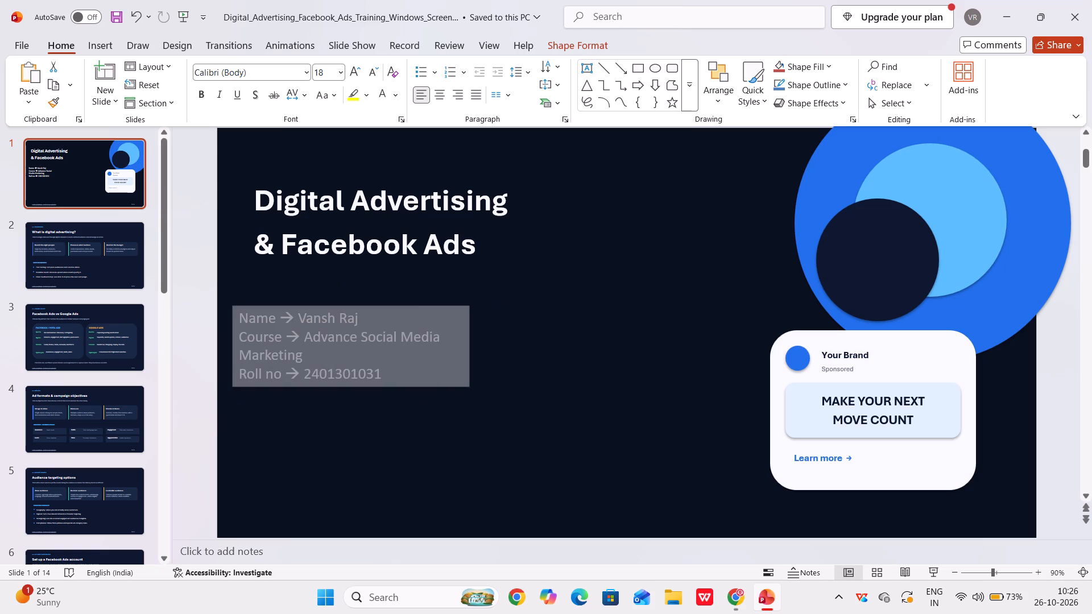
drag(473, 345, 559, 343)
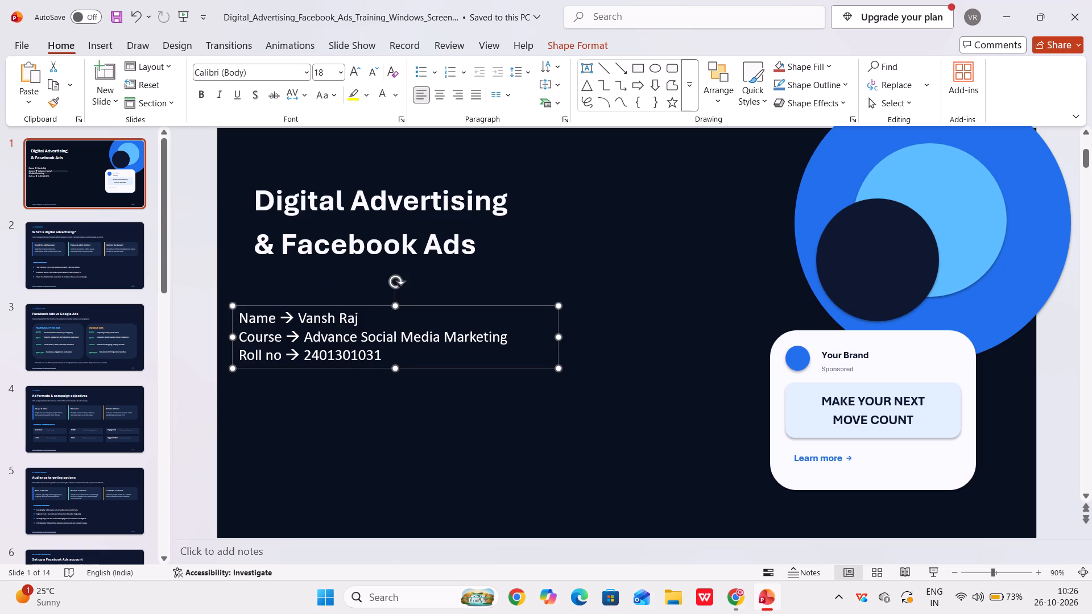
click(458, 366)
drag(458, 366, 468, 374)
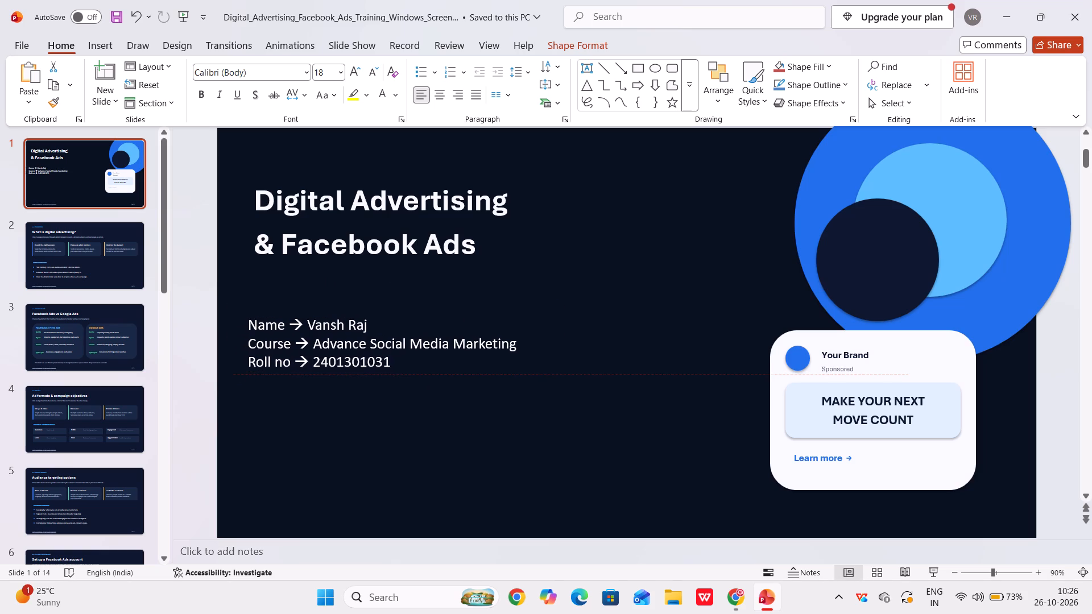
drag(468, 374, 469, 383)
click(471, 438)
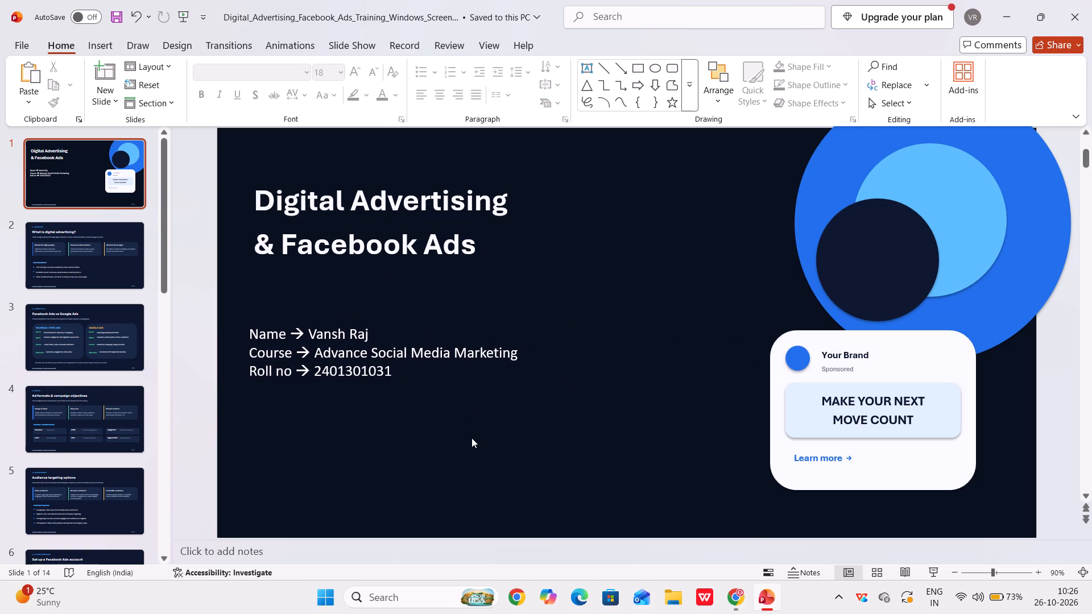
Go to slide 9 and snip the mock screen's campaign form area, from the Campaign sidebar up to the ad preview card.
key(Down)
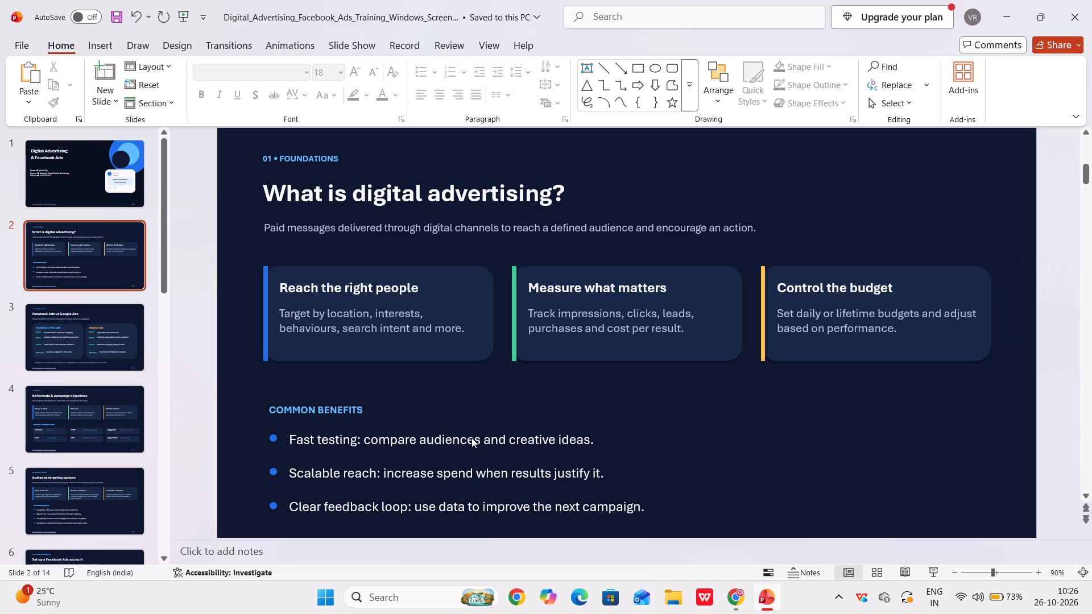
key(Down)
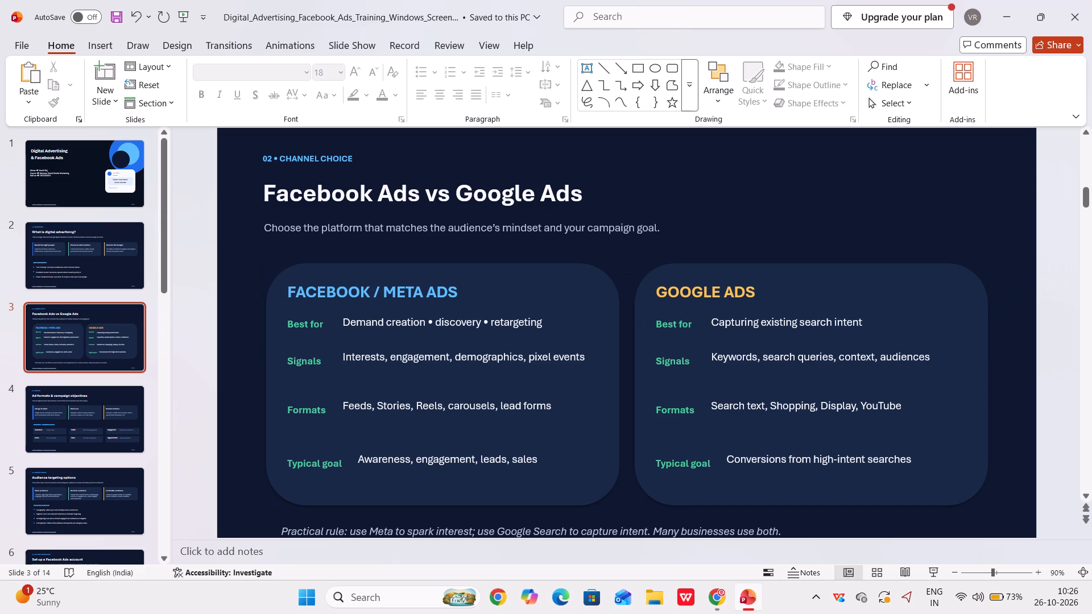
key(Down)
key(Down)
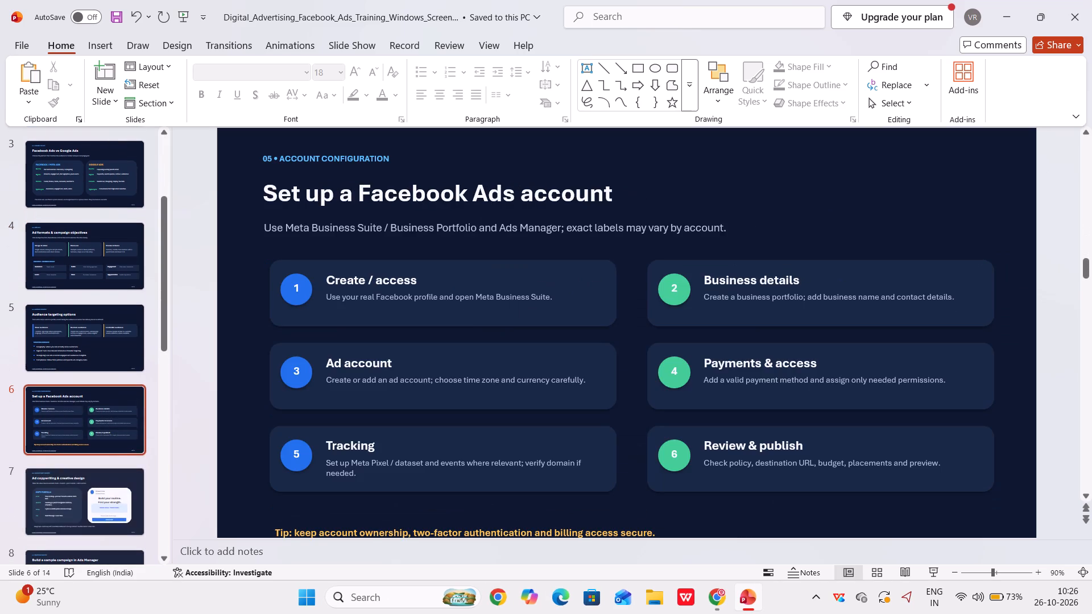
key(Down)
key(Down)
key(Down)
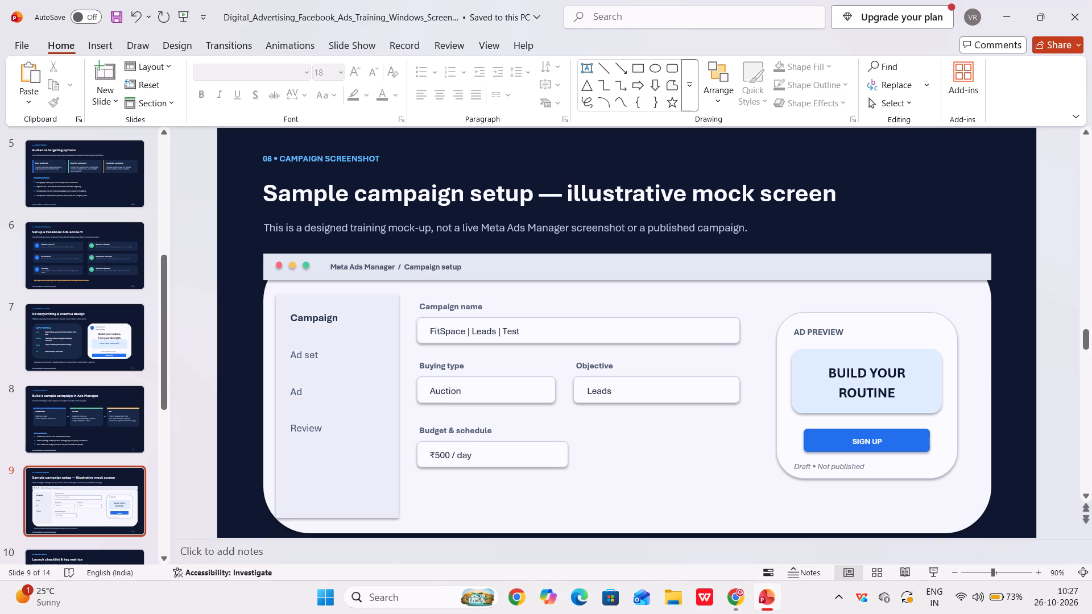
key(shift+super+s)
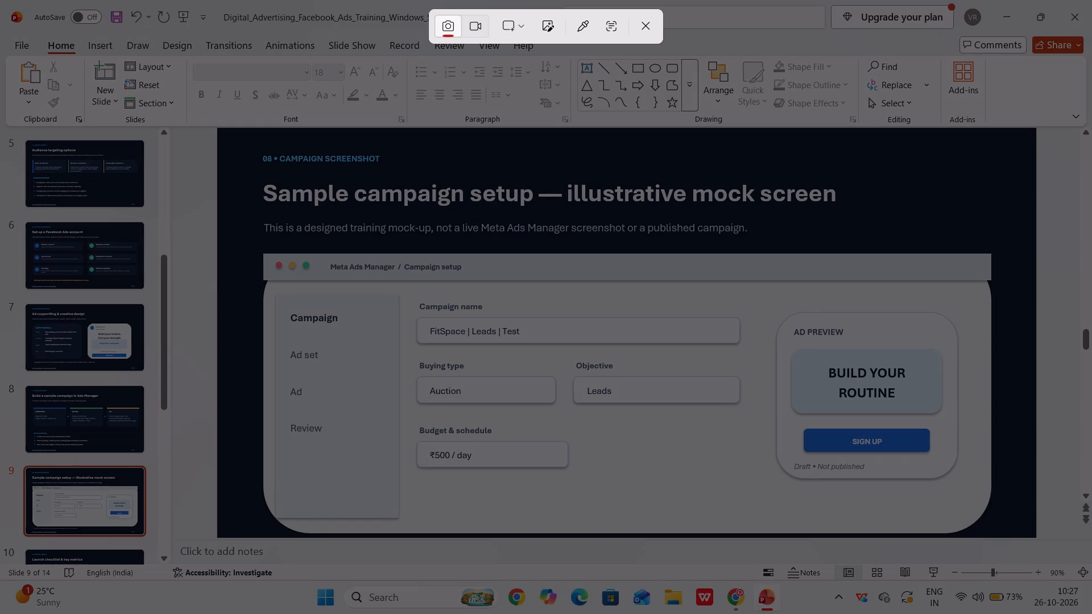
drag(271, 289, 343, 385)
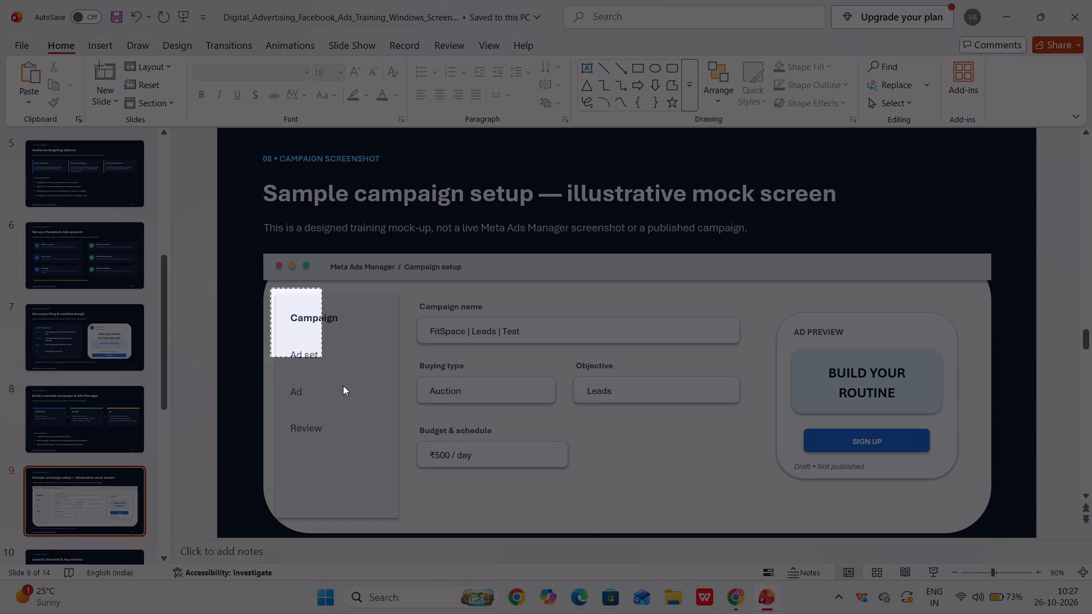
drag(343, 385, 784, 540)
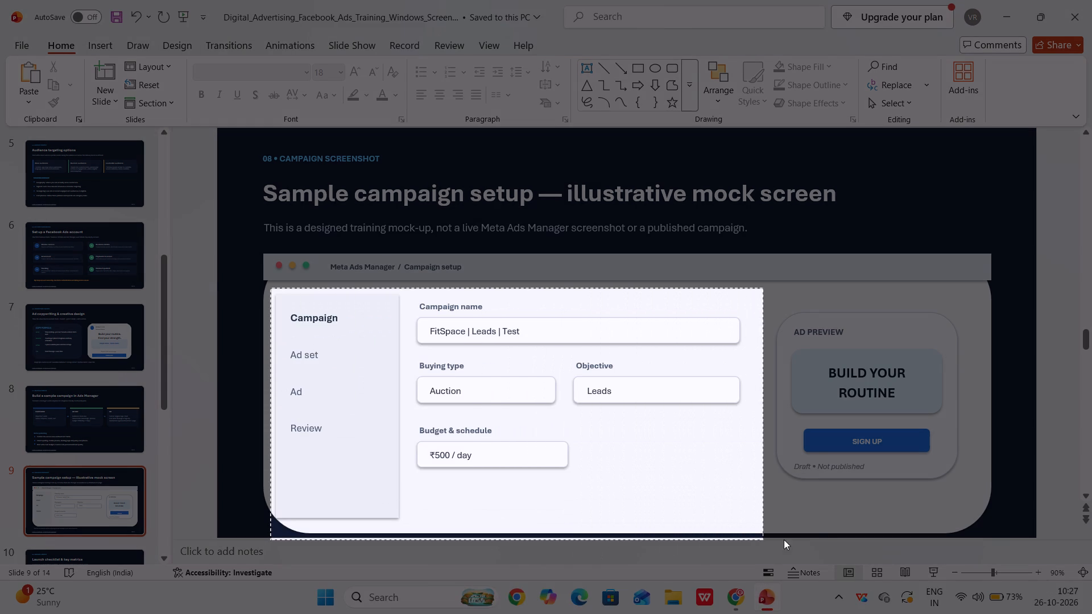
drag(784, 540, 792, 525)
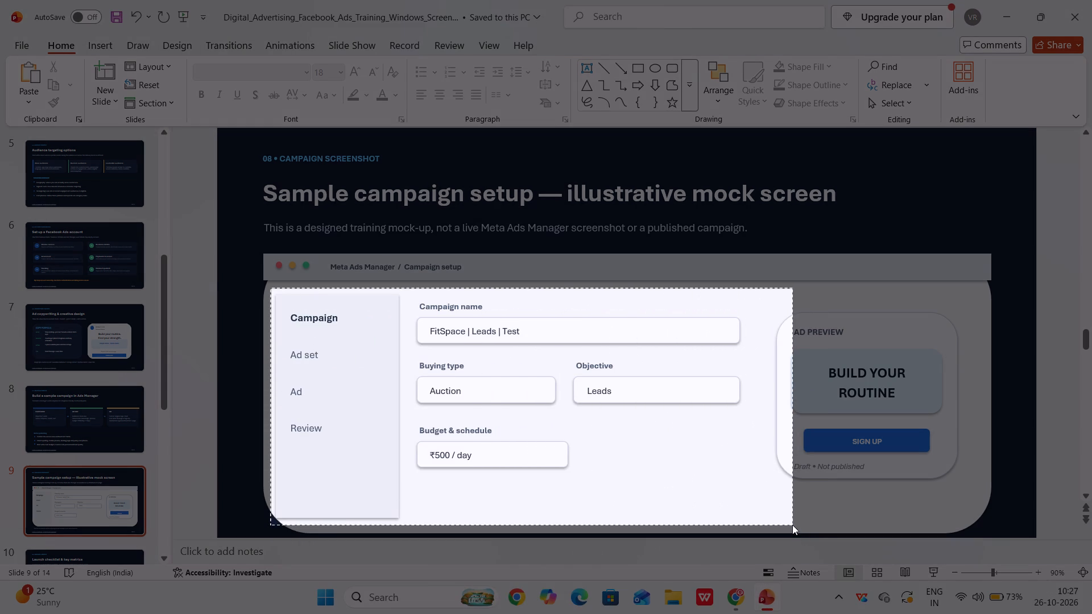
drag(792, 525, 774, 524)
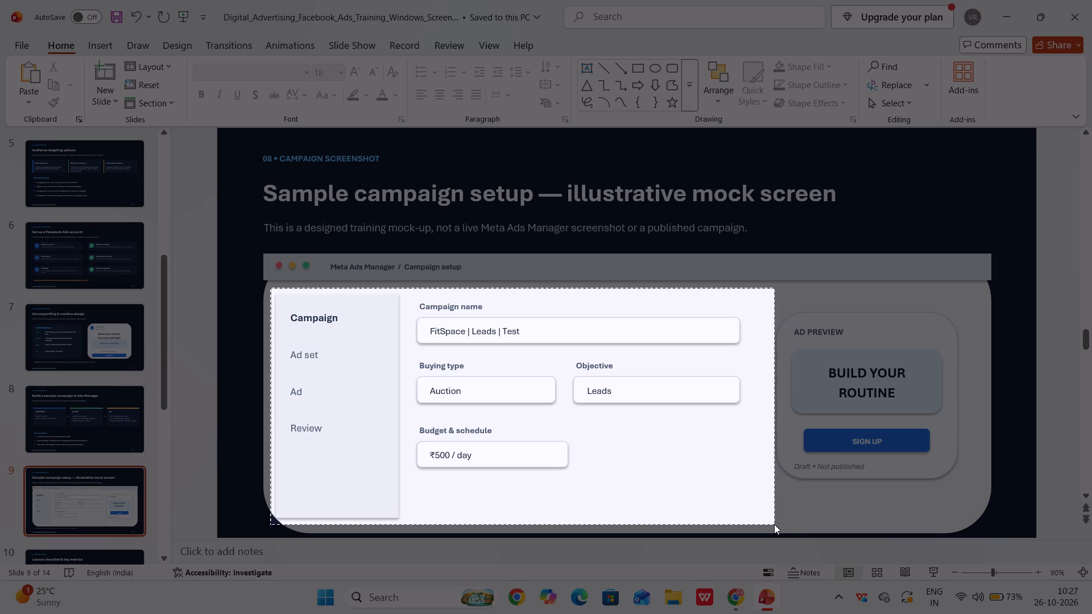
drag(774, 524, 775, 524)
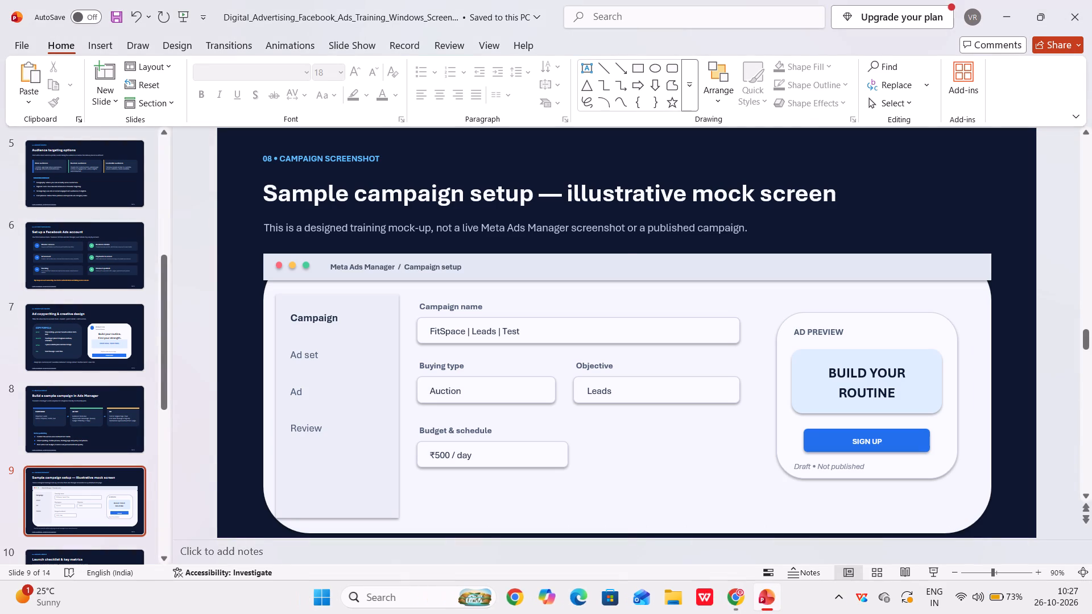
Cut the large rounded background panel of the mock screen from slide 9.
click(671, 450)
right_click(671, 450)
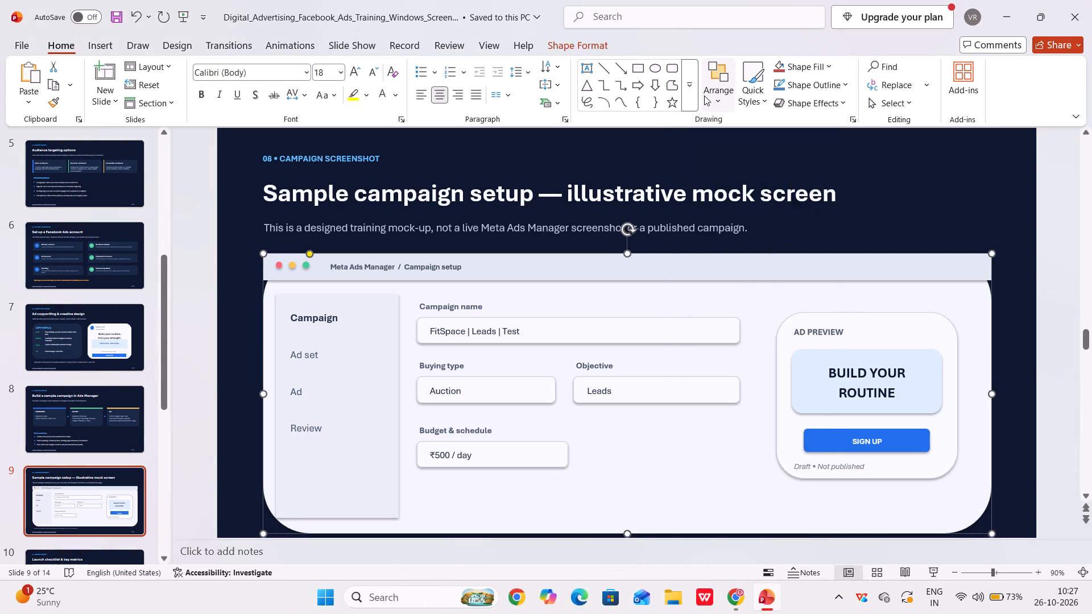
right_click(660, 356)
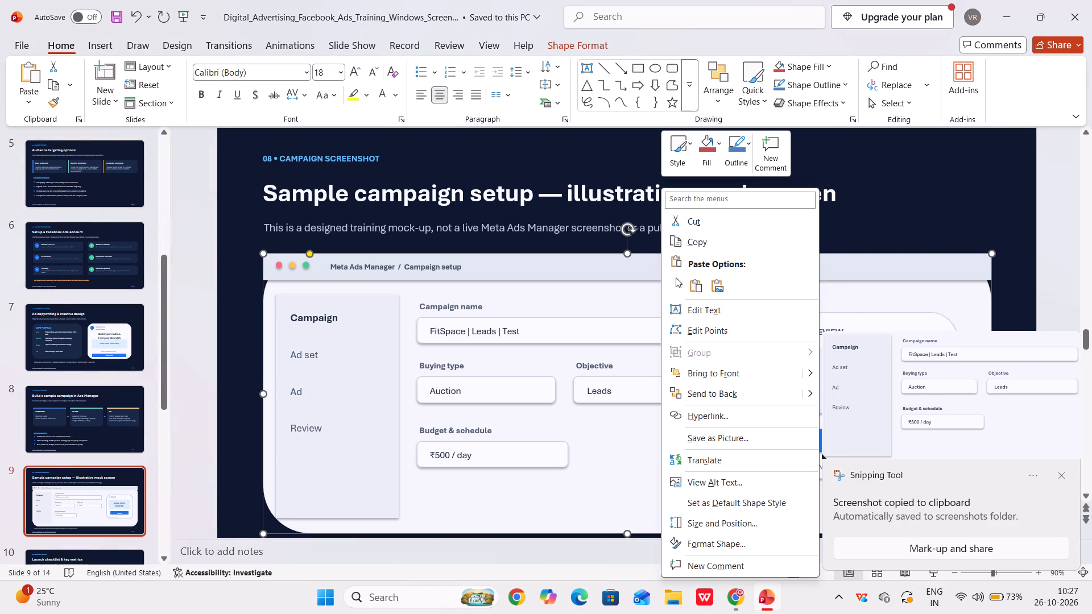
click(688, 218)
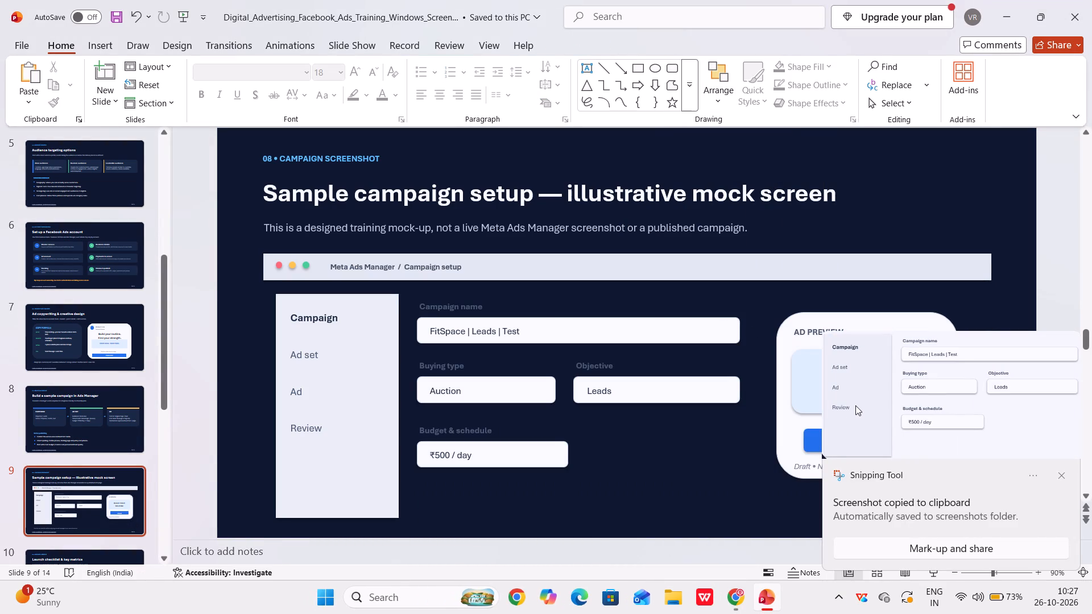
Open the captured snip in Snipping Tool, copy the image, and return to the presentation.
click(855, 405)
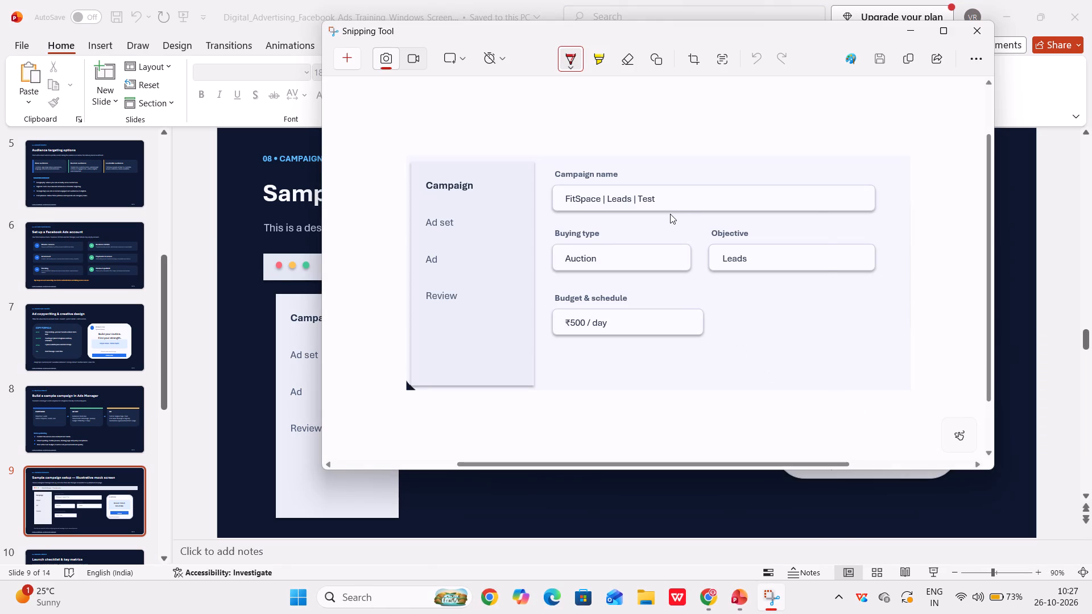
right_click(670, 214)
click(694, 256)
click(919, 24)
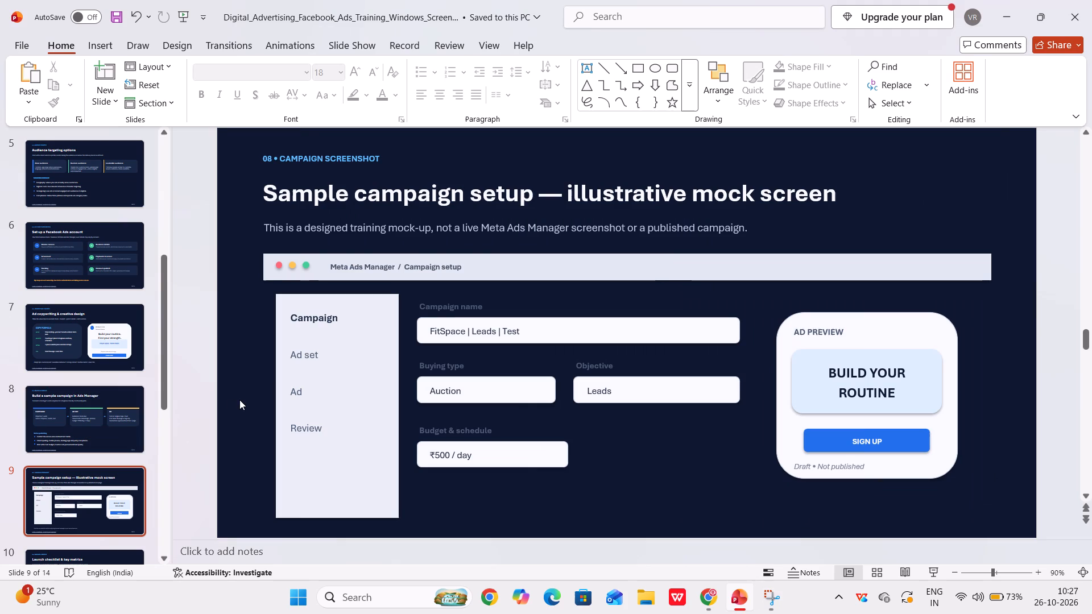
Cut the "Ad" label from the mock screen's sidebar on slide 9.
right_click(311, 387)
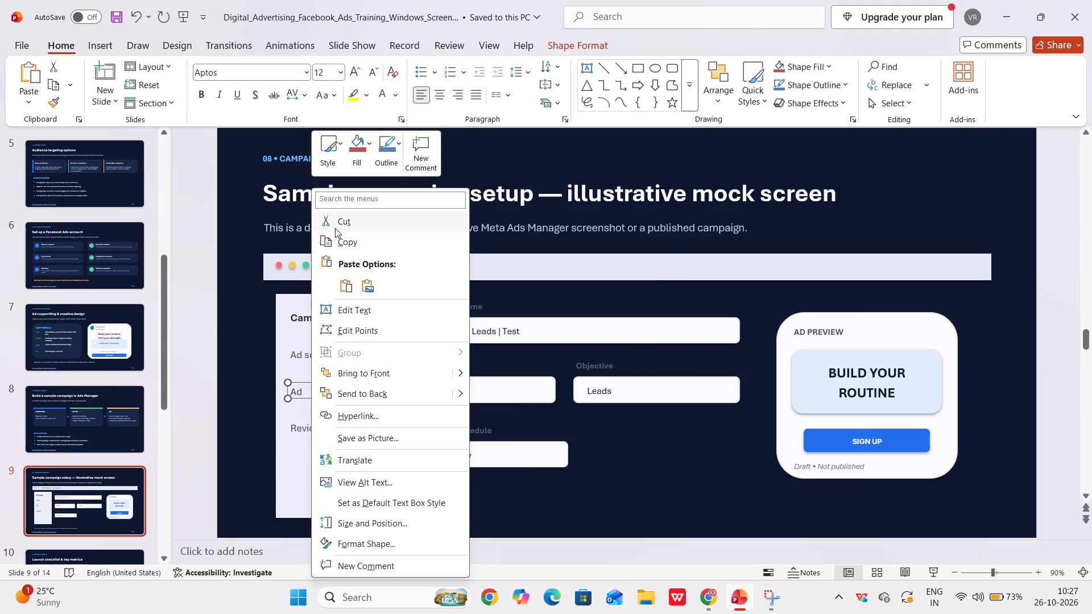
click(336, 225)
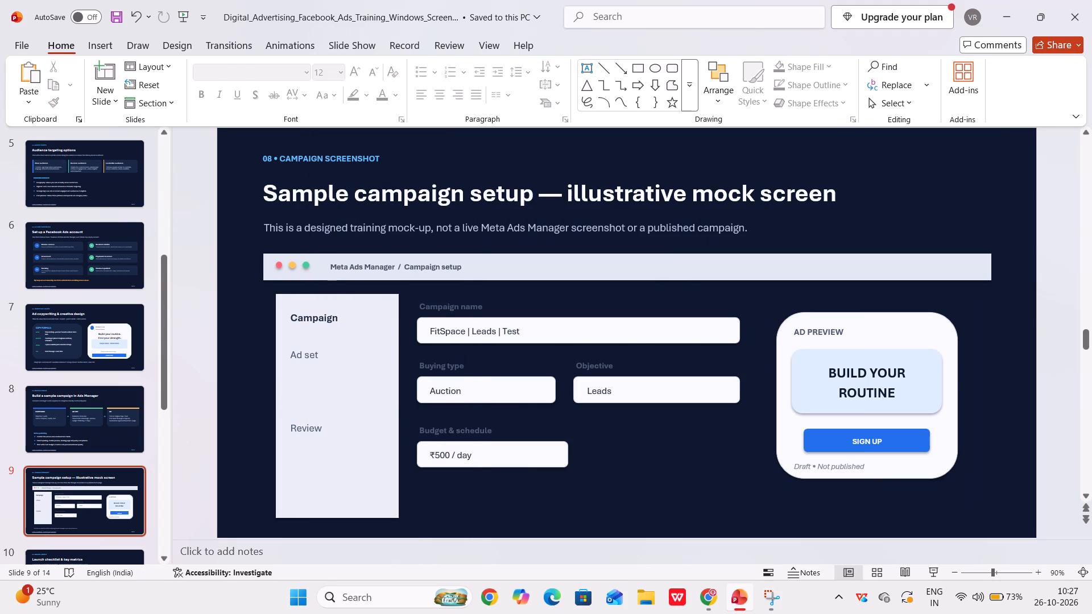
click(328, 305)
click(231, 312)
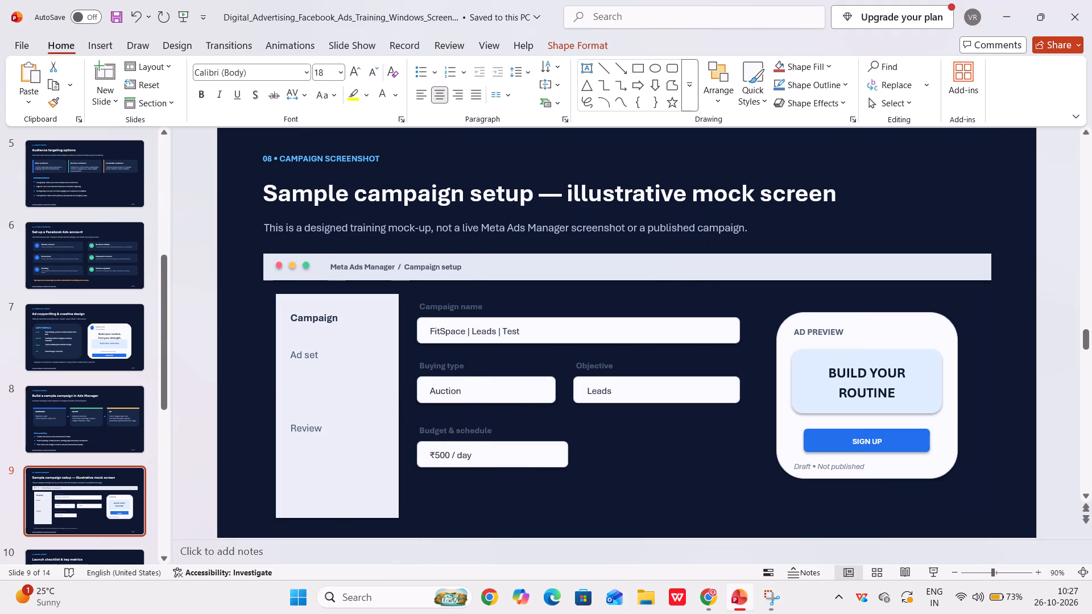
Cut the mock window's header bar and its "Meta Ads Manager / Campaign setup" label from slide 9.
click(274, 269)
right_click(274, 269)
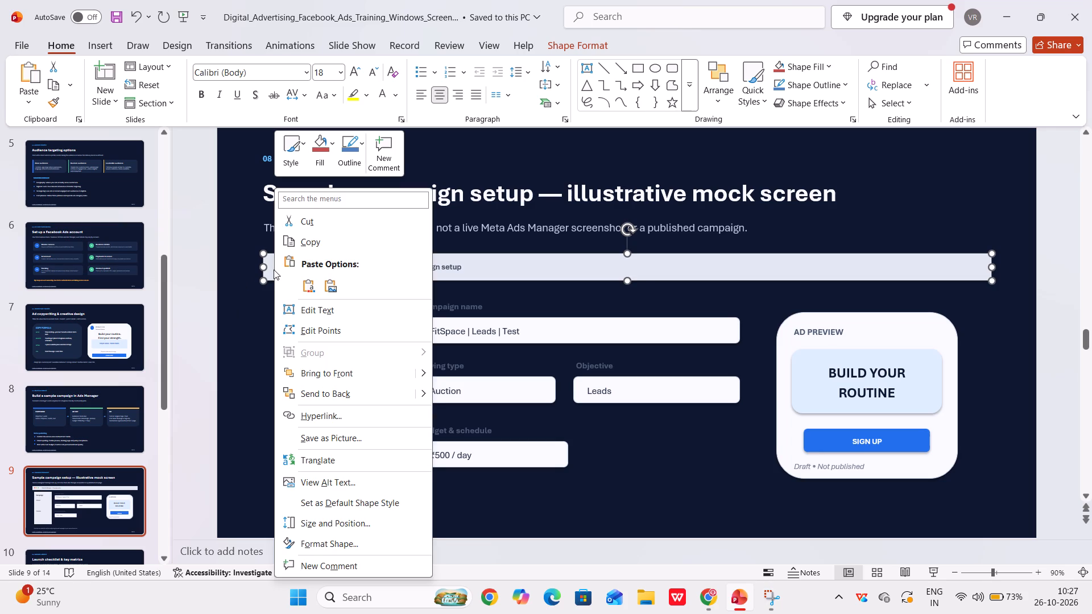
click(311, 228)
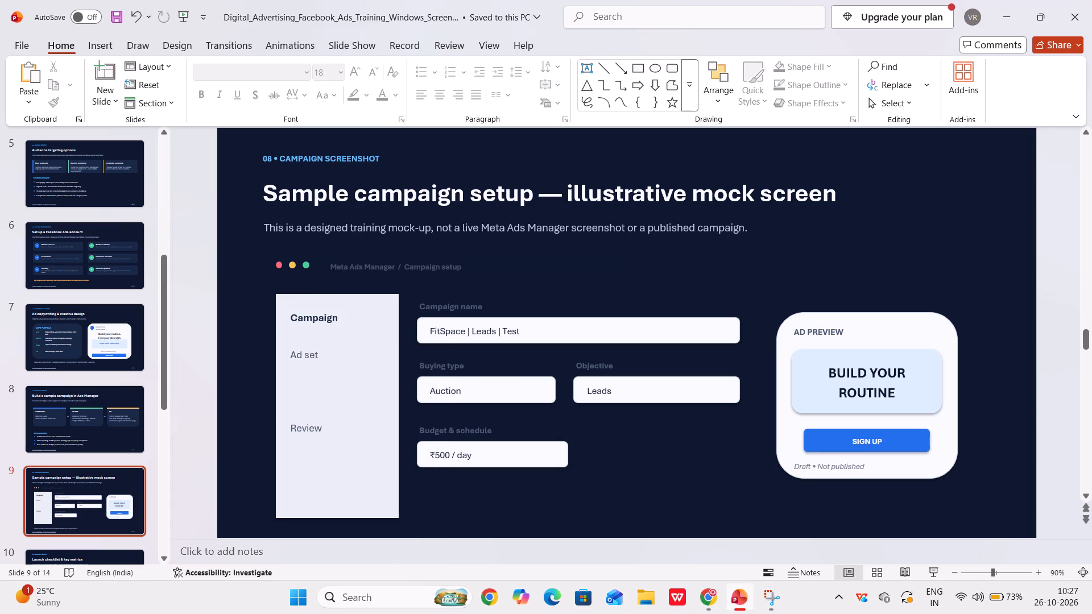
click(324, 264)
right_click(324, 264)
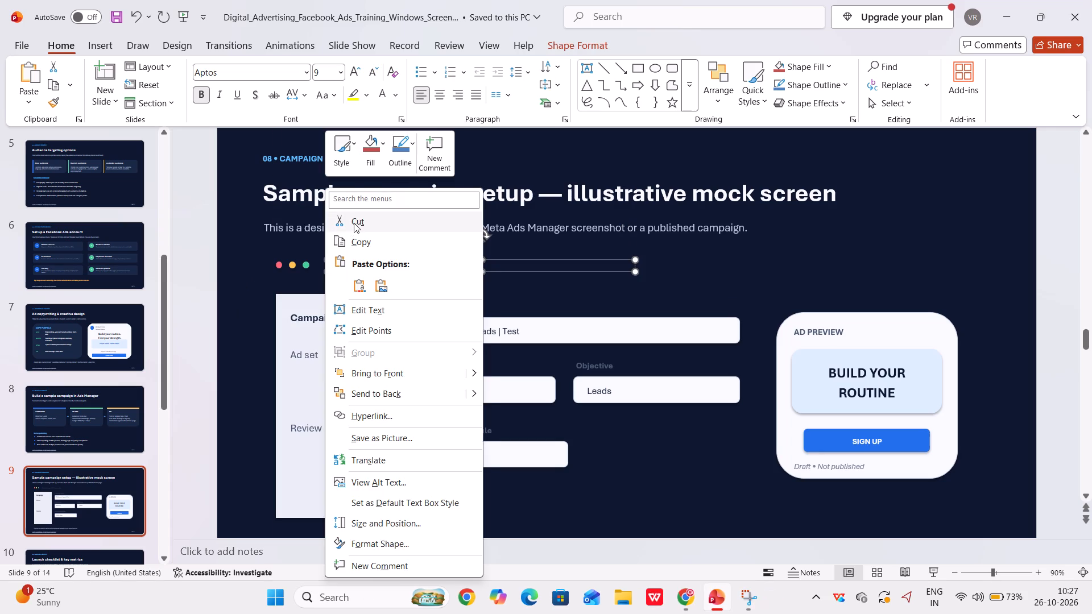
click(354, 223)
Cut the yellow, green and red window dots from the top of slide 9's mock screen.
click(295, 263)
right_click(295, 263)
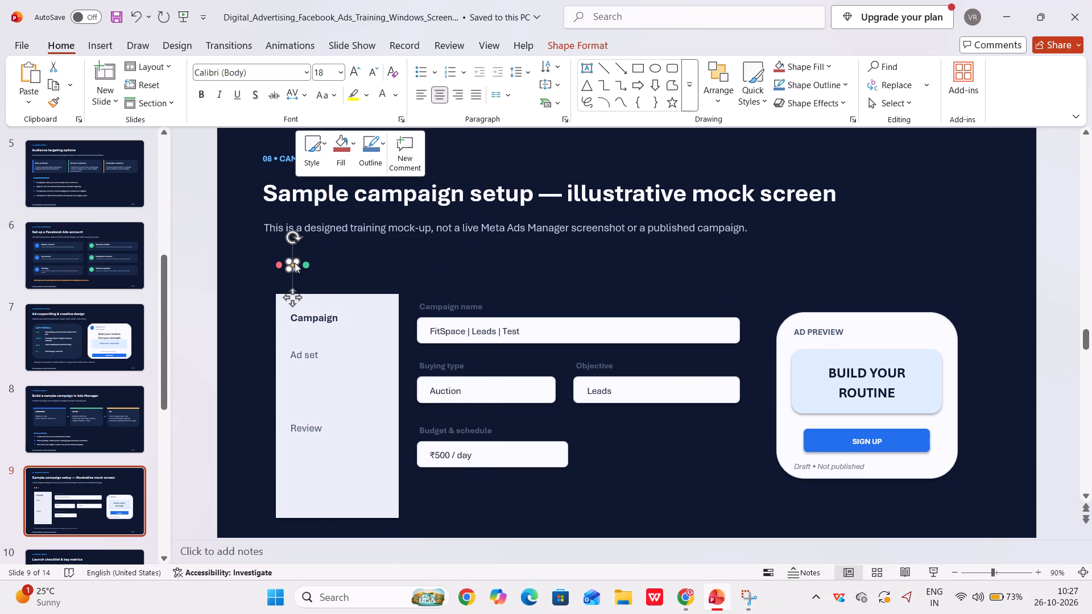
click(319, 217)
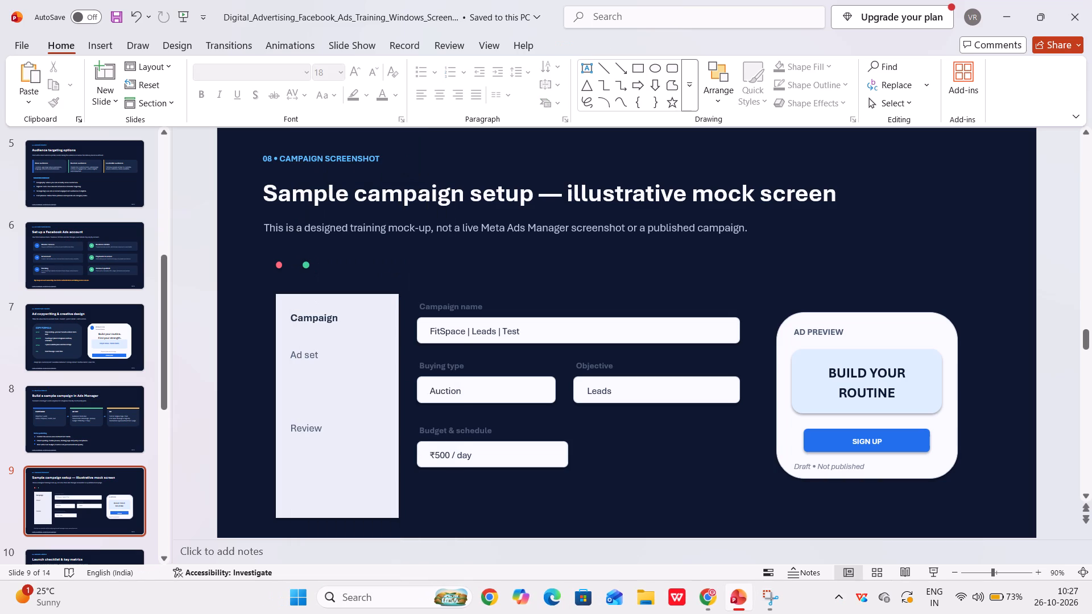
click(305, 264)
right_click(305, 264)
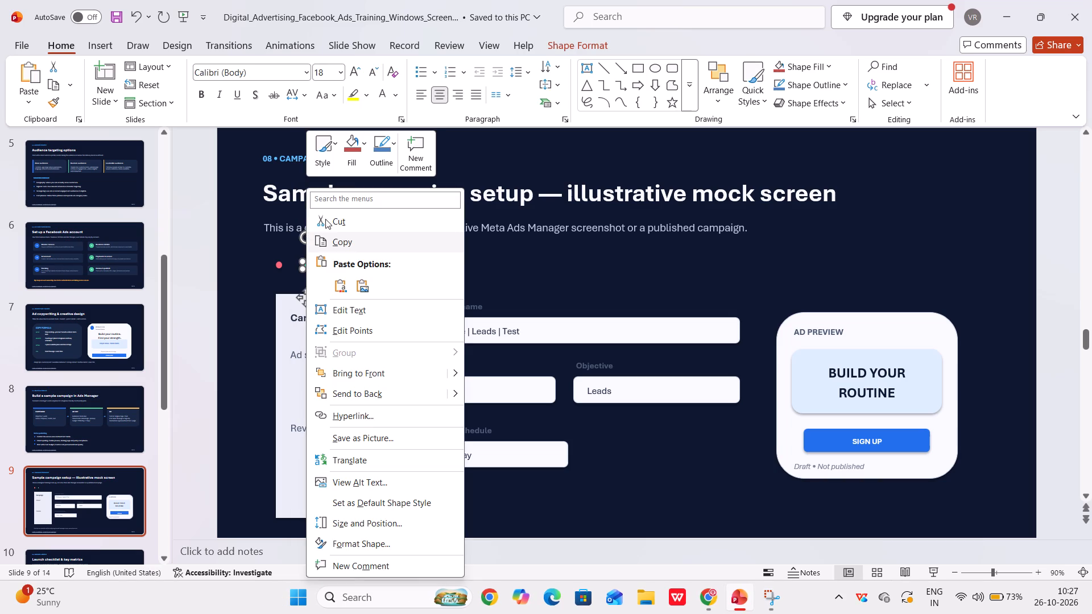
click(328, 219)
click(282, 267)
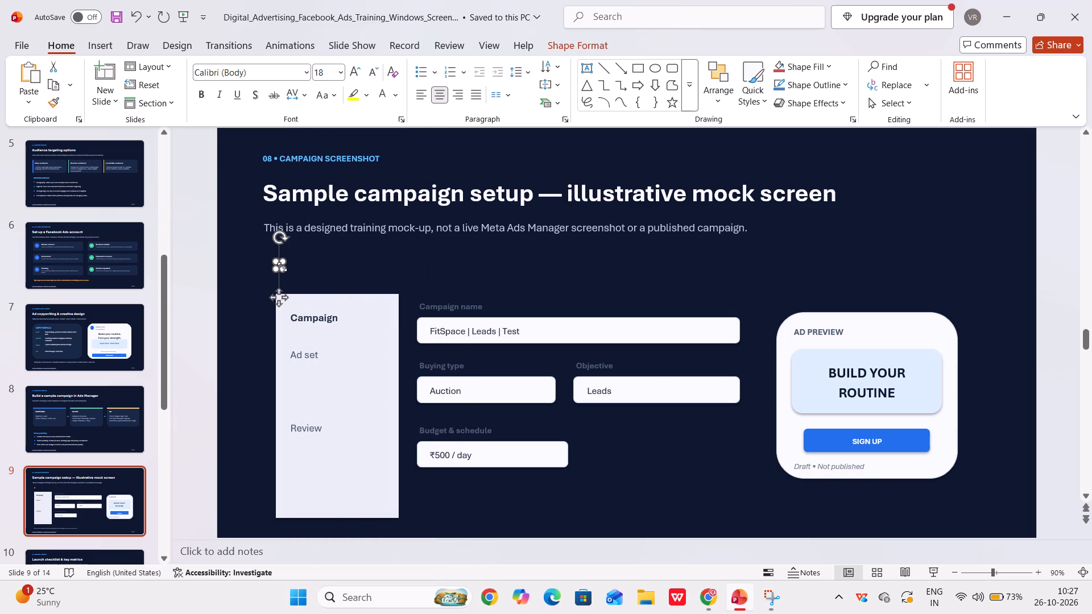
right_click(282, 267)
click(312, 223)
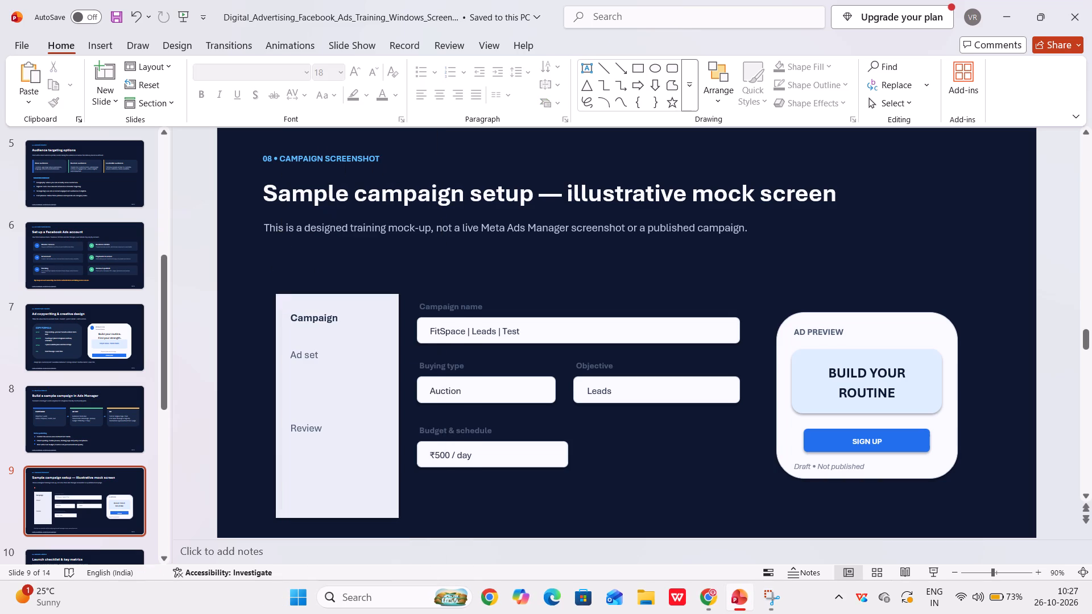
Cut the light sidebar background panel behind the "Campaign", "Ad set" and "Review" labels on slide 9.
right_click(298, 349)
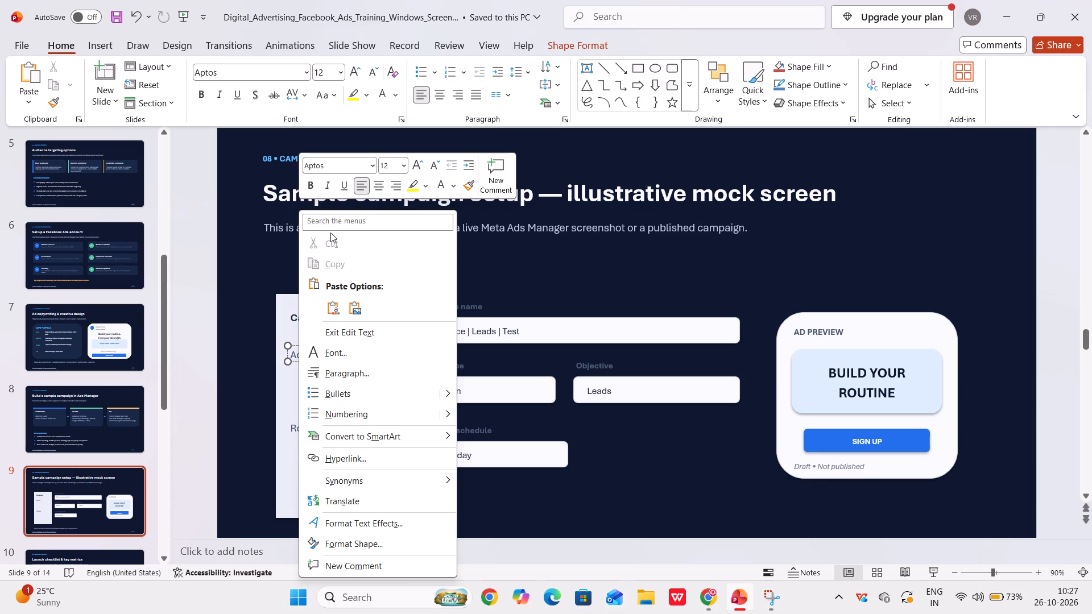
click(329, 247)
click(272, 301)
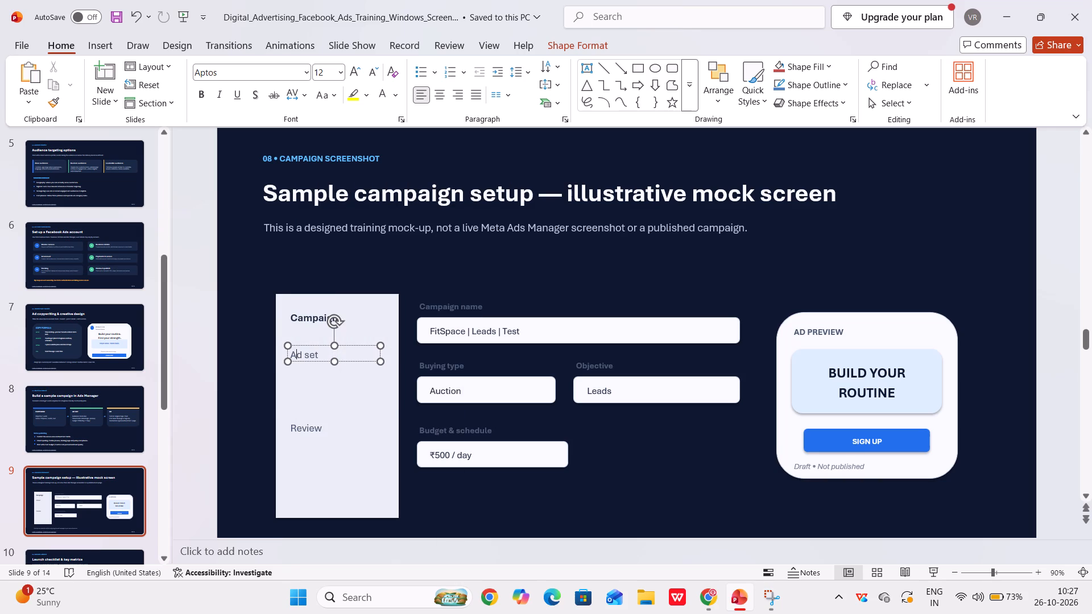
click(279, 306)
right_click(279, 306)
click(308, 218)
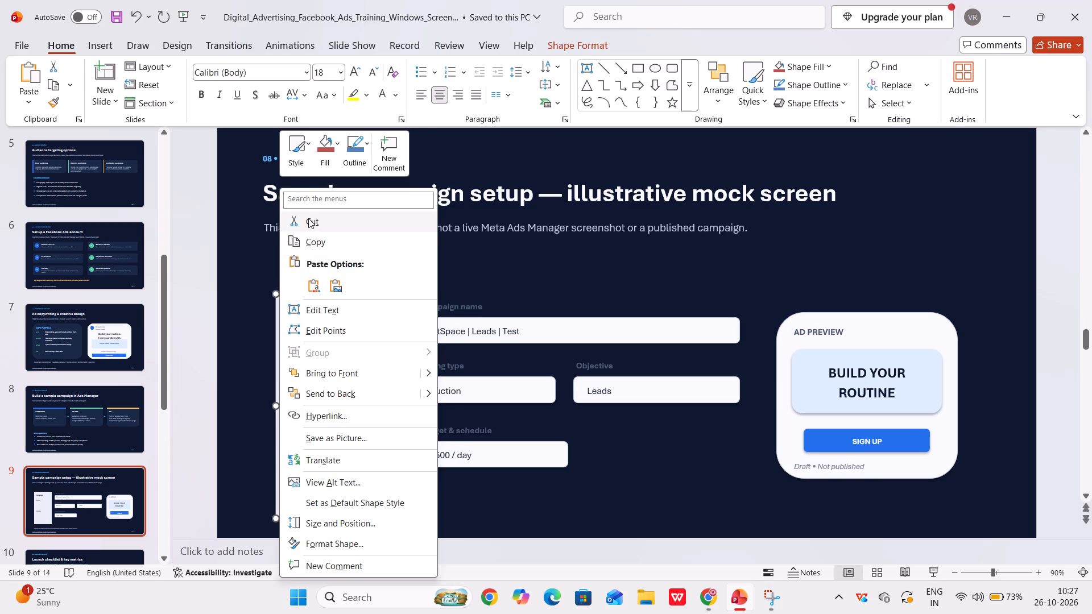
Cut the "Campaign", "Ad set" and "Review" sidebar labels from slide 9.
click(338, 325)
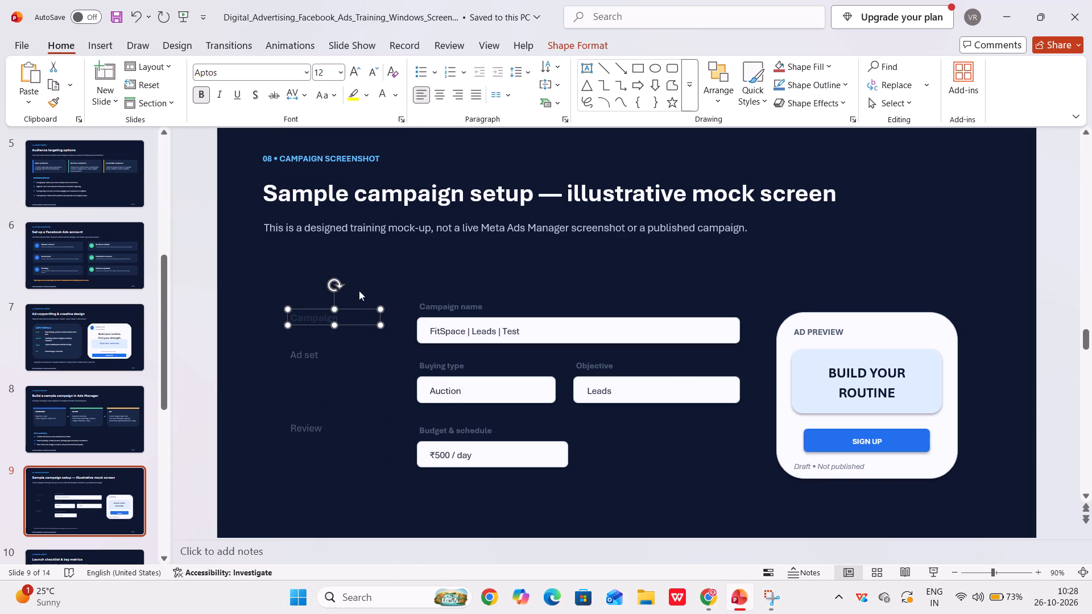
right_click(380, 276)
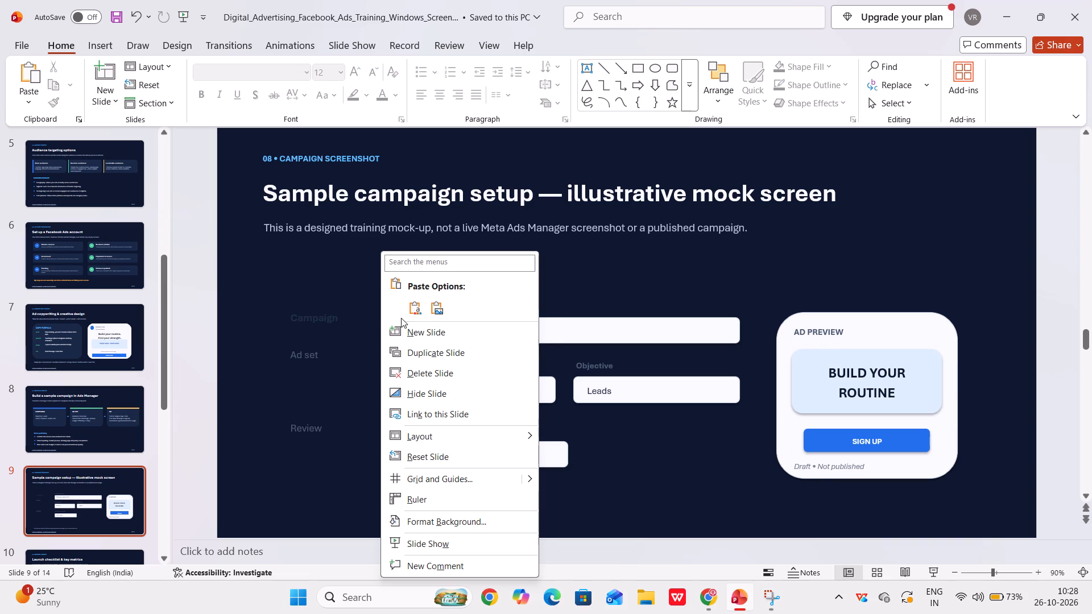
click(346, 318)
click(330, 320)
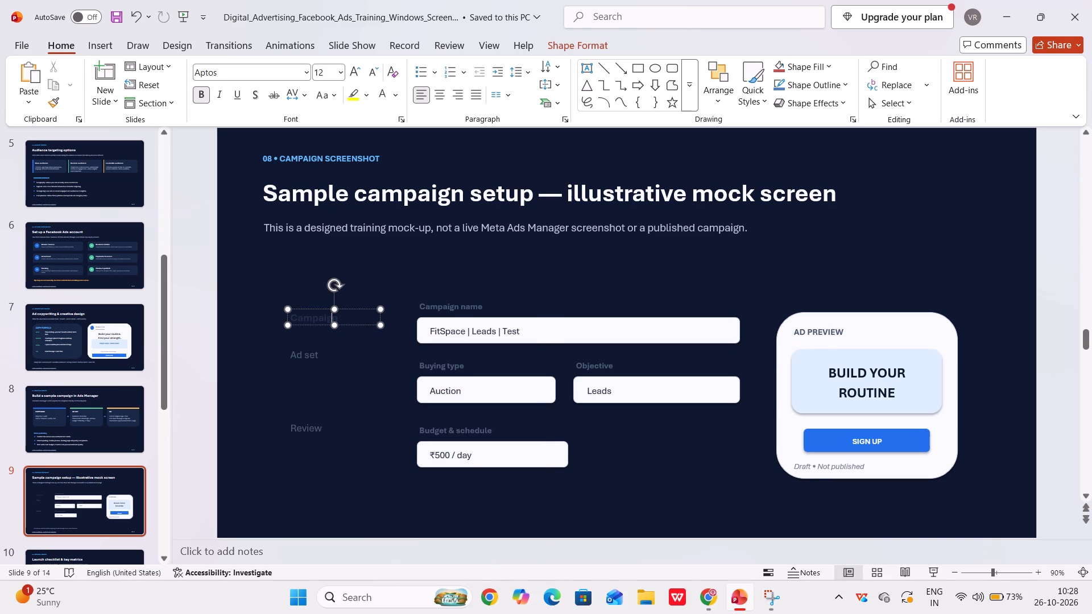
right_click(313, 330)
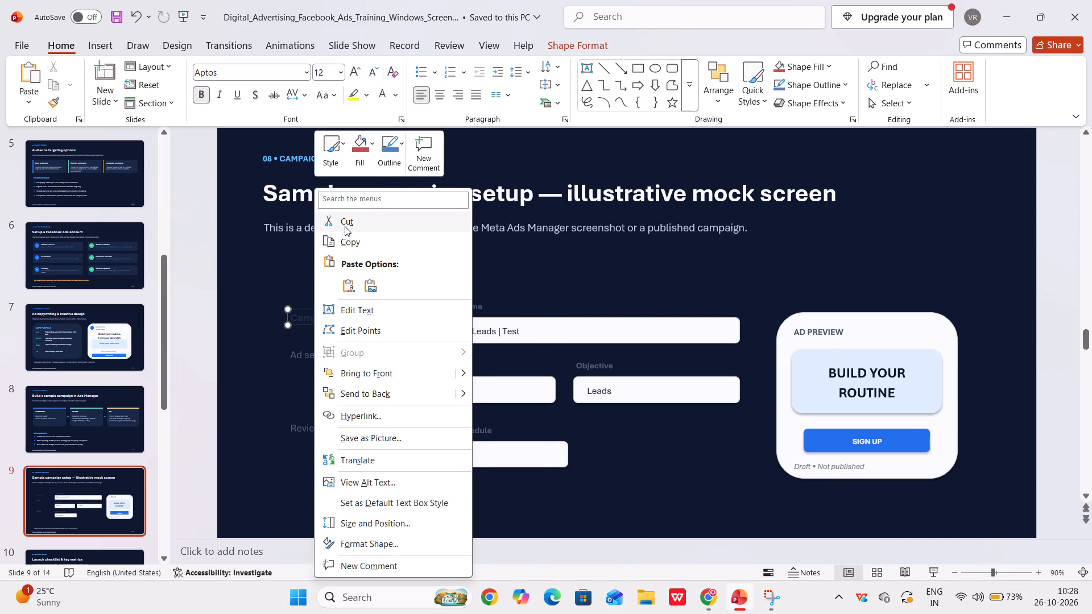
click(345, 226)
click(311, 354)
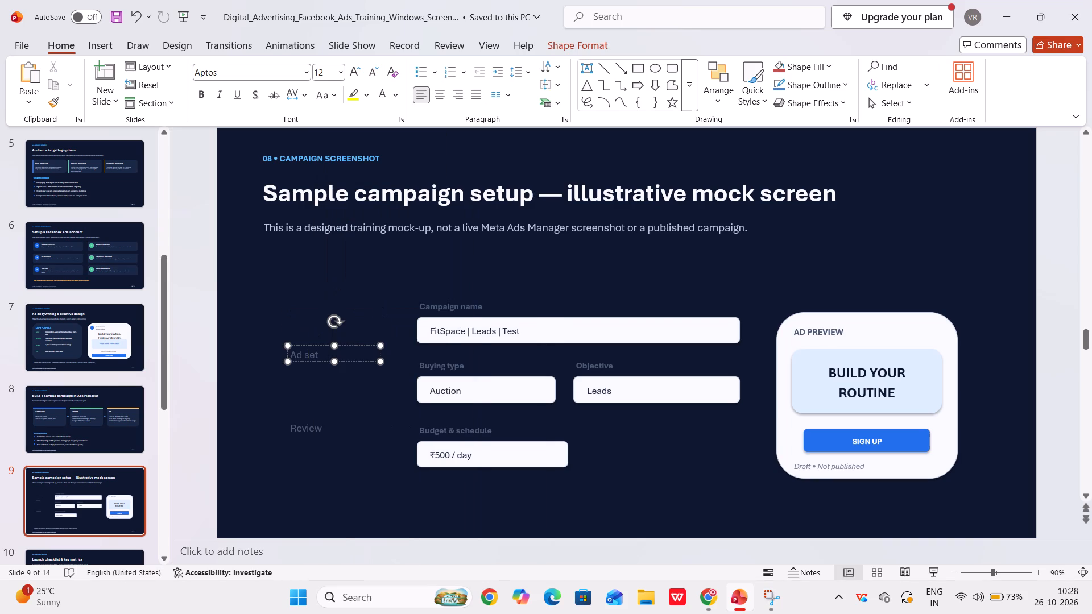
click(318, 360)
right_click(318, 360)
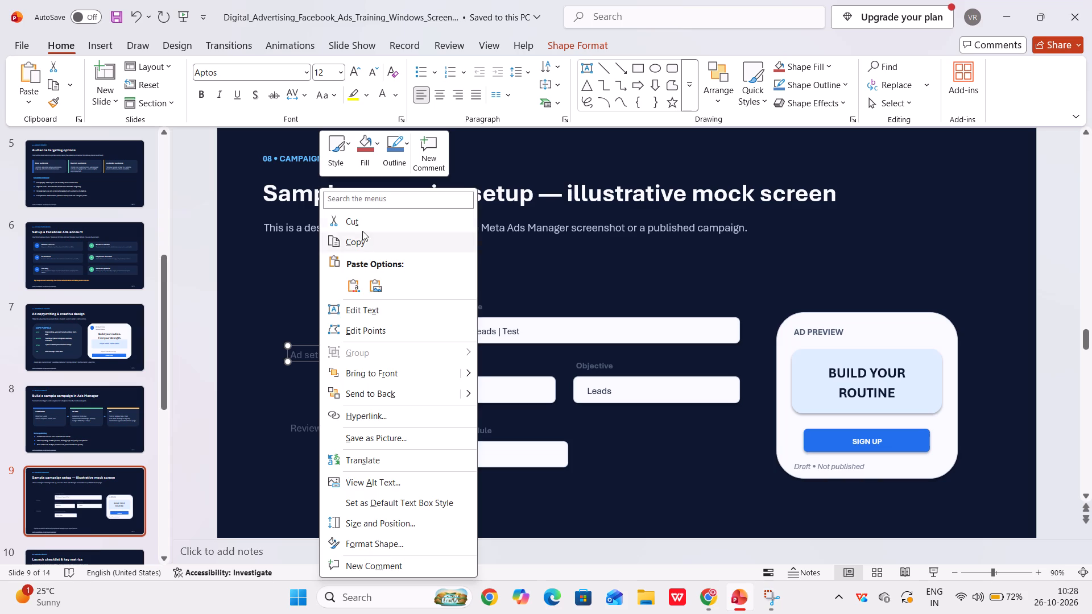
click(363, 219)
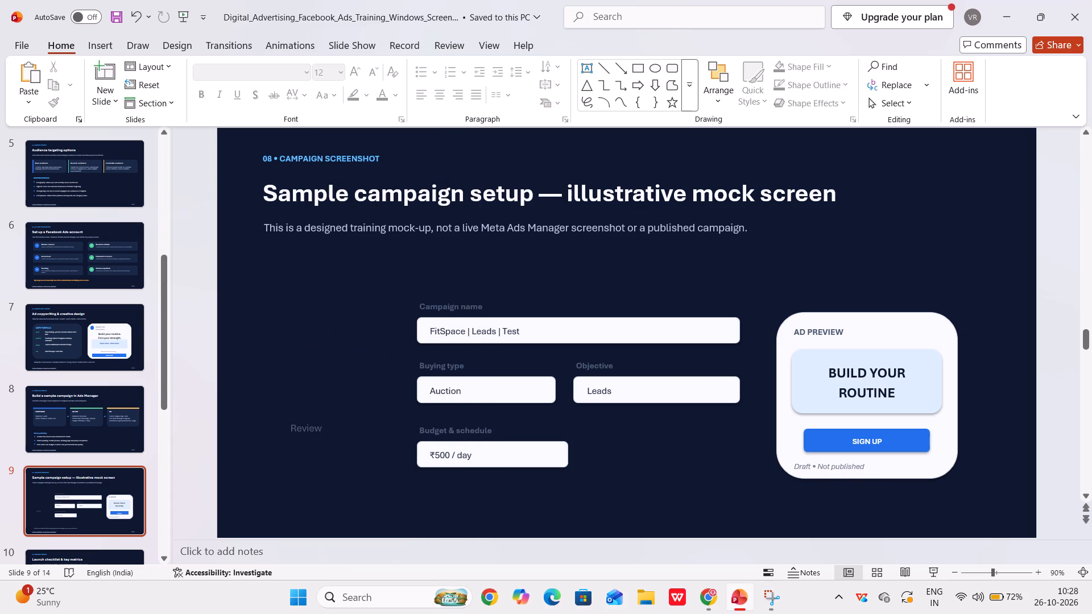
click(314, 428)
right_click(319, 435)
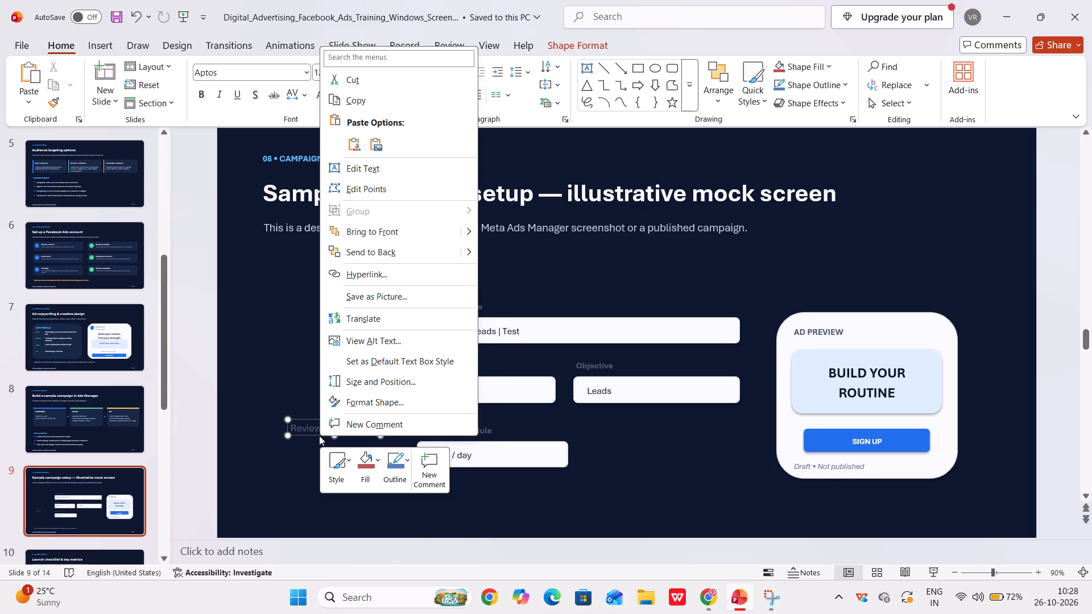
click(373, 59)
click(371, 75)
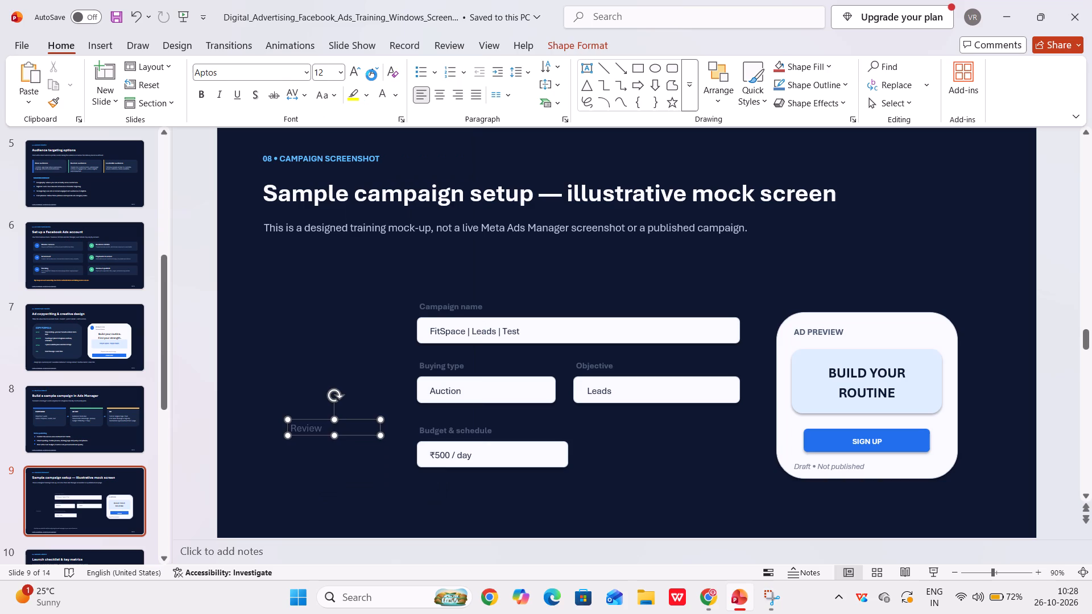
Cut the "Campaign name" label, its white field box and the "FitSpace | Leads | Test" text from slide 9.
click(471, 329)
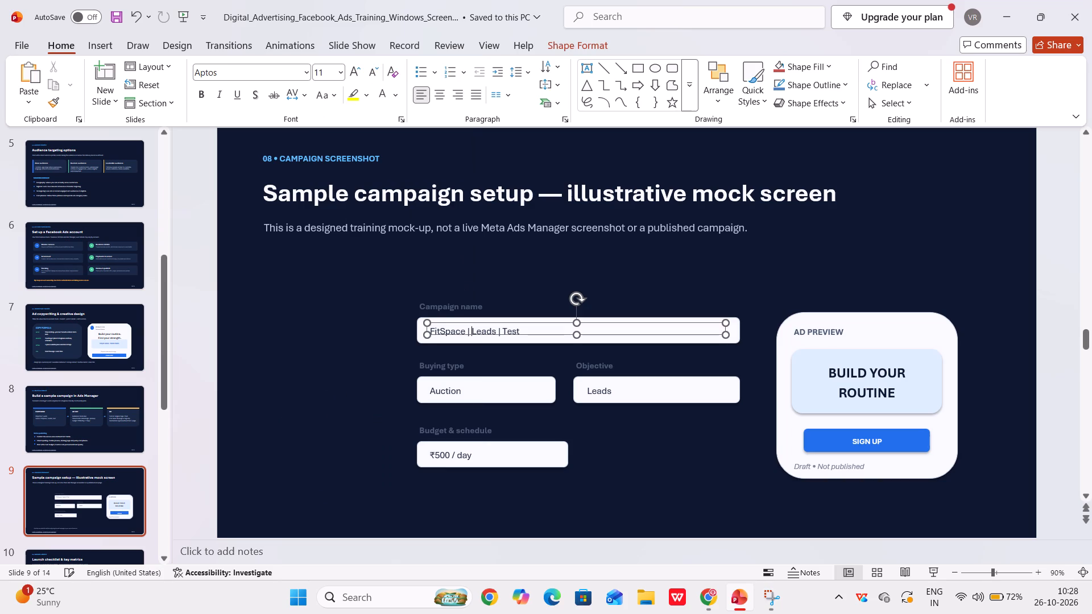
right_click(471, 329)
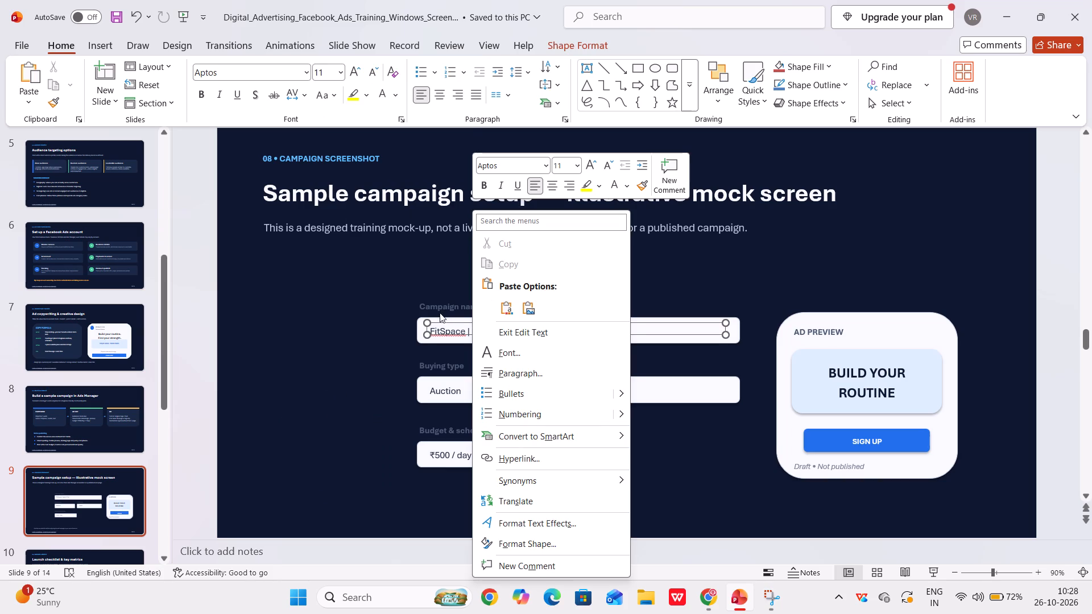
click(439, 301)
click(438, 310)
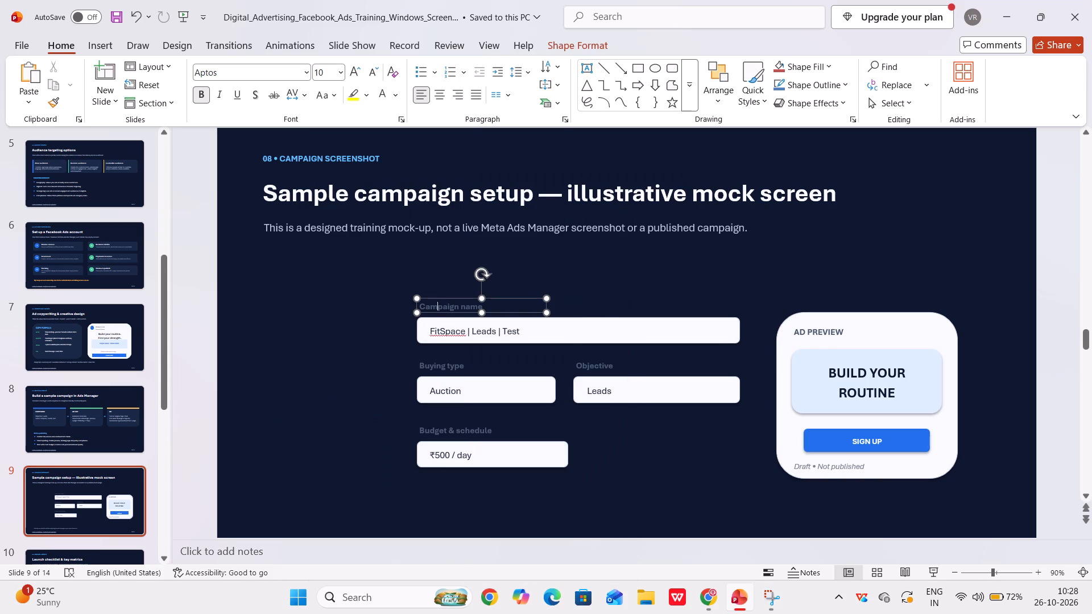
right_click(438, 310)
click(466, 214)
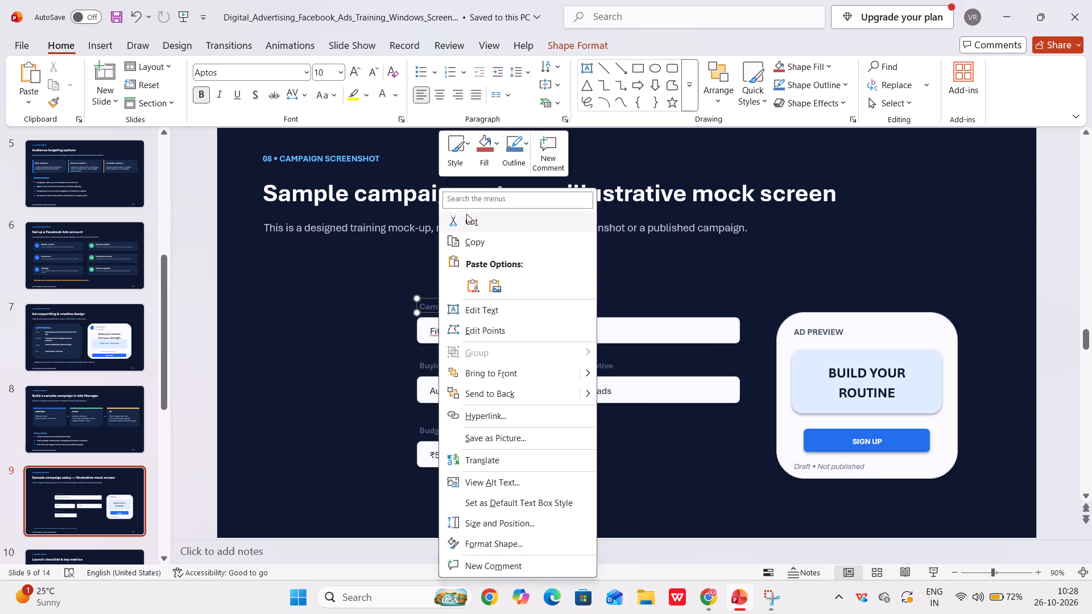
double_click(421, 332)
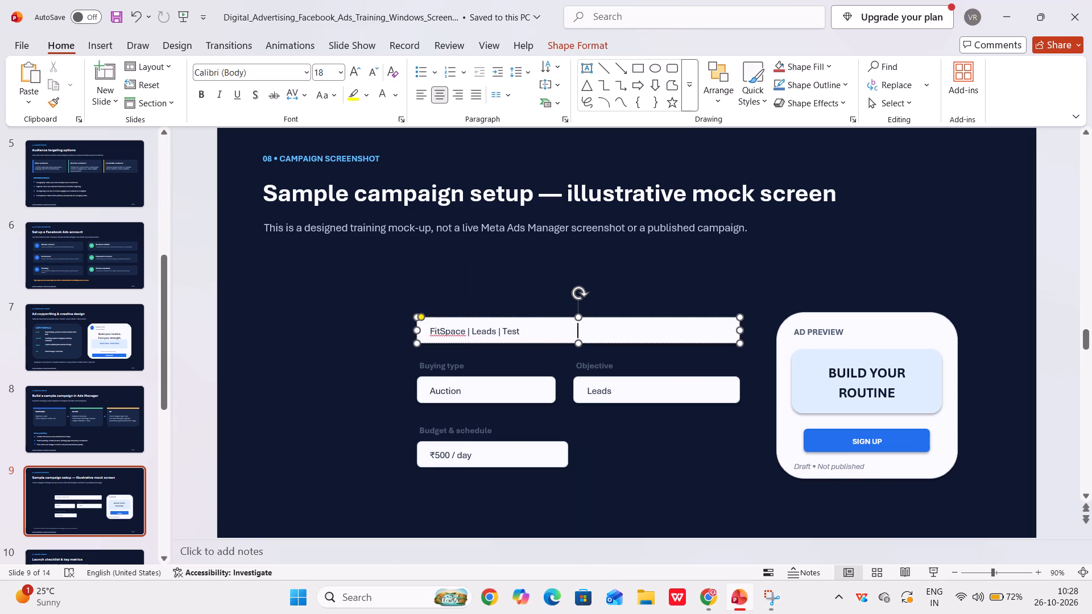
right_click(421, 332)
click(440, 220)
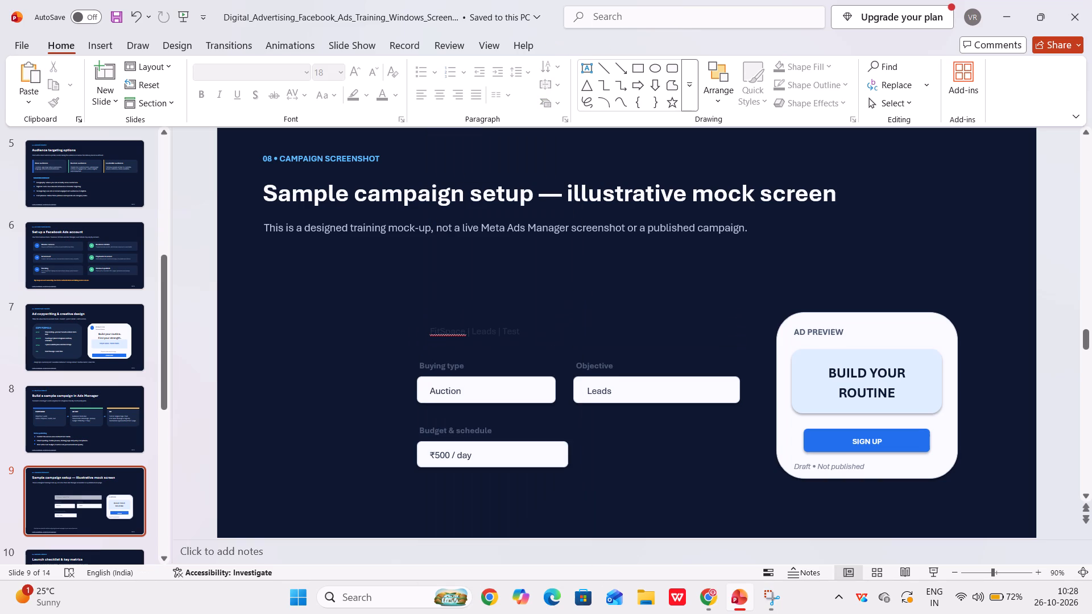
click(436, 335)
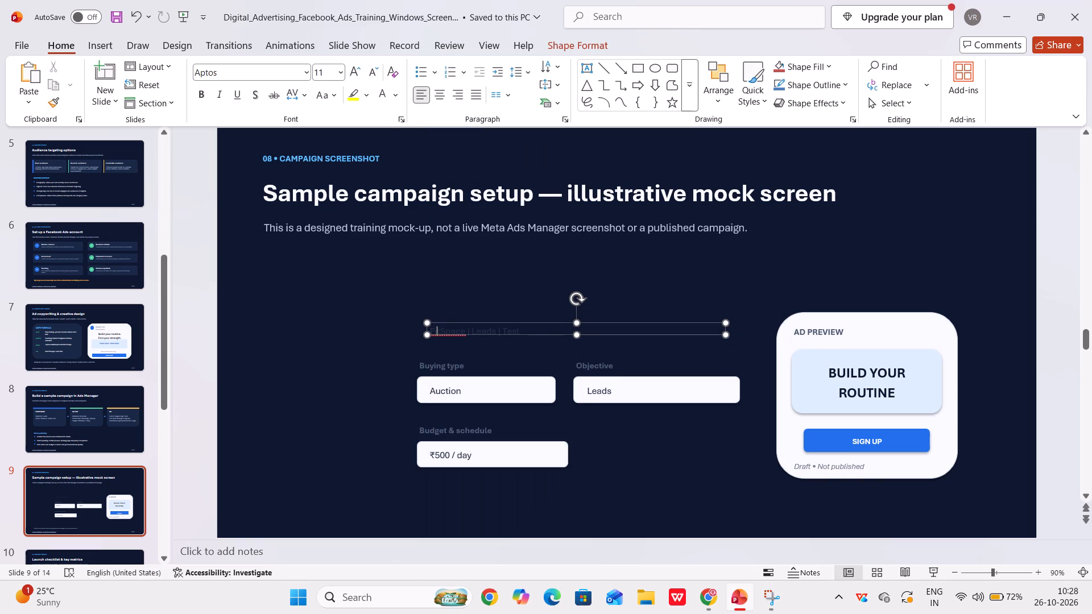
right_click(435, 331)
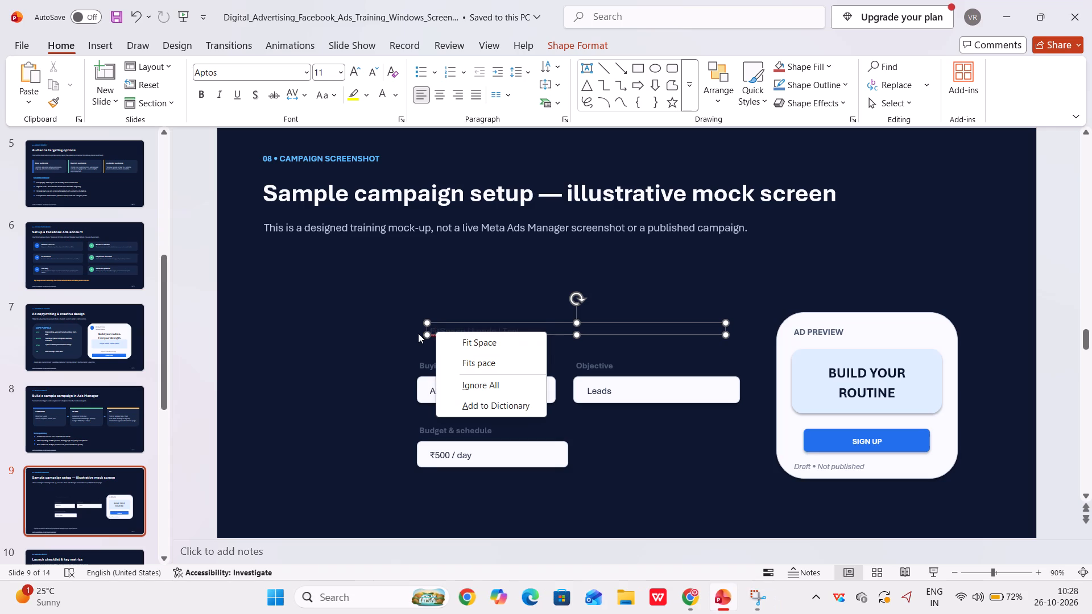
click(429, 329)
right_click(429, 329)
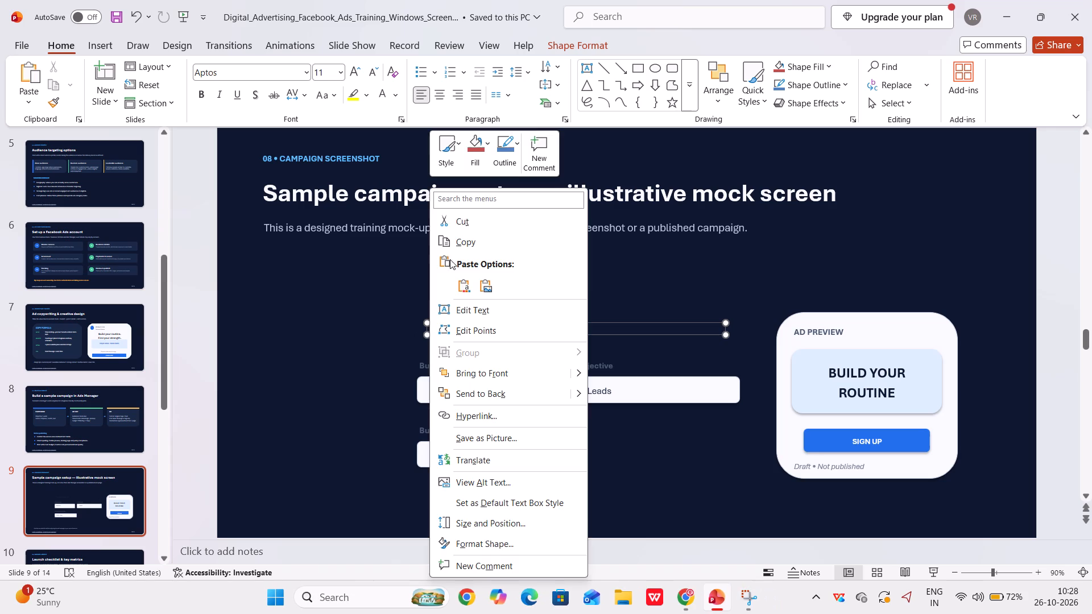
click(460, 220)
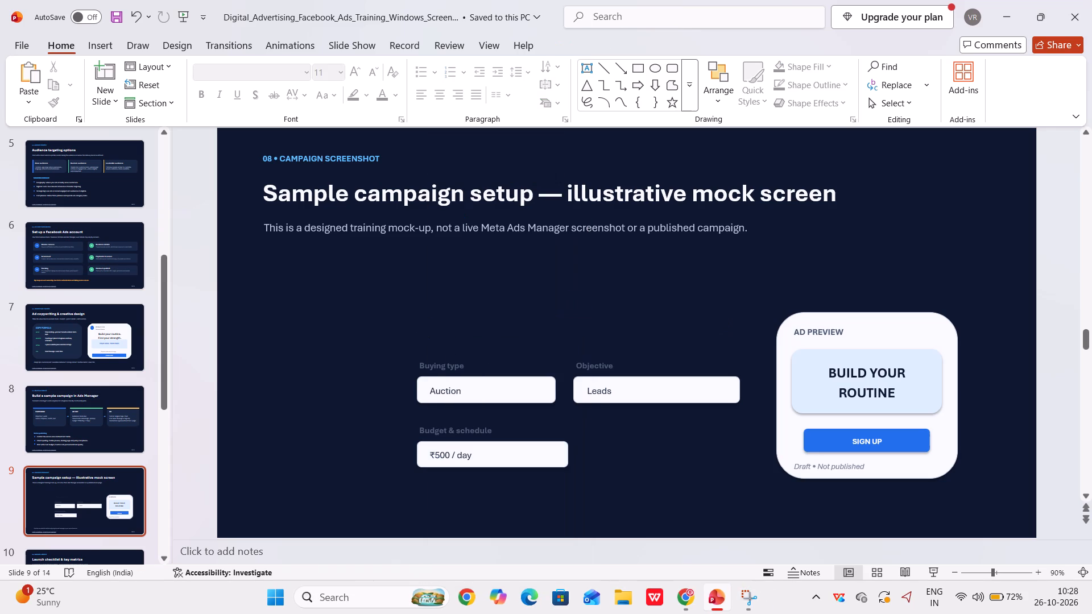
Cut the "Buying type" label, its white field box and the "Auction" text from slide 9.
click(443, 391)
right_click(443, 391)
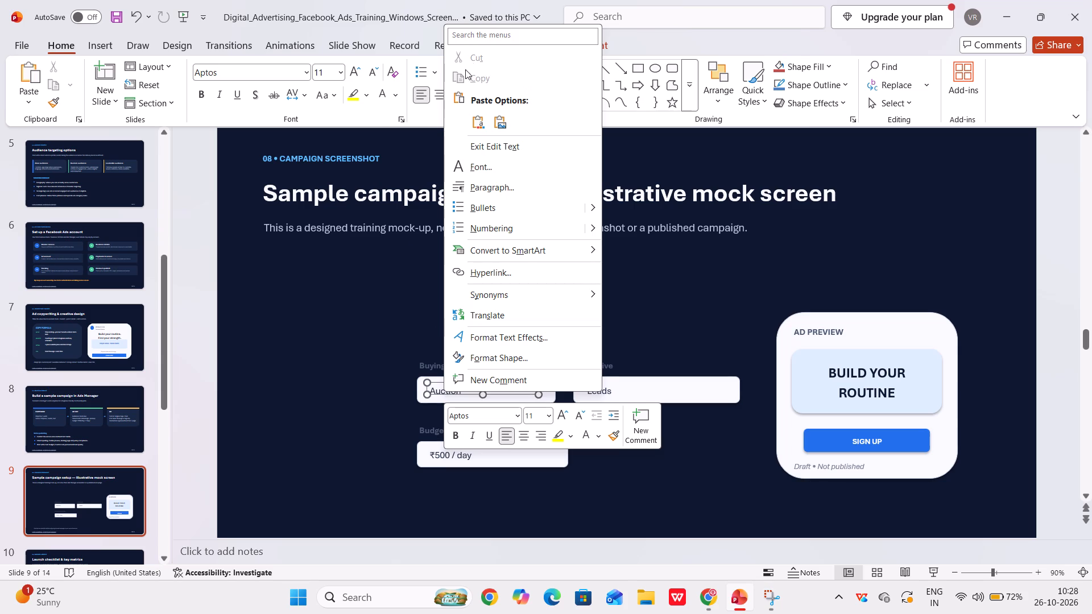
click(419, 368)
right_click(419, 368)
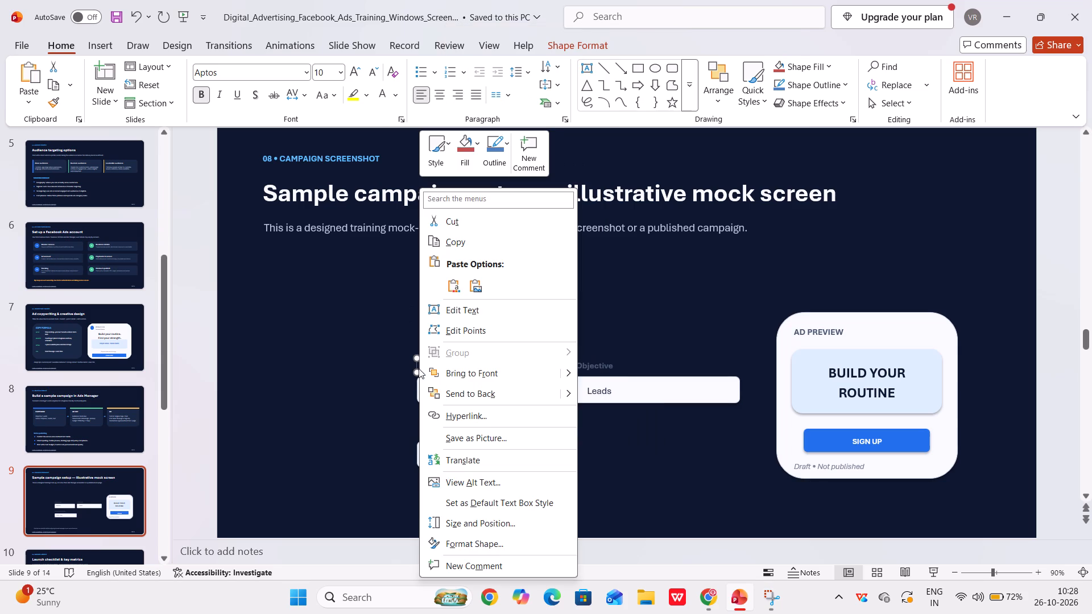
click(447, 223)
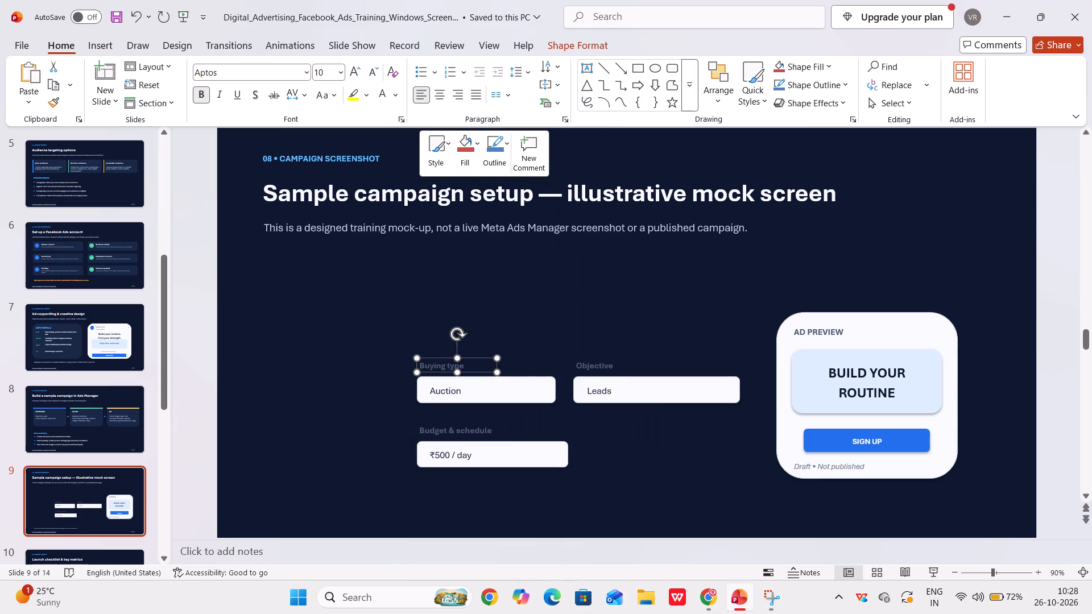
click(420, 392)
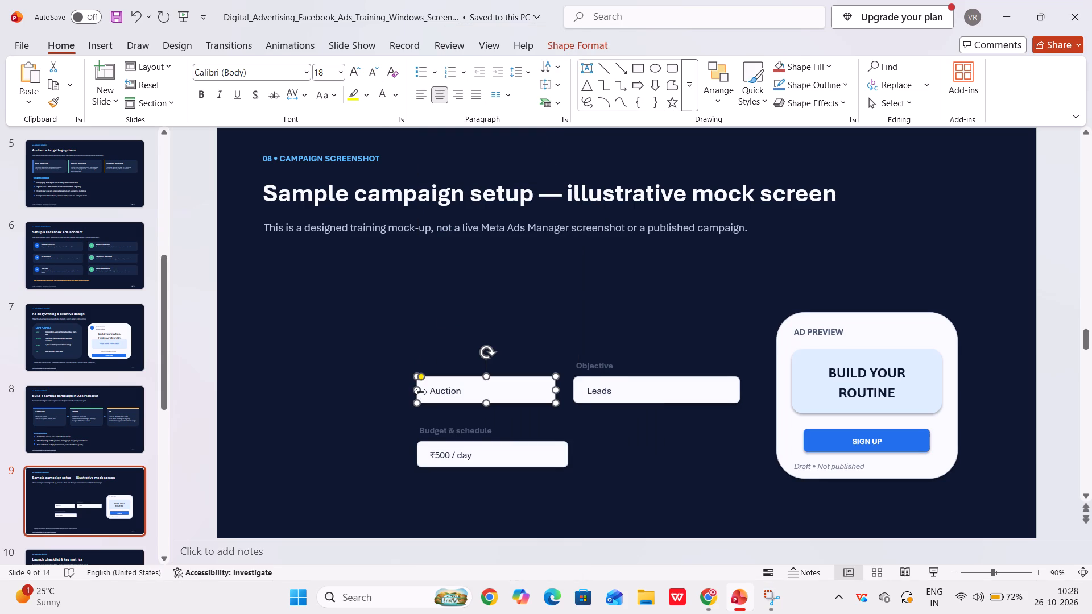
right_click(420, 392)
click(456, 39)
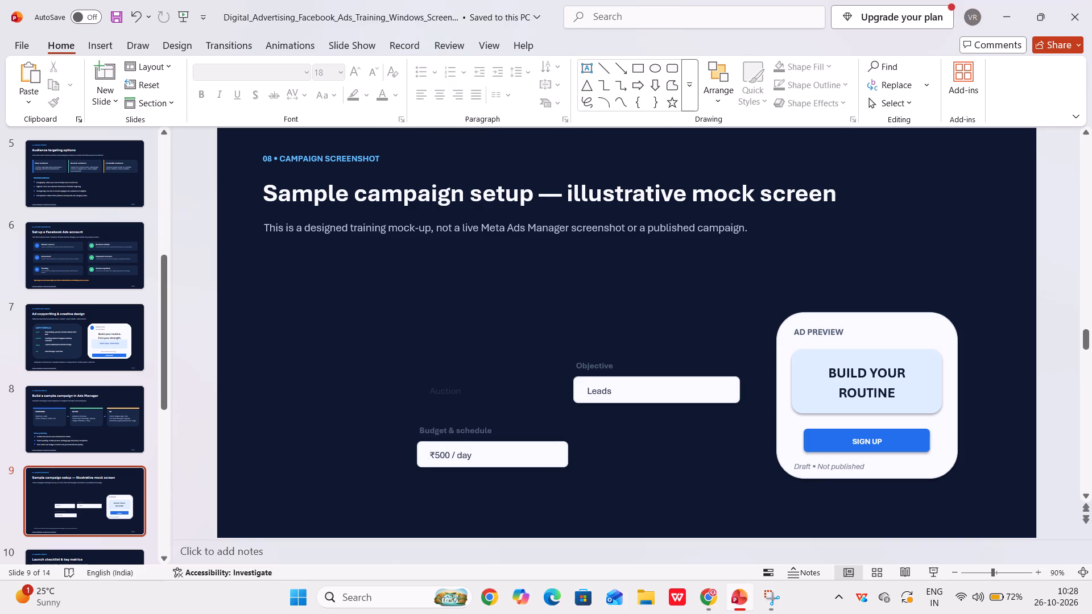
click(444, 394)
right_click(444, 394)
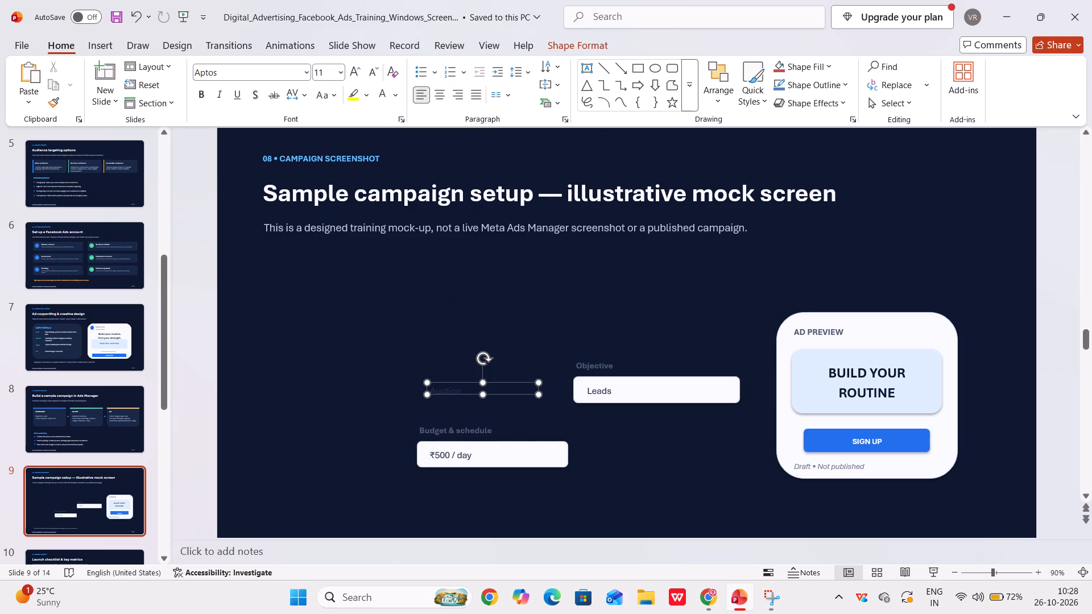
click(475, 38)
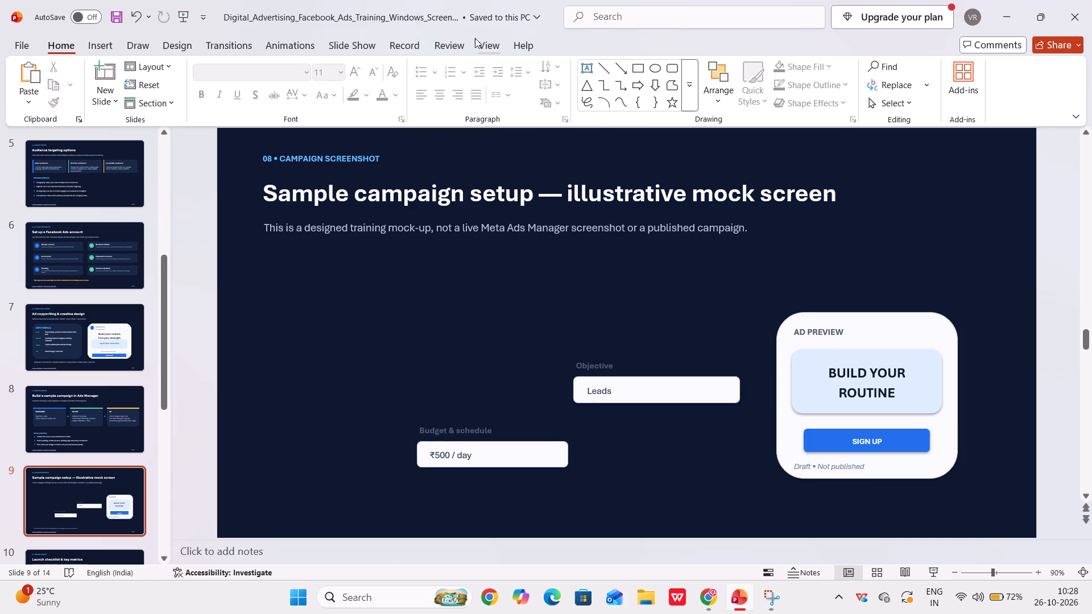
Cut the "Budget & schedule" white field box, the "₹500 / day" text and the "Budget & schedule" label from slide 9.
click(448, 451)
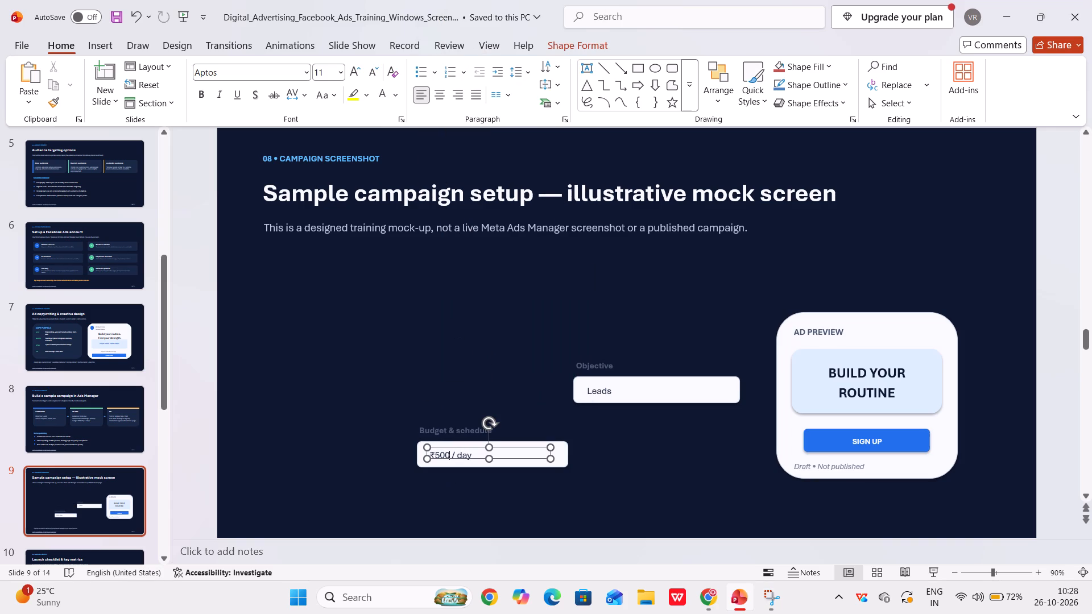
right_click(448, 451)
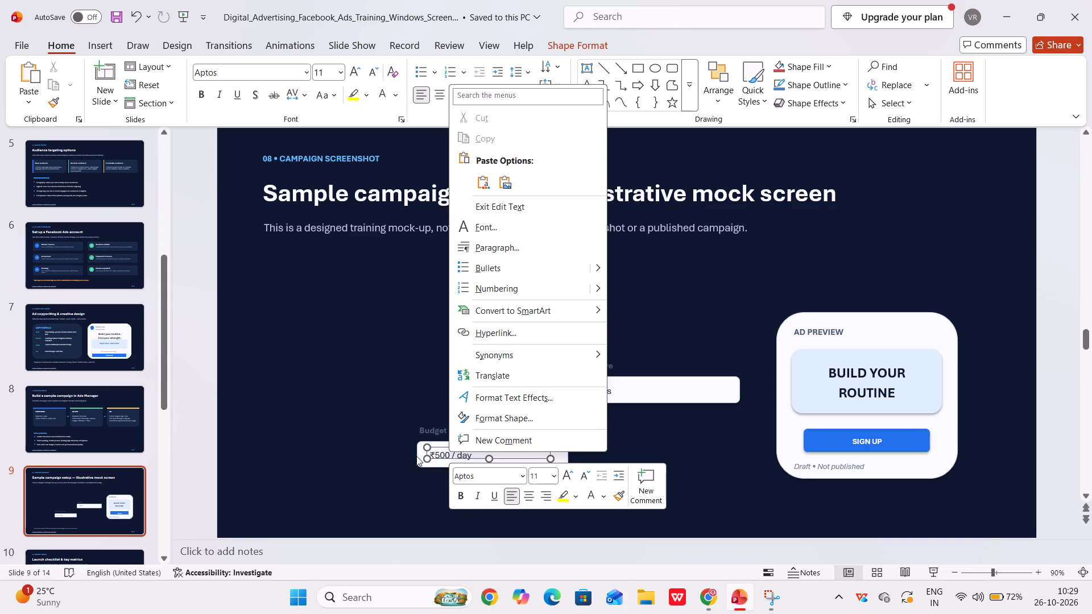
click(416, 456)
right_click(416, 456)
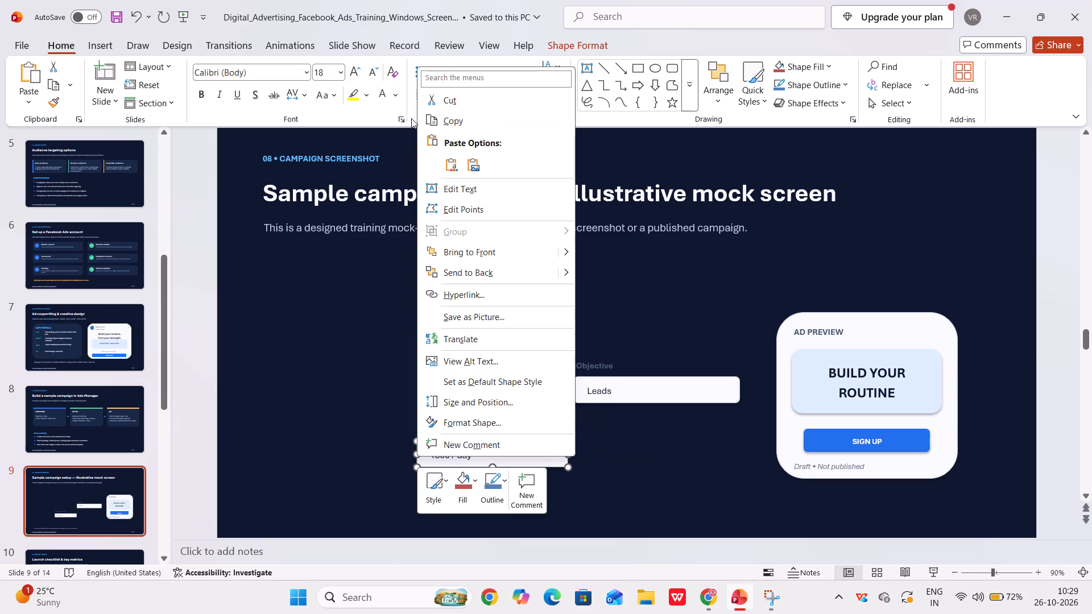
click(445, 97)
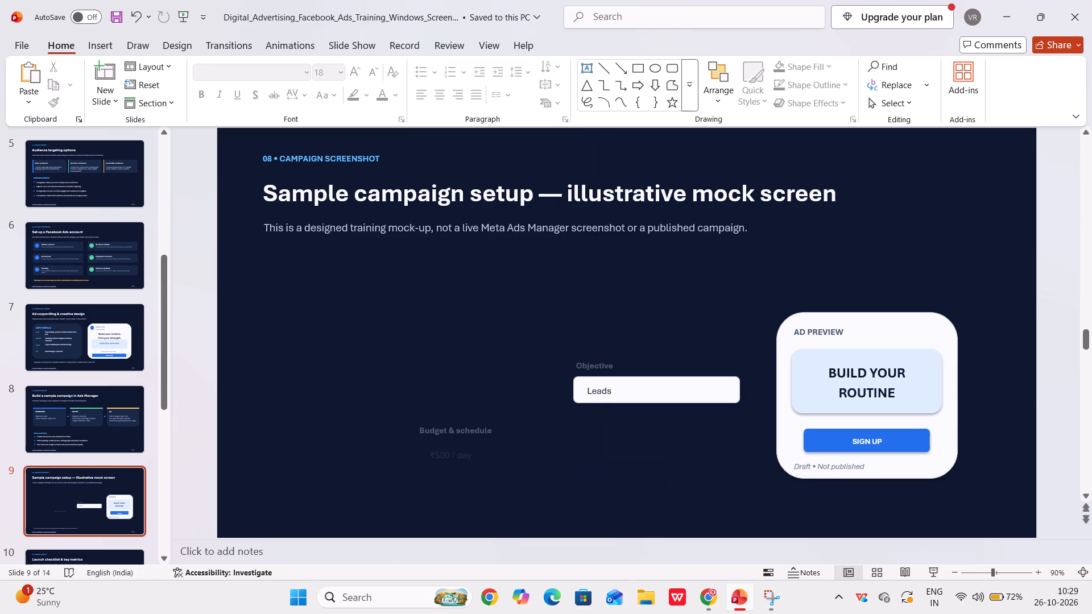
click(442, 459)
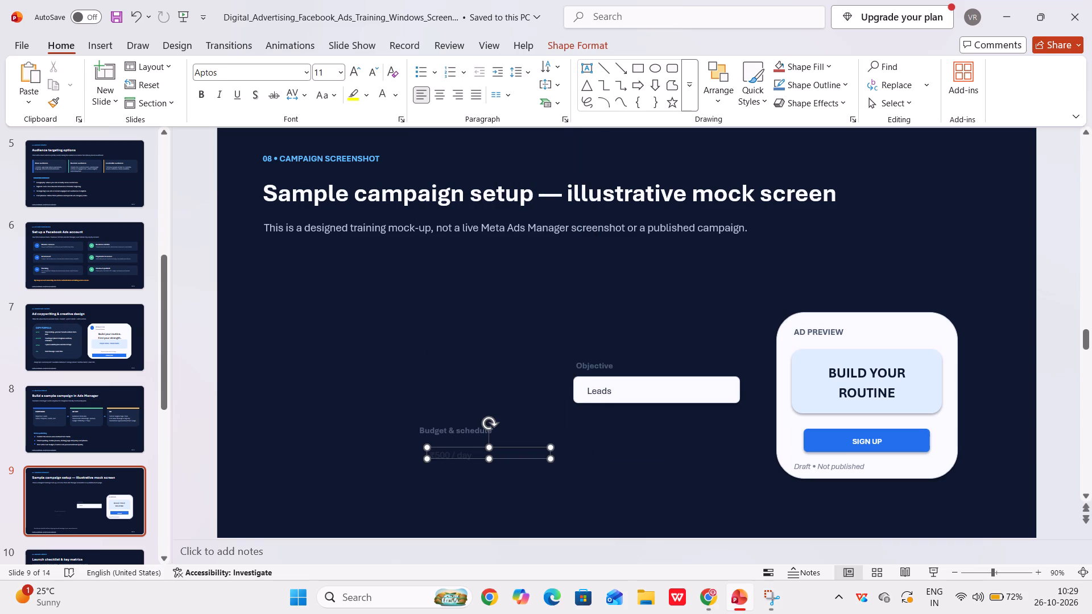
right_click(444, 460)
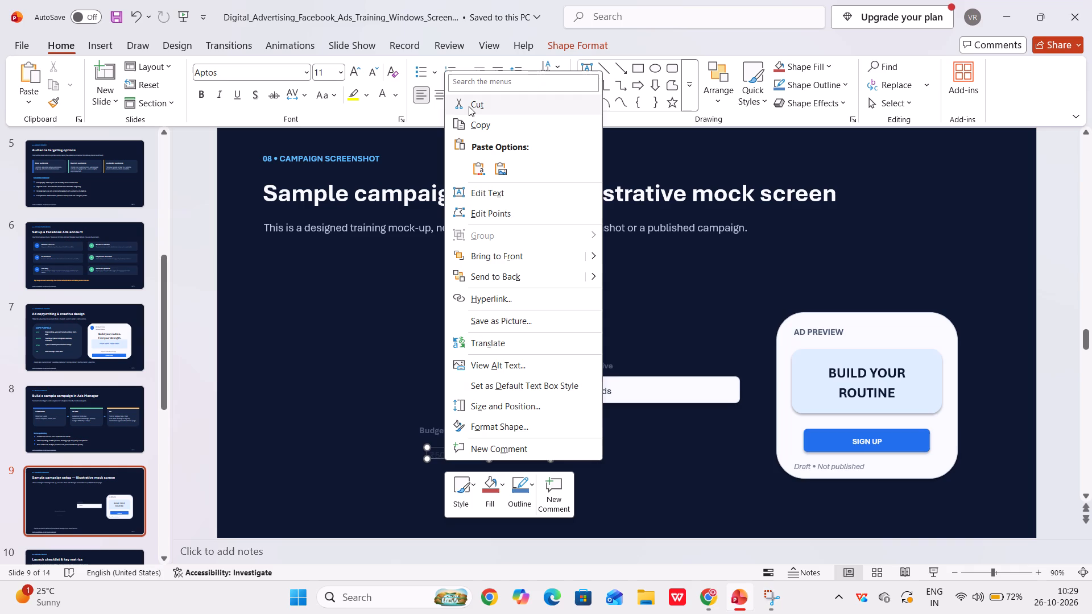
click(469, 106)
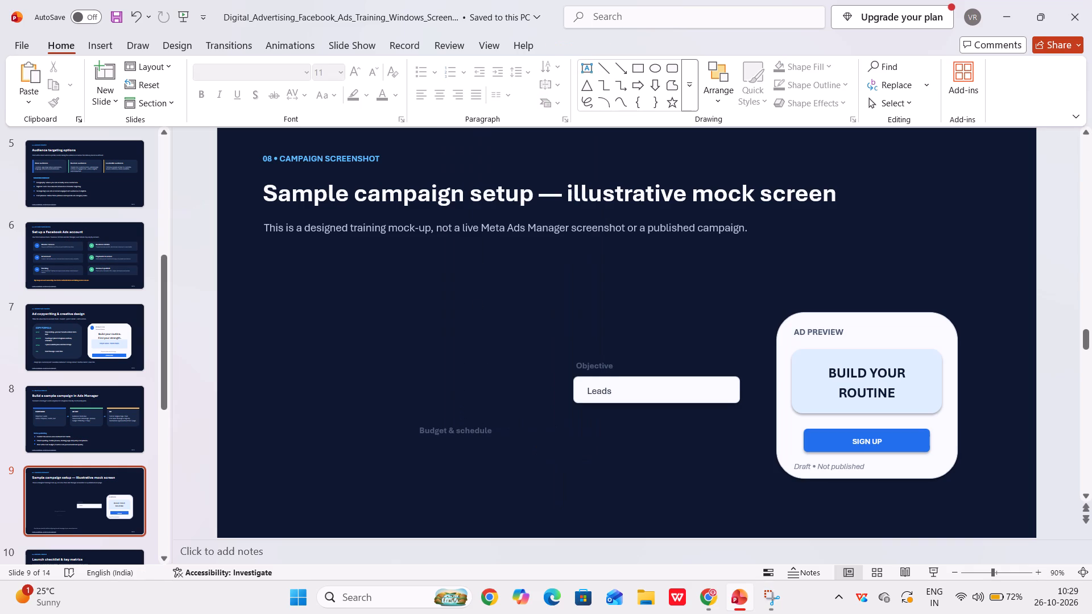
click(467, 438)
click(467, 438)
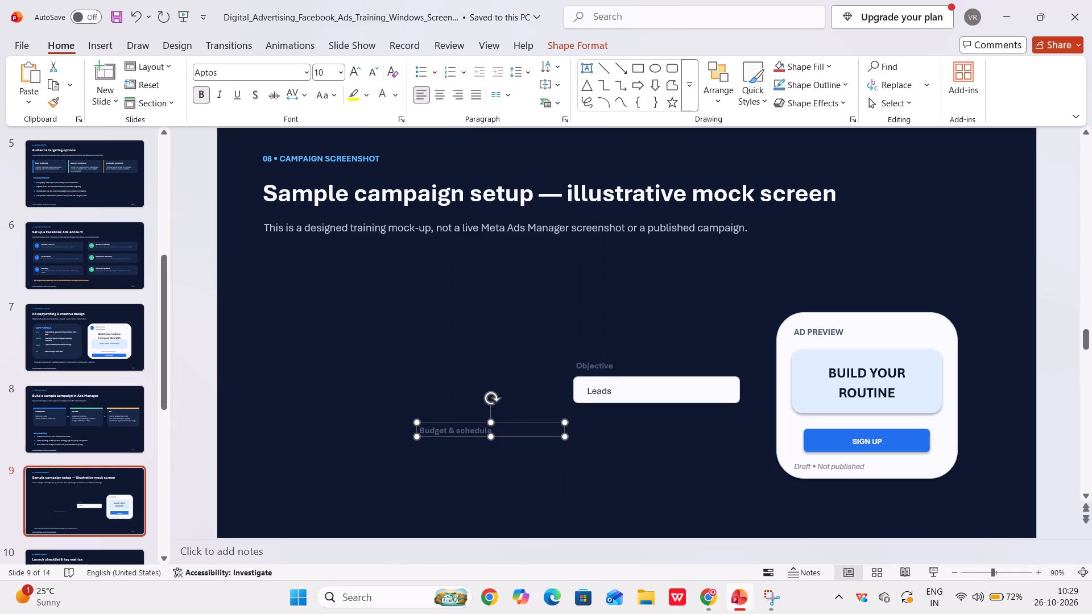
right_click(467, 438)
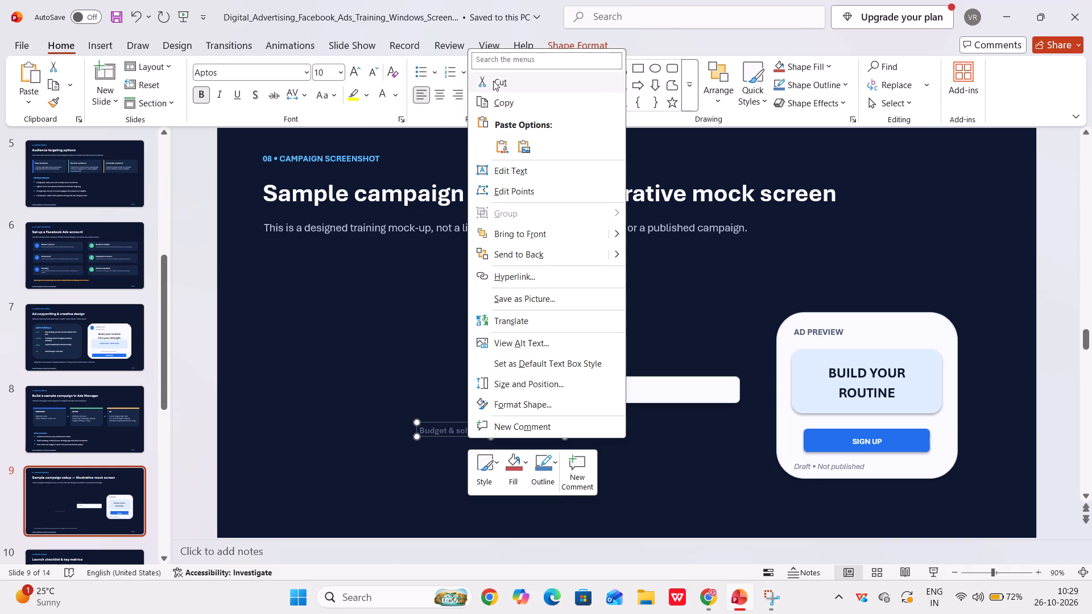
click(493, 81)
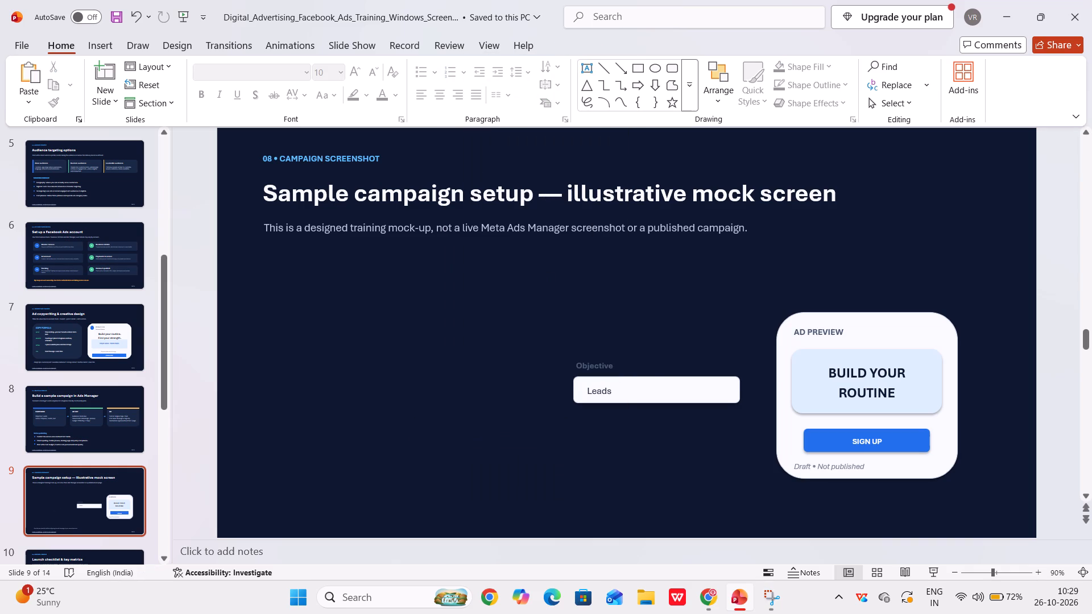
Cut the "Objective" label, the "Leads" text and its white field box from slide 9.
click(588, 370)
right_click(588, 370)
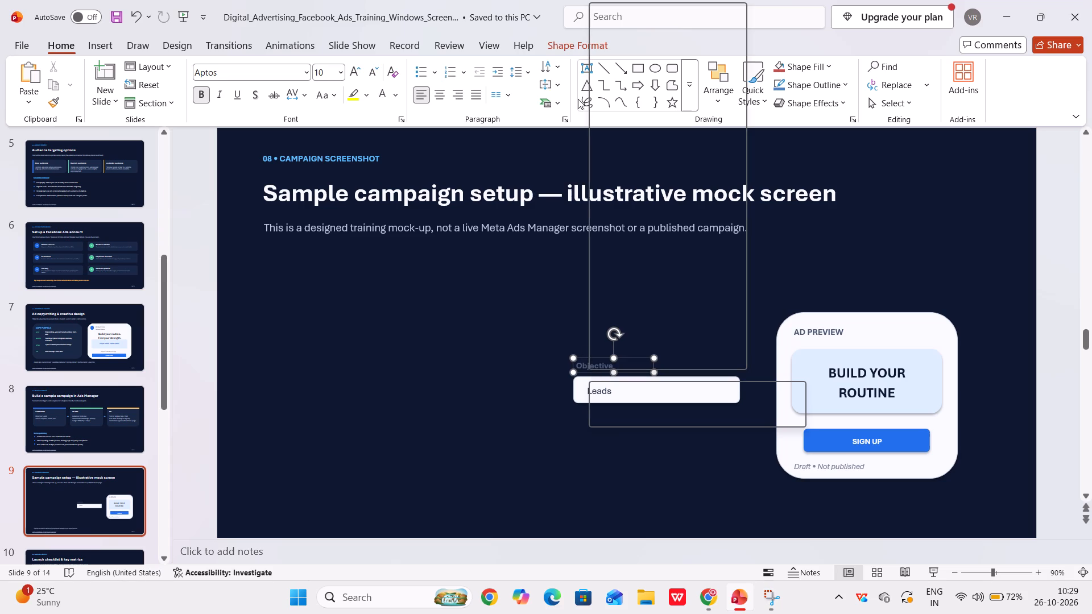
click(571, 360)
right_click(571, 360)
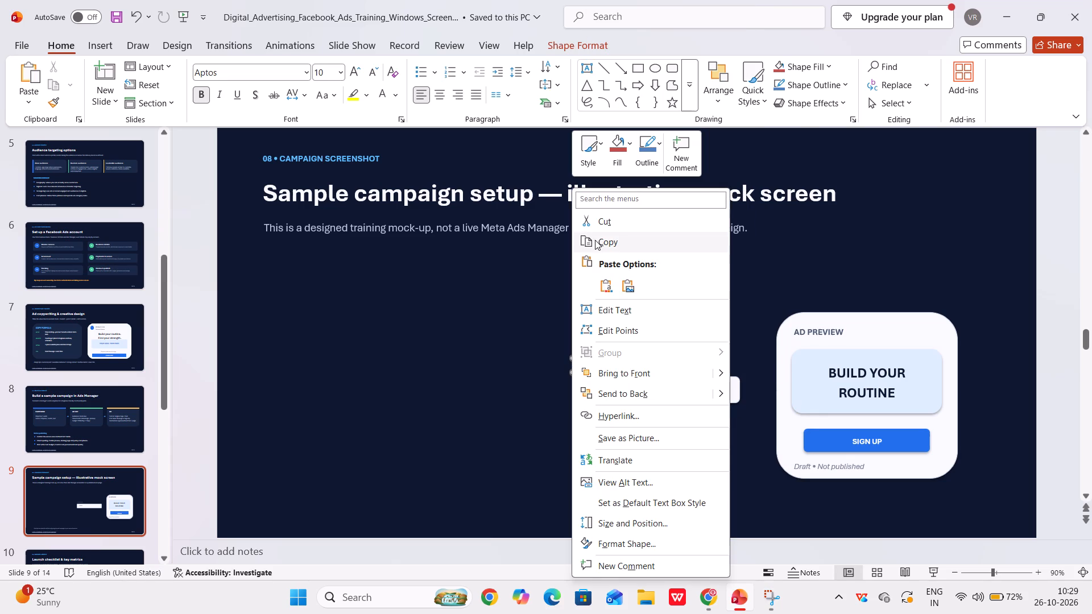
click(601, 218)
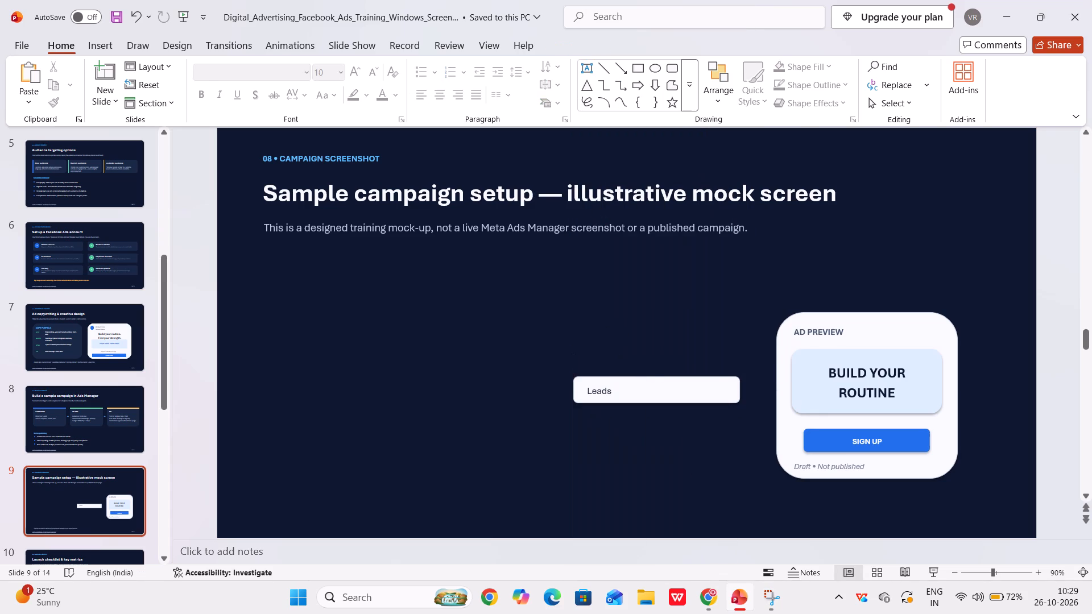
click(594, 394)
click(594, 394)
right_click(594, 394)
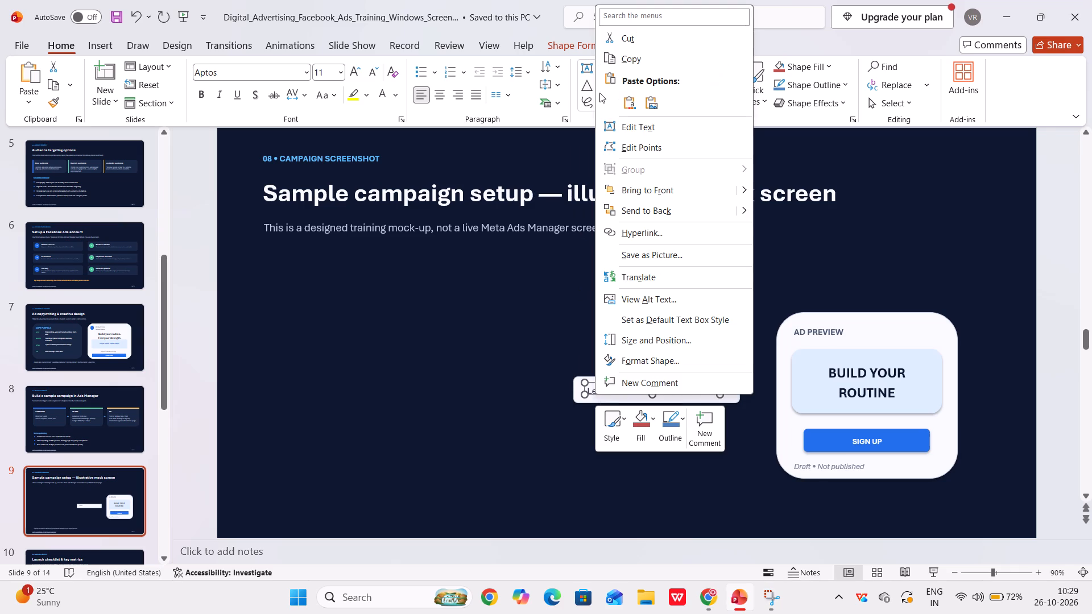
click(619, 35)
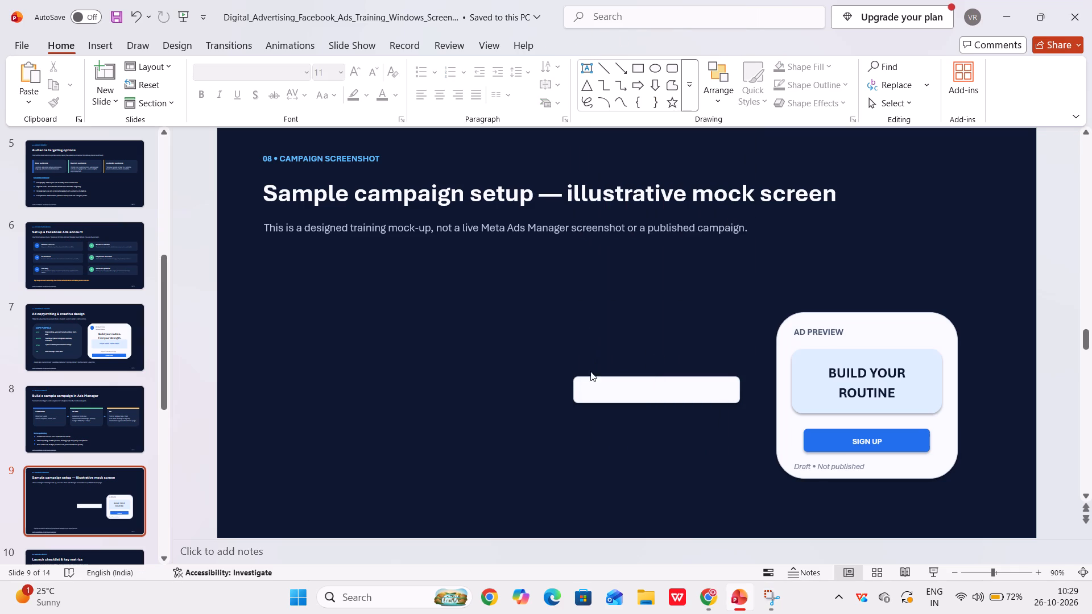
click(586, 393)
right_click(586, 393)
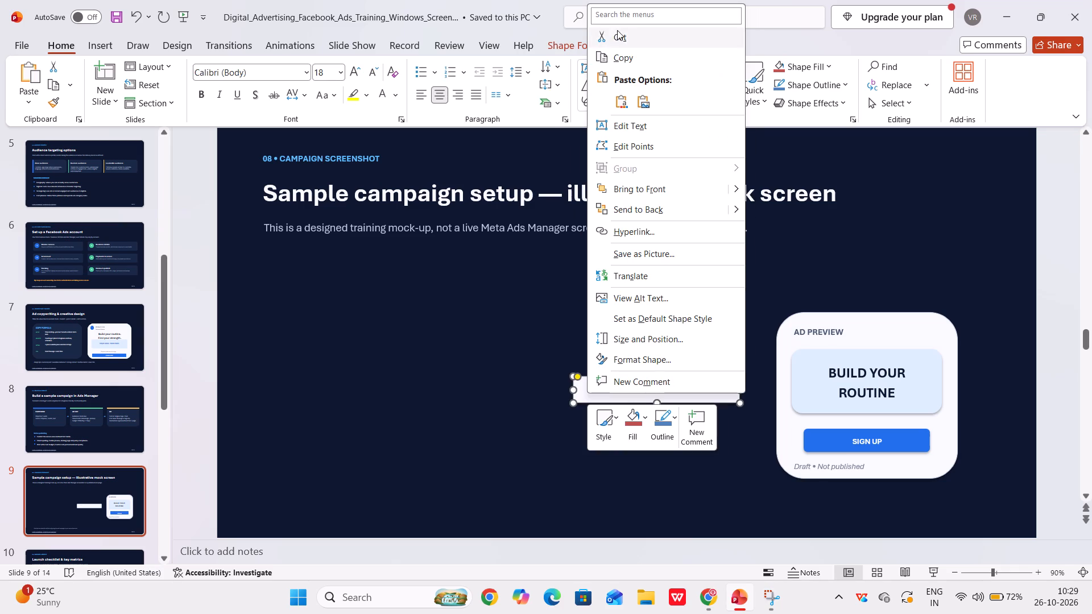
click(616, 37)
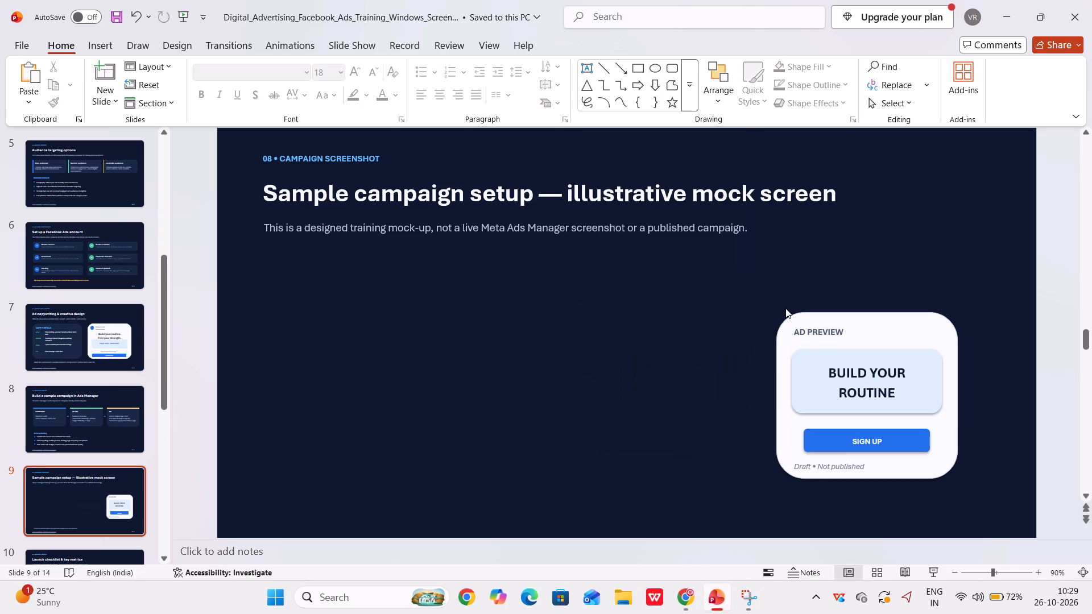
Cut the "BUILD YOUR ROUTINE" text, its light-blue box and the white ad preview card from slide 9.
click(816, 381)
right_click(816, 381)
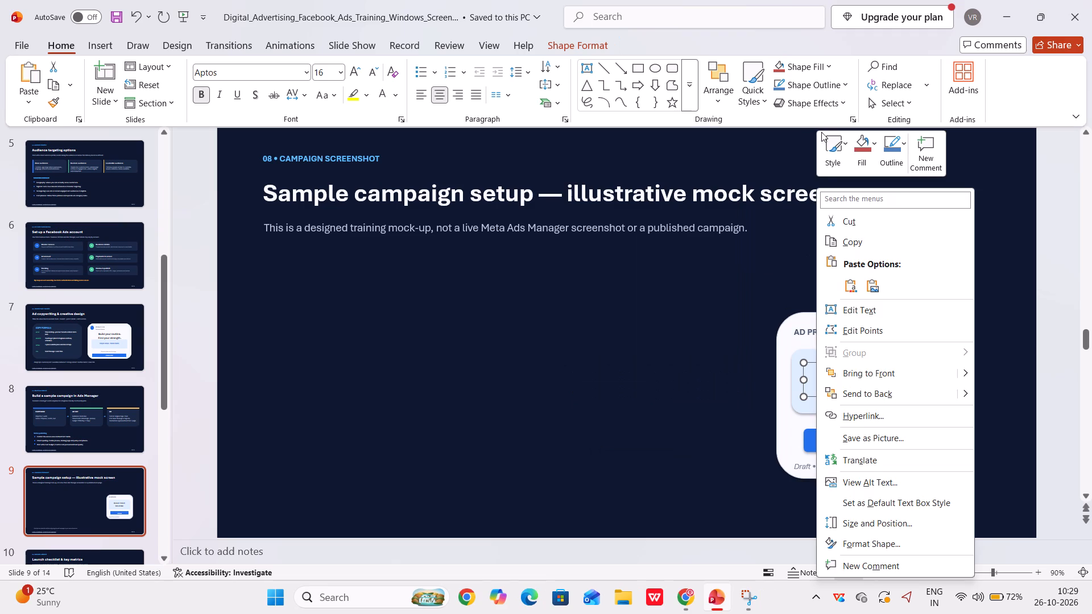
click(835, 219)
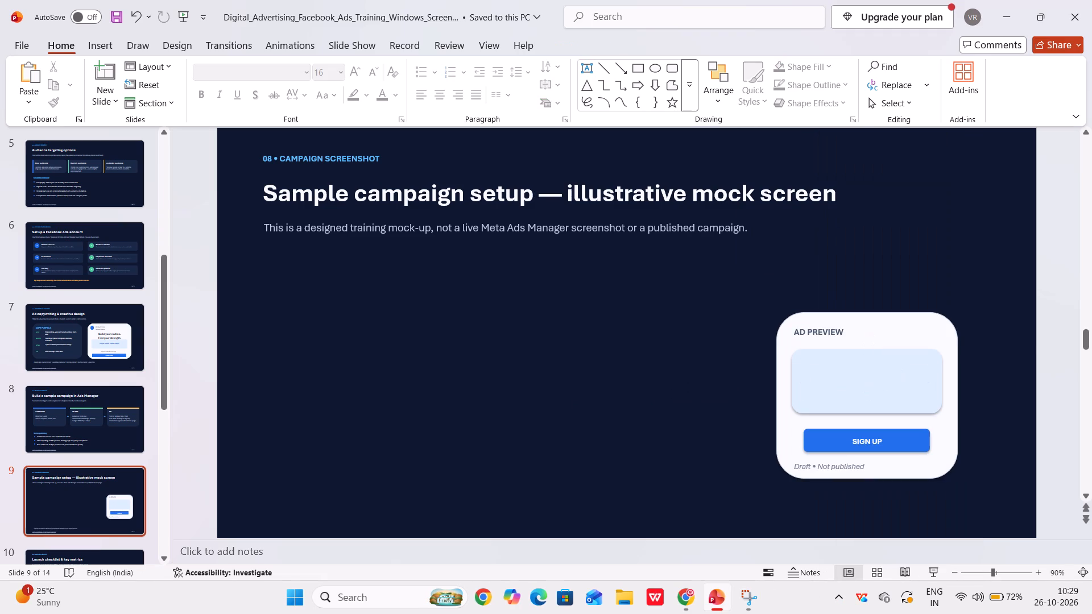
click(833, 404)
right_click(833, 404)
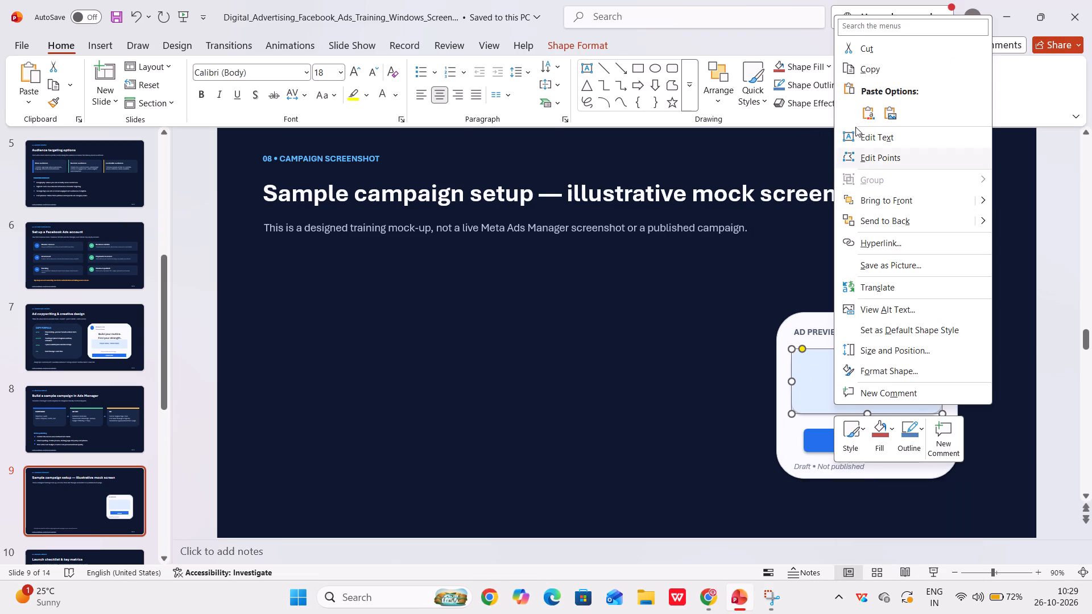
click(861, 51)
click(839, 376)
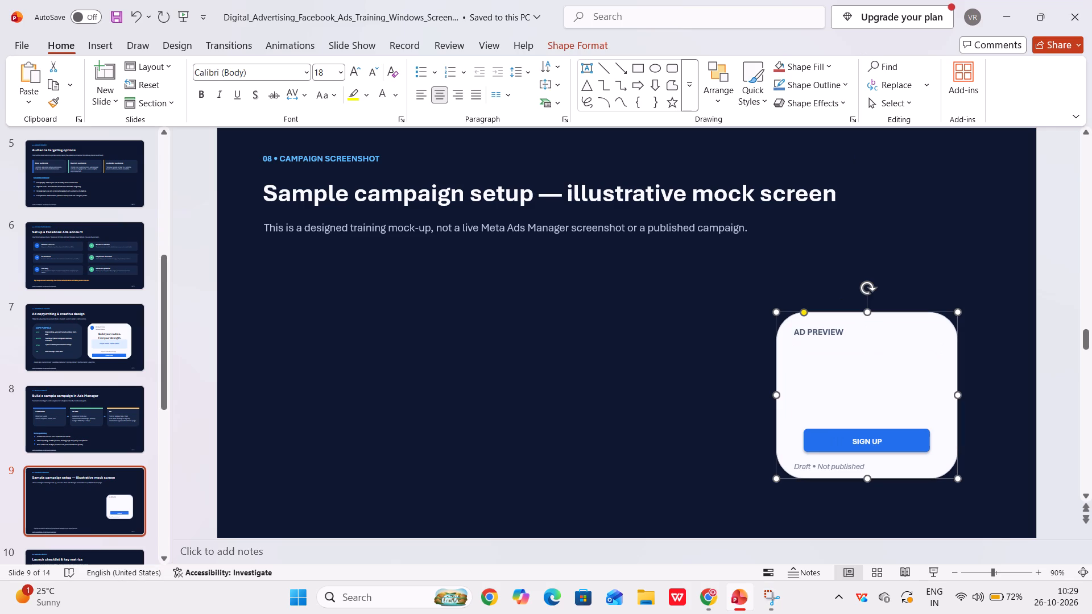
right_click(839, 376)
click(866, 231)
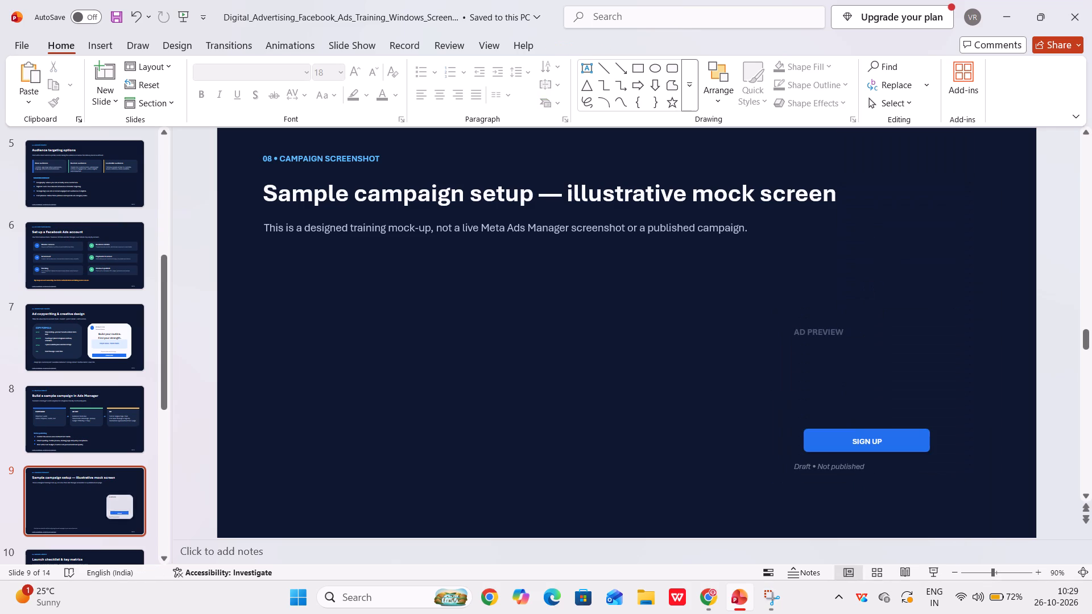
Cut the "SIGN UP" text and the "AD PREVIEW" label left over from the ad preview on slide 9.
click(849, 444)
right_click(849, 444)
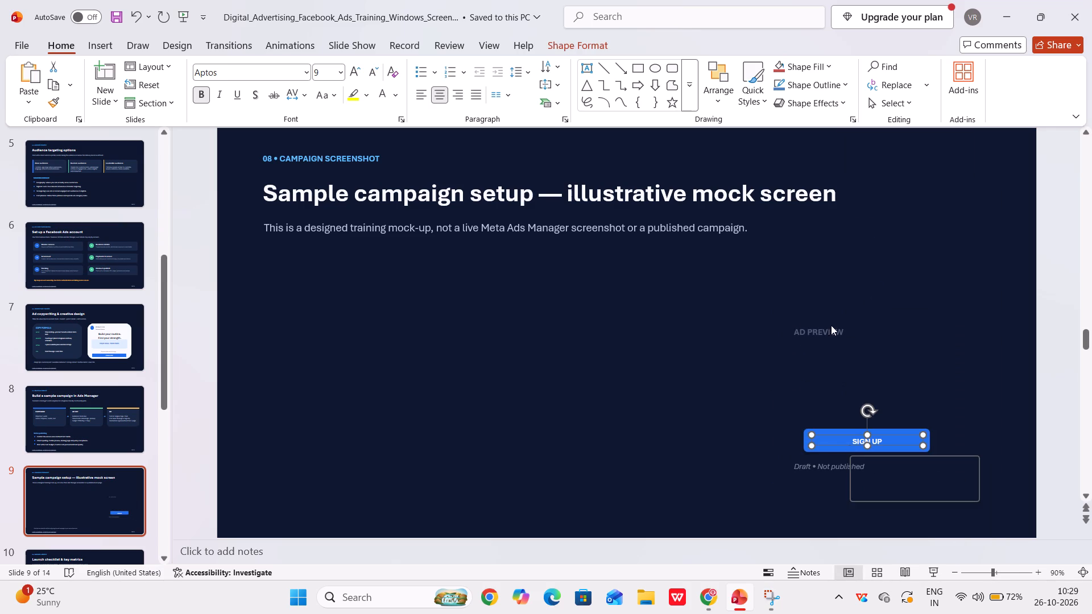
click(870, 89)
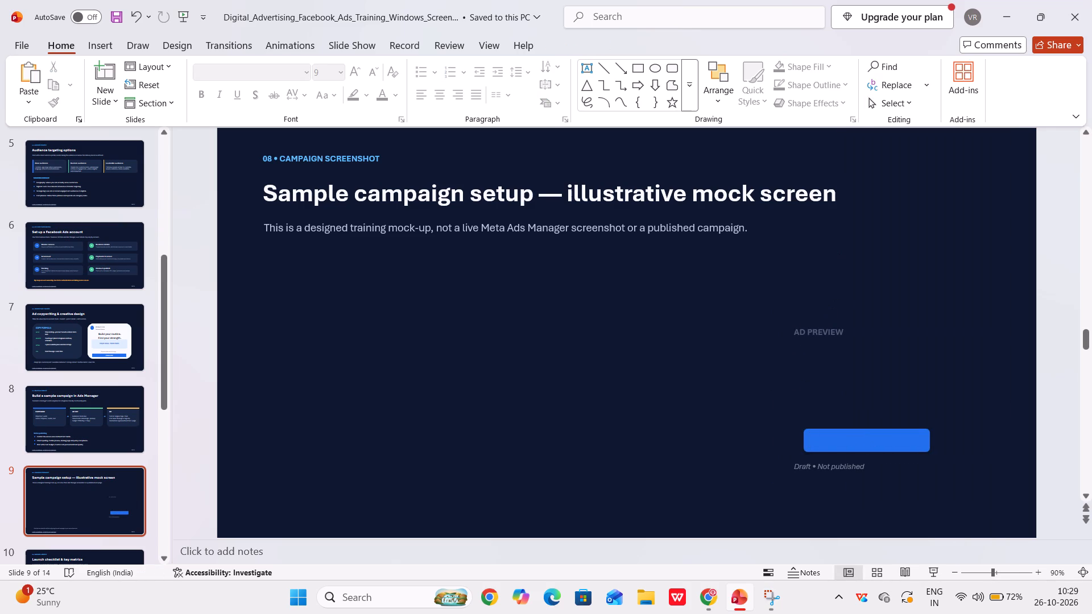
click(825, 327)
right_click(825, 327)
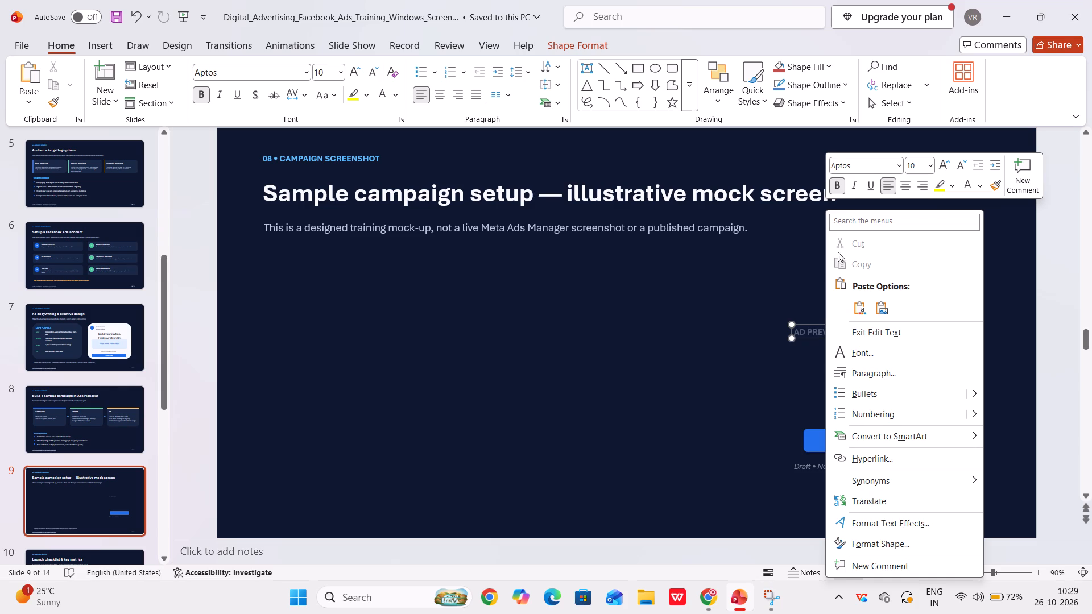
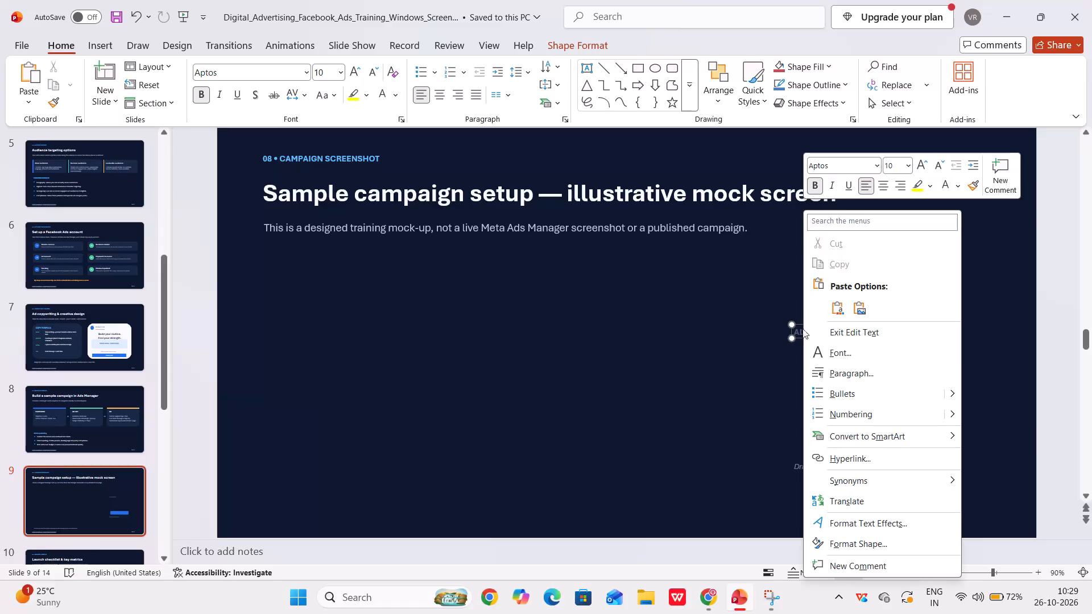
Cut the remaining "AD PREVIEW" label, the "Draft • Not published" text and the blue button shape from slide 9.
click(800, 313)
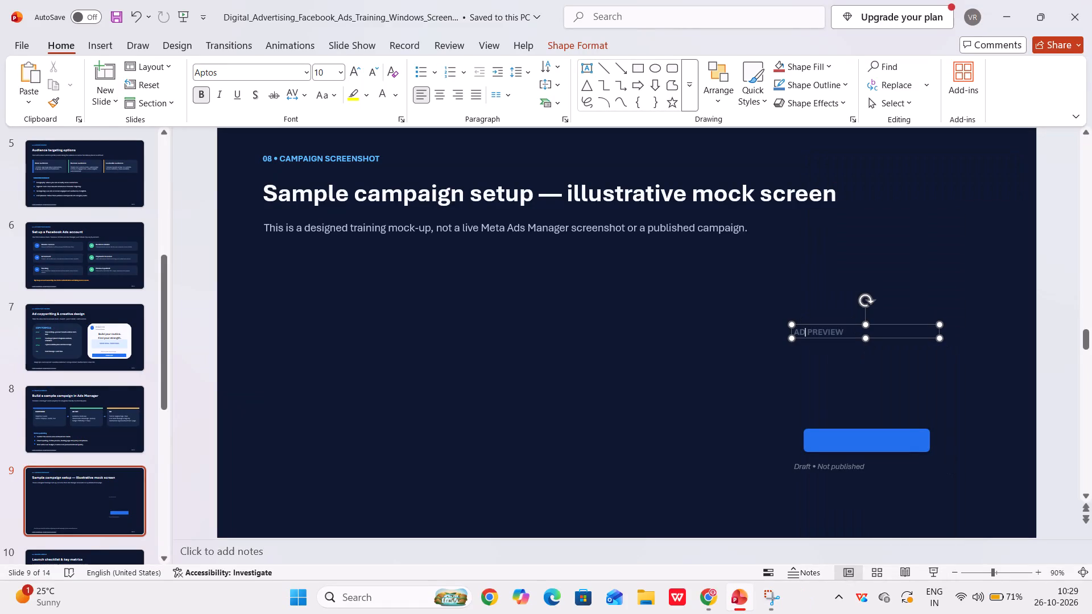
click(803, 320)
right_click(803, 320)
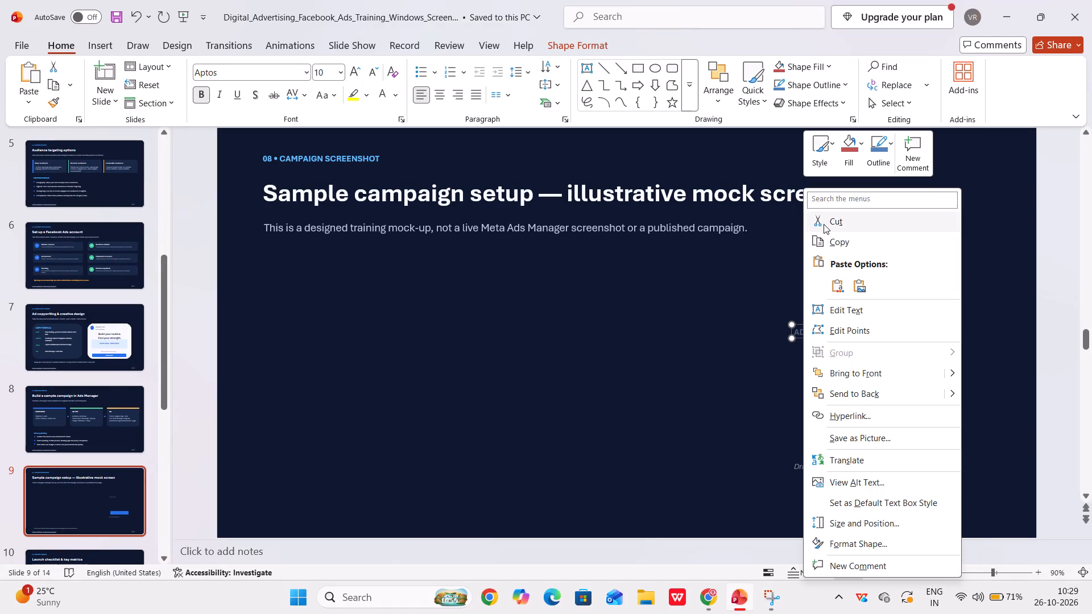
click(824, 224)
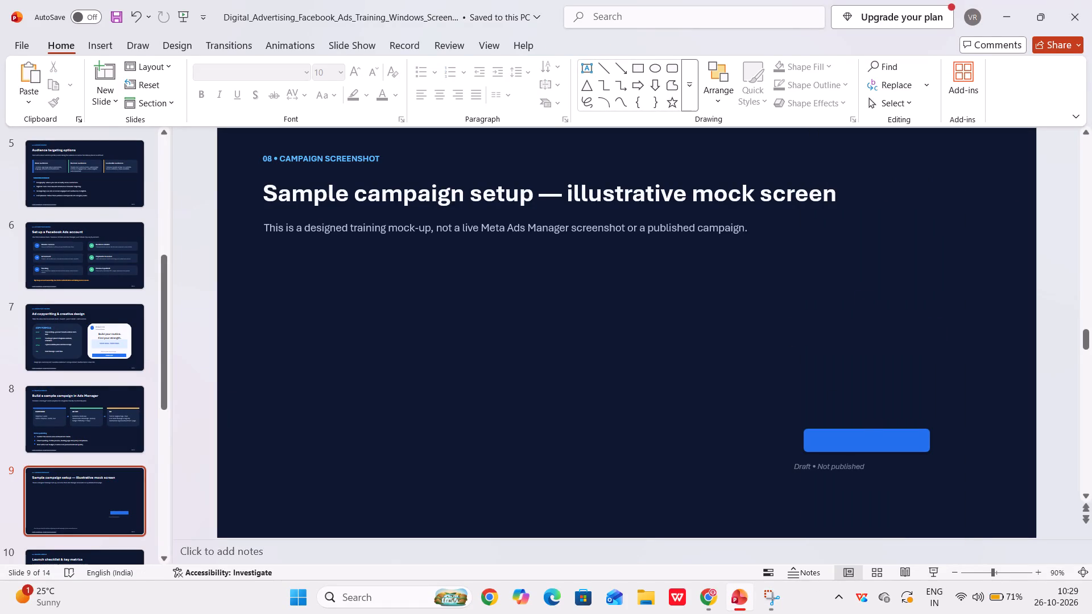
click(826, 465)
right_click(822, 466)
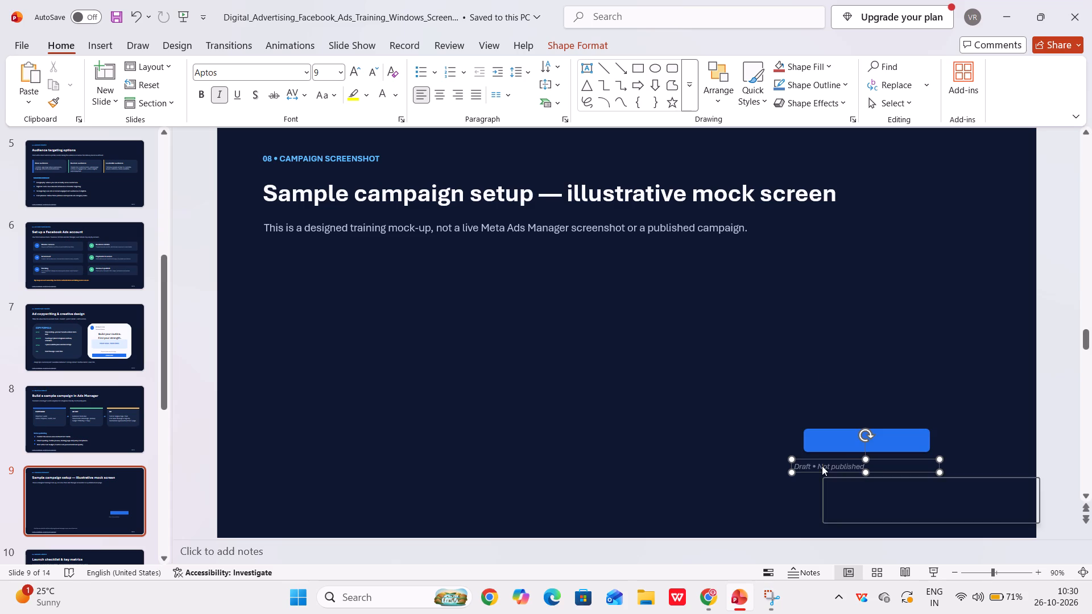
click(794, 458)
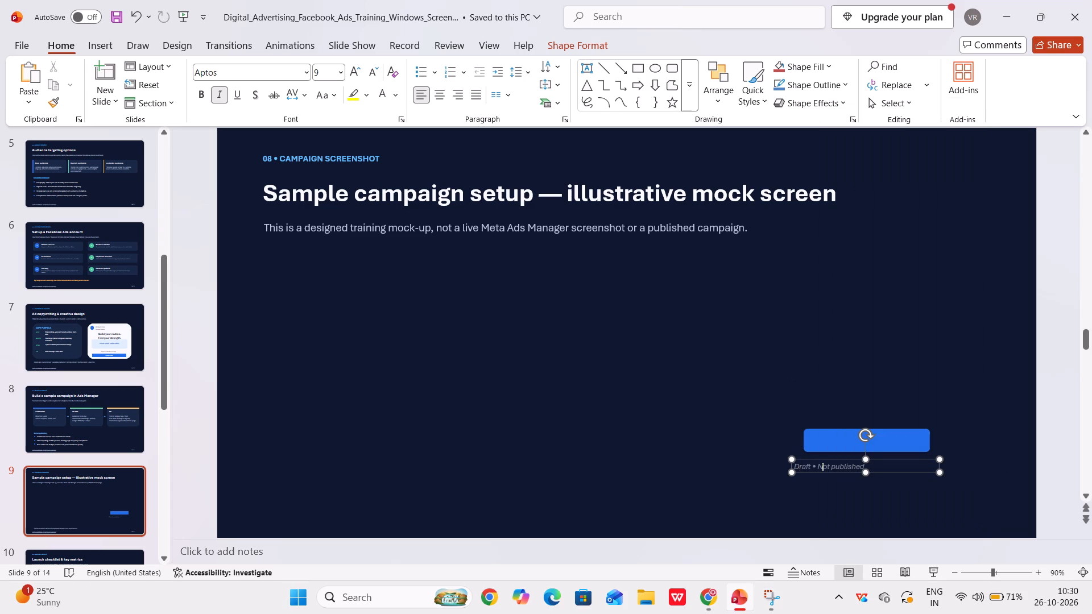
right_click(794, 458)
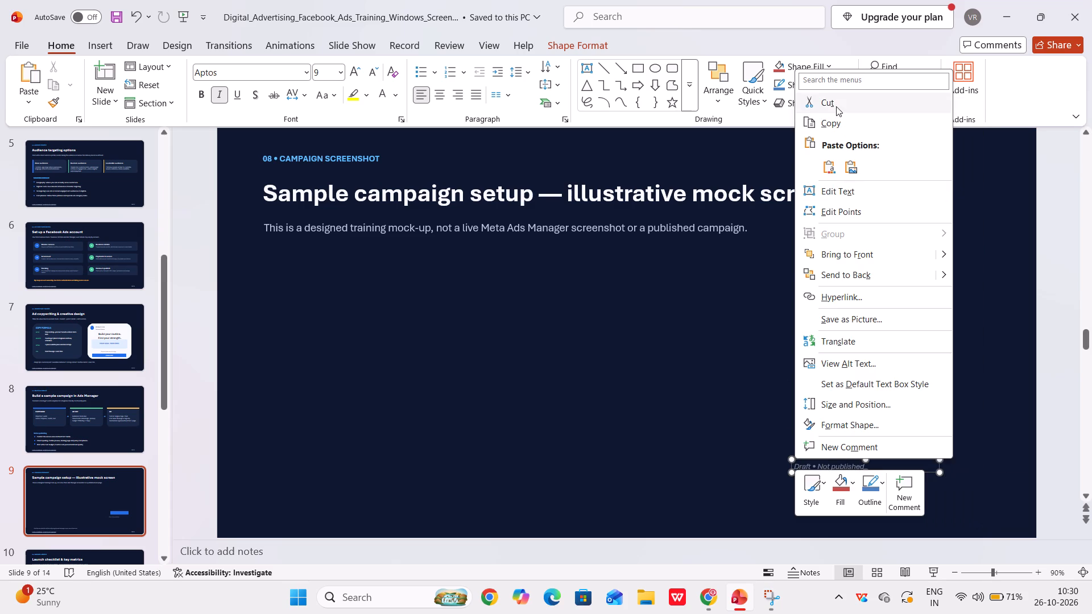
click(836, 106)
click(839, 440)
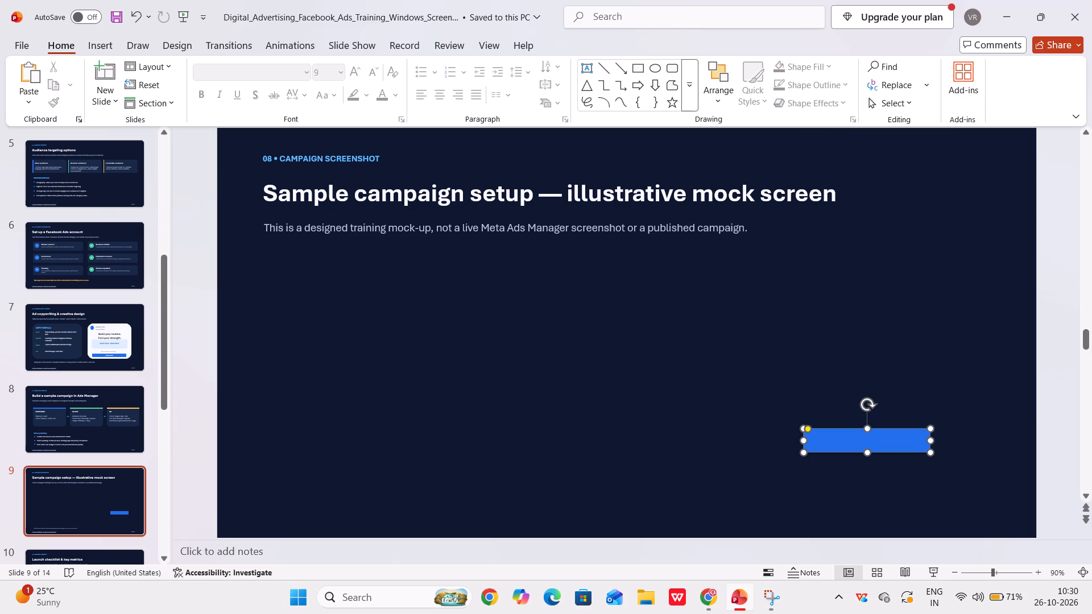
right_click(841, 434)
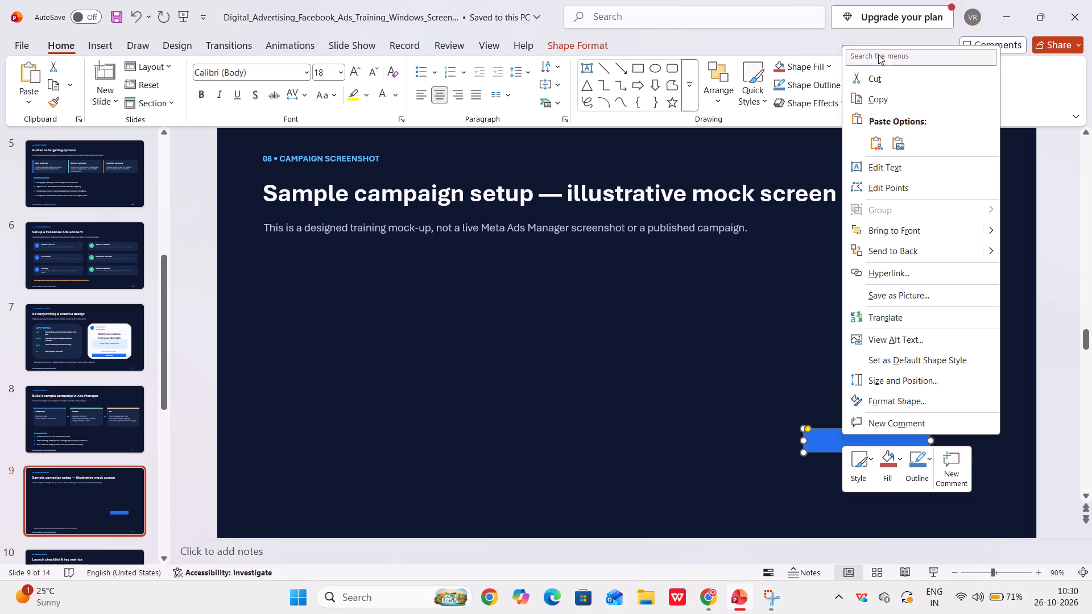
click(871, 80)
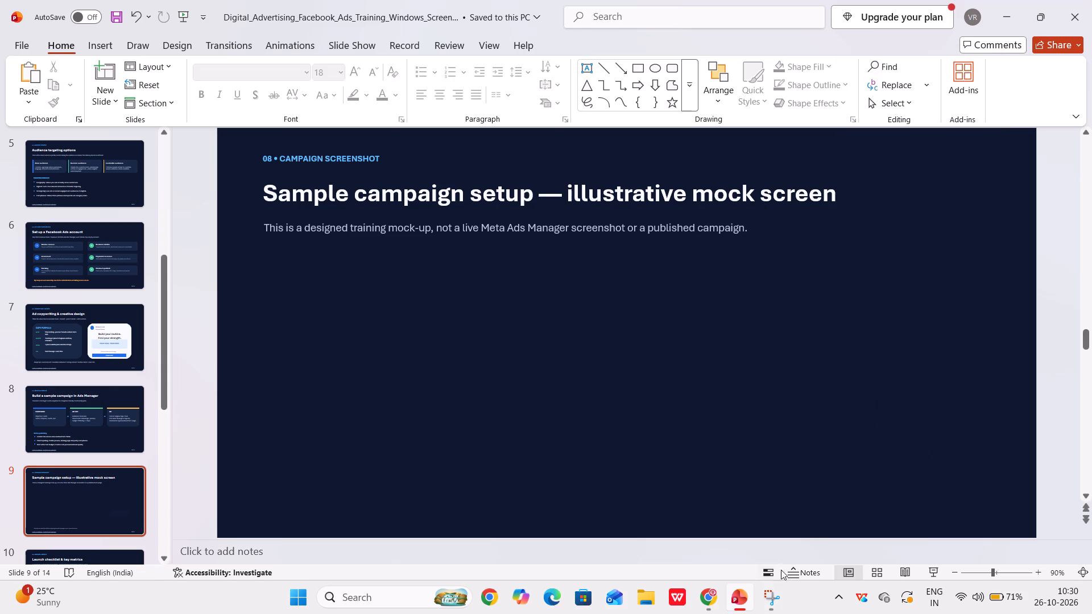
Copy the captured campaign setup image from Snipping Tool, close it, and paste the image onto slide 9.
click(776, 604)
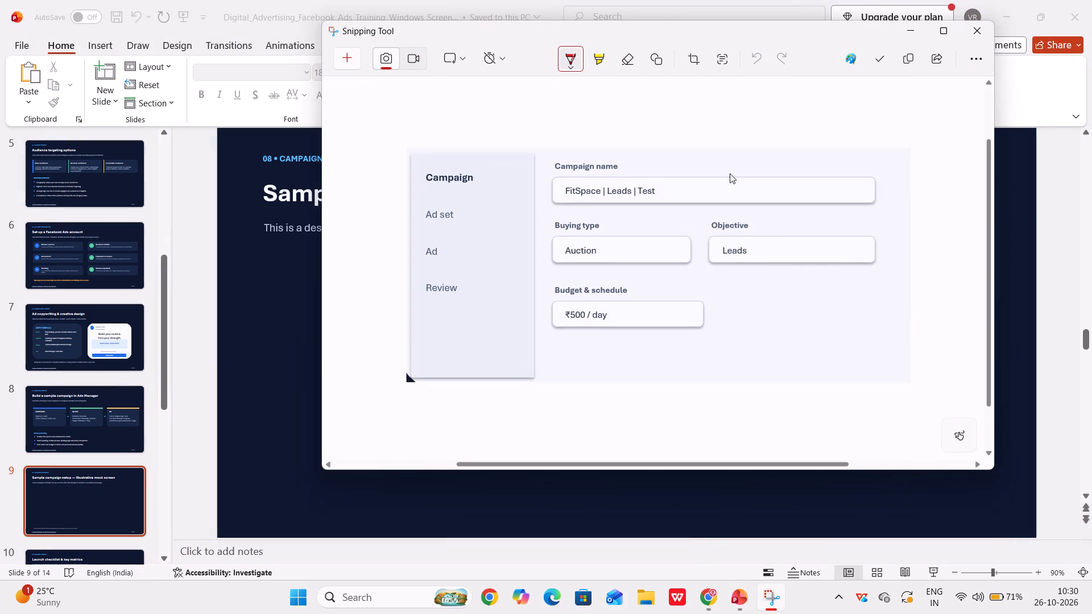
right_click(752, 214)
click(772, 258)
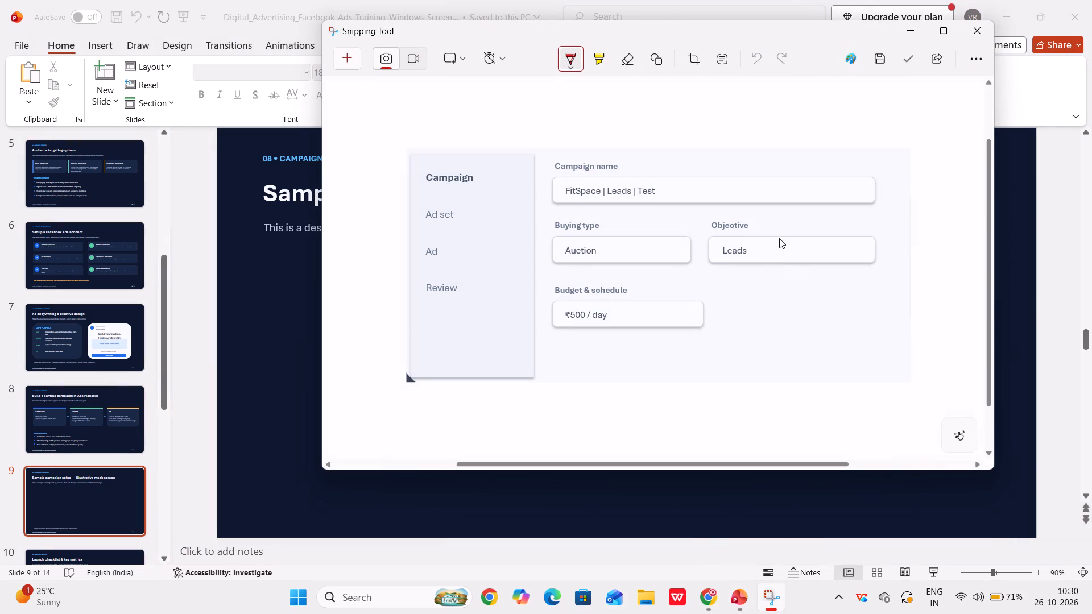
click(970, 31)
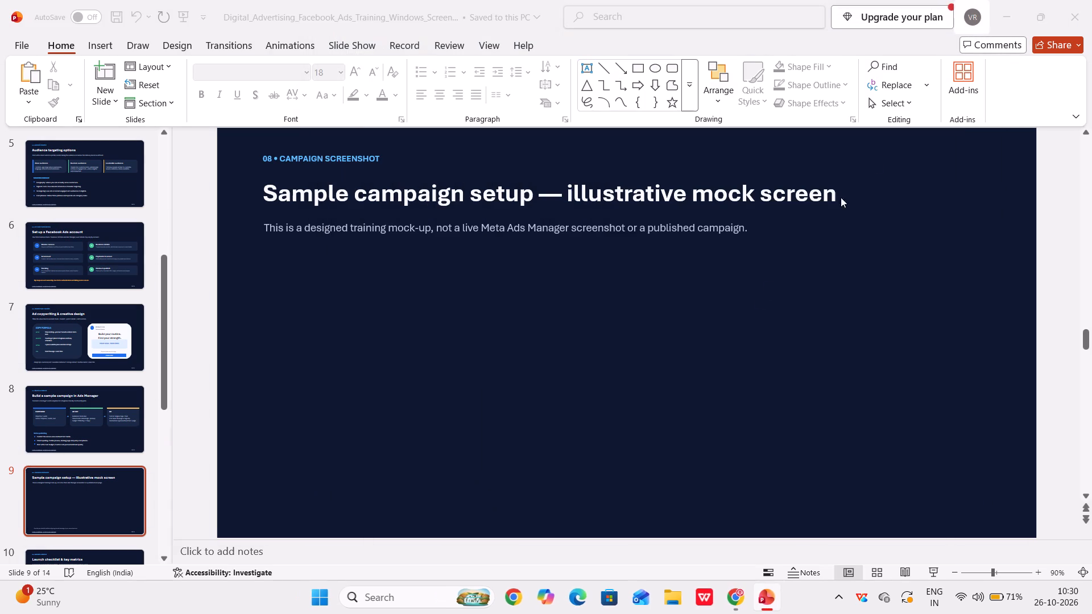
key(ctrl+v)
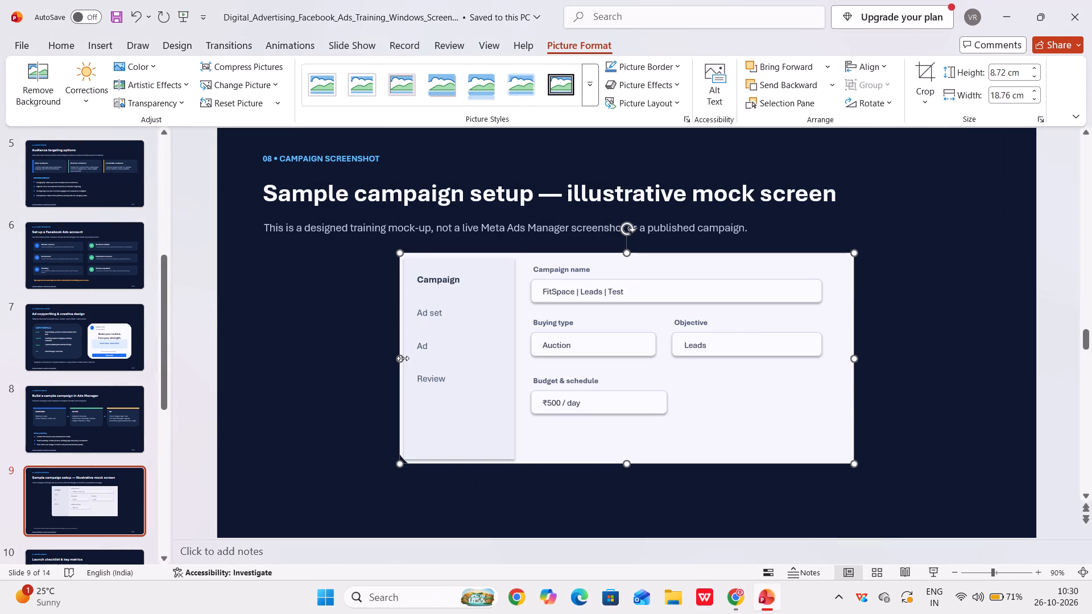
Stretch the pasted campaign image to about 33.56 cm wide and 11.8 cm high, between slide 9's subtitle and the checklist note.
drag(403, 358, 270, 379)
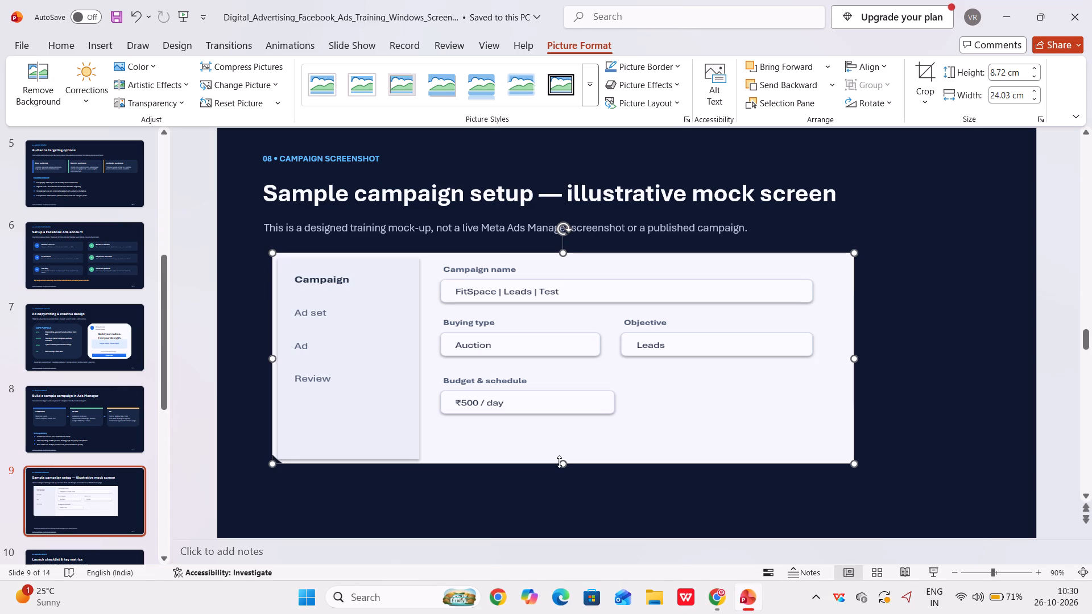
drag(564, 464, 582, 537)
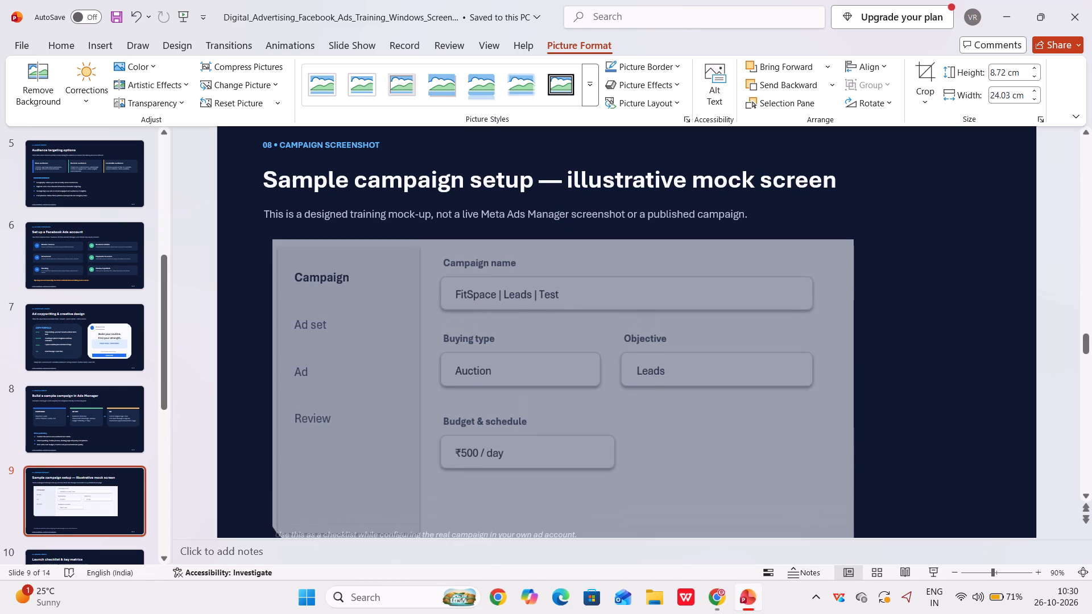
drag(582, 537, 584, 511)
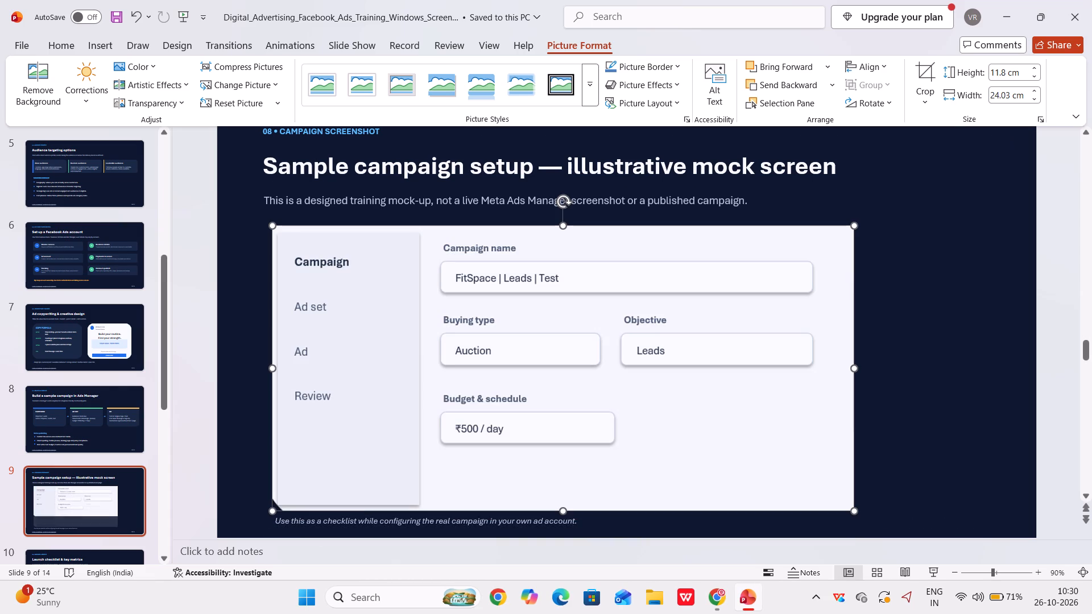
click(850, 372)
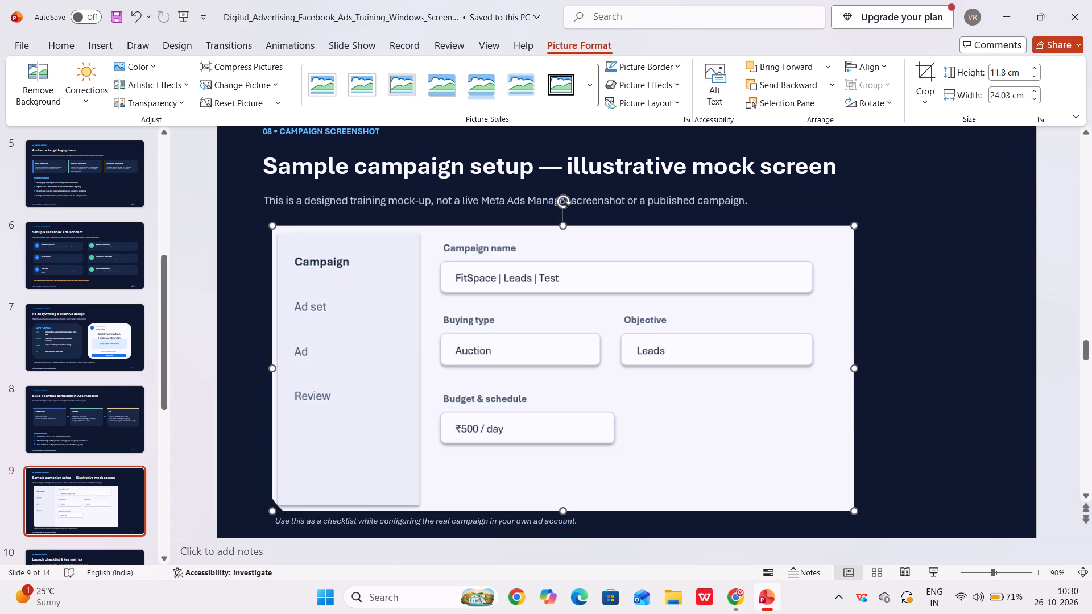
drag(855, 367, 1064, 346)
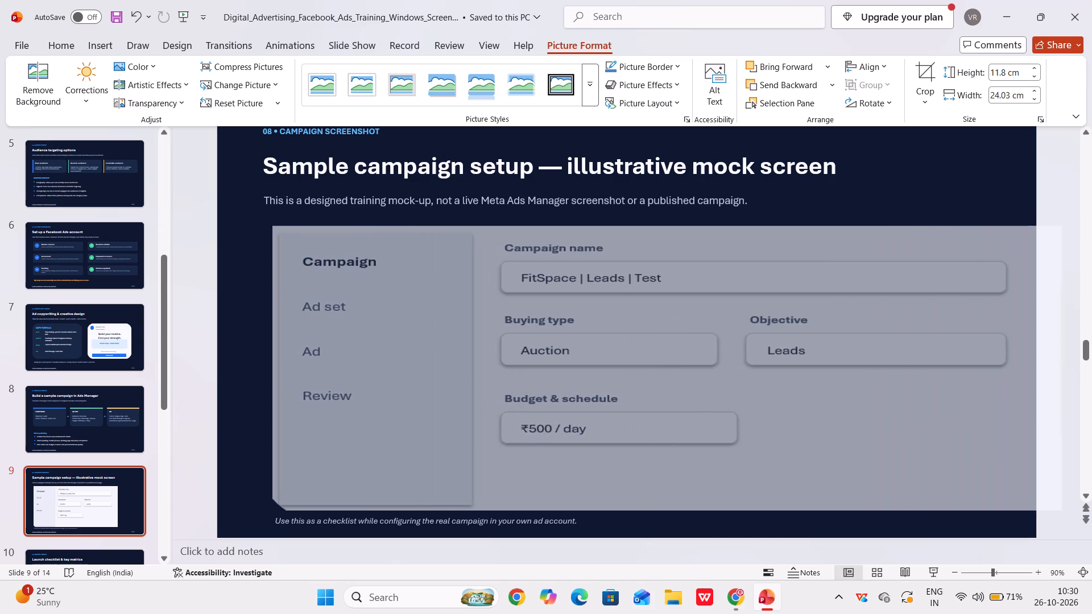
drag(1064, 346, 1034, 356)
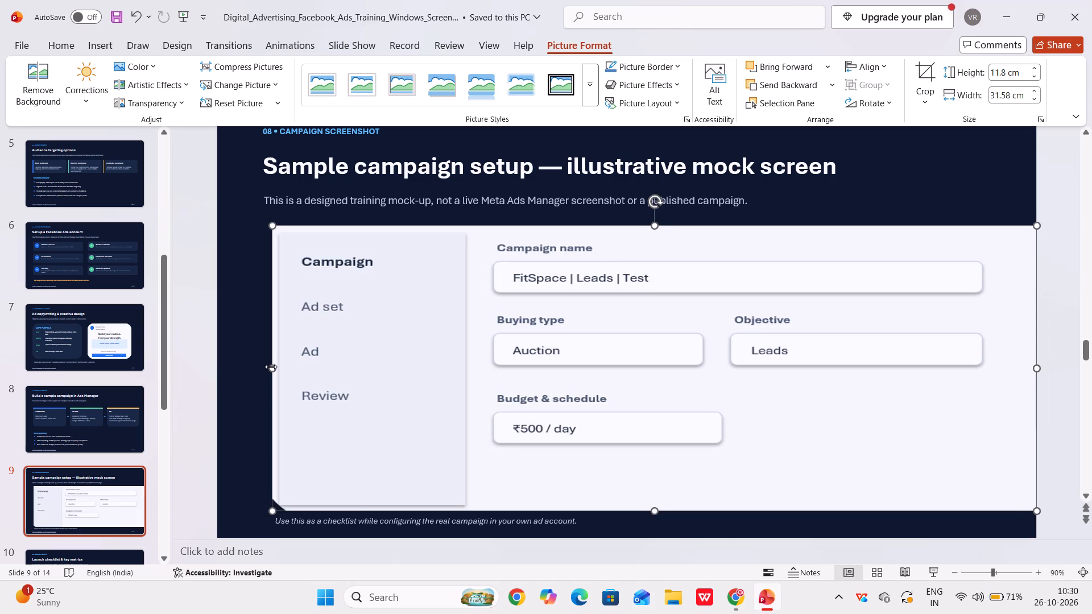
drag(271, 367, 218, 363)
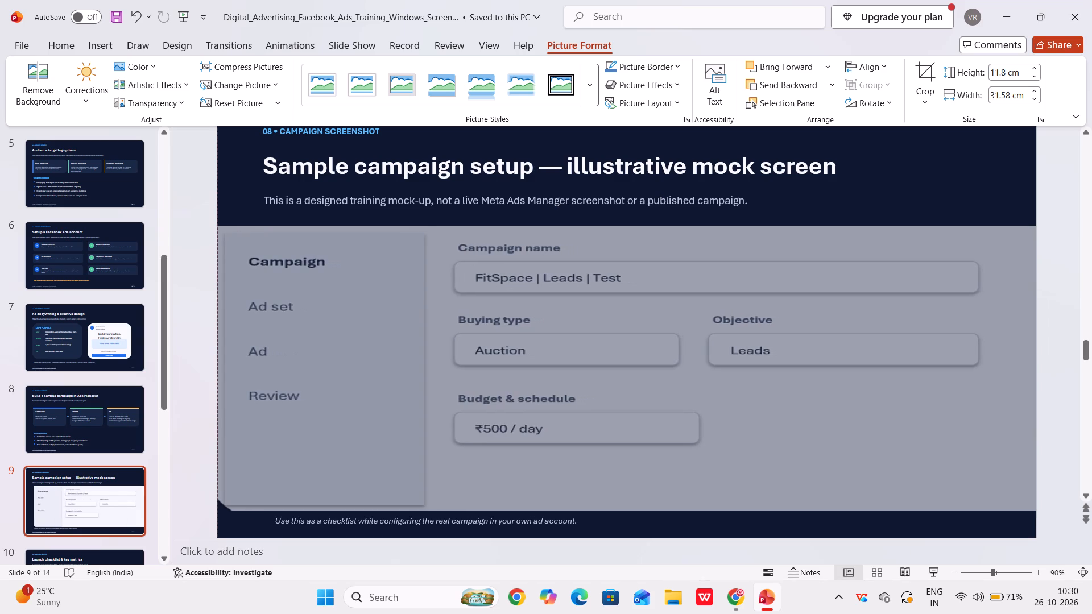
drag(218, 363, 221, 362)
drag(221, 362, 221, 362)
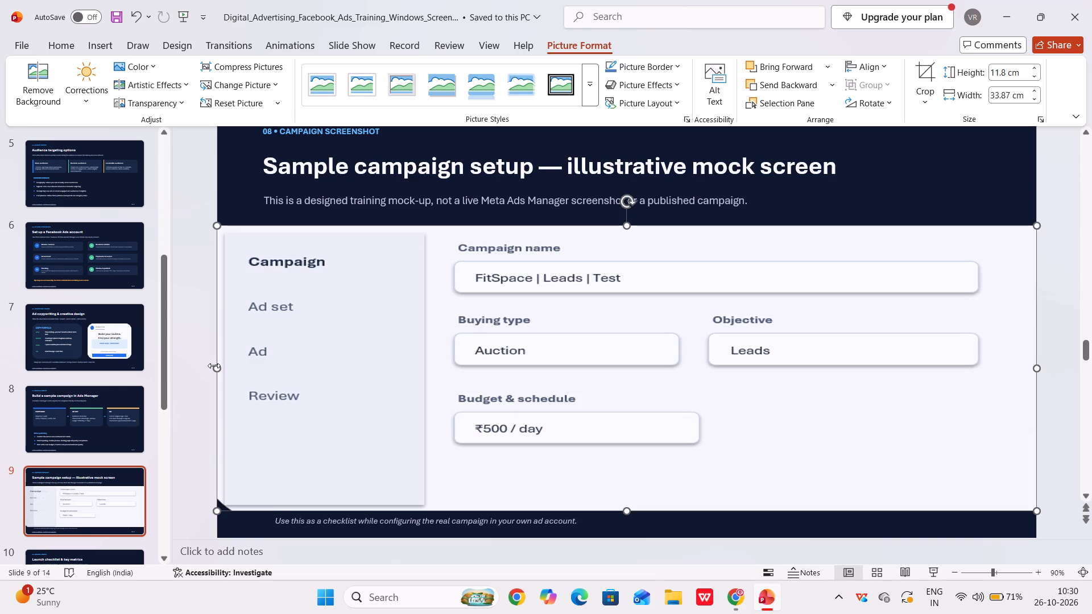
drag(214, 366, 225, 365)
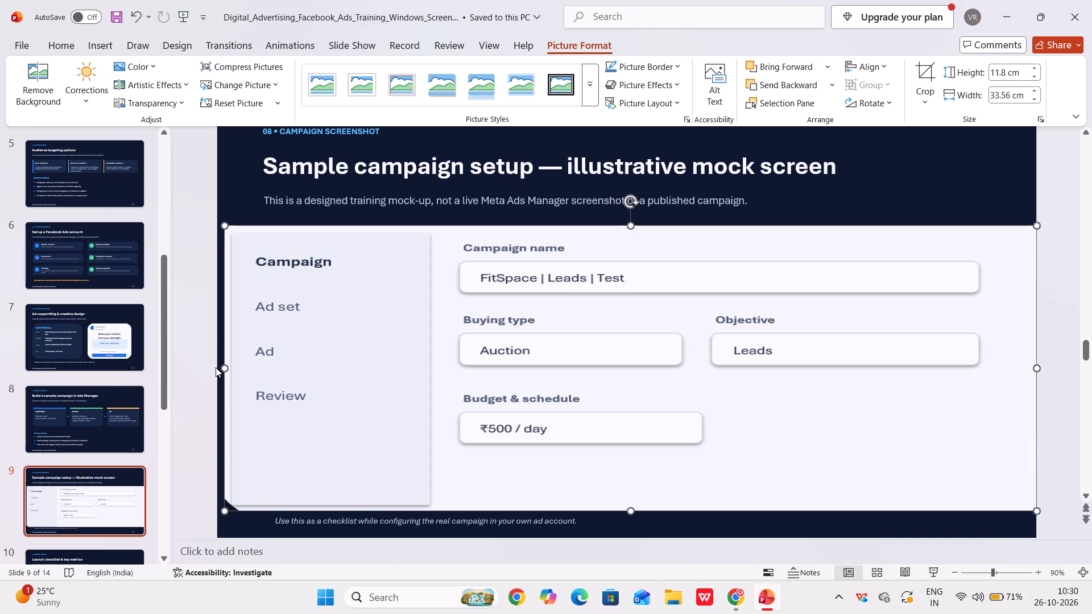
click(187, 363)
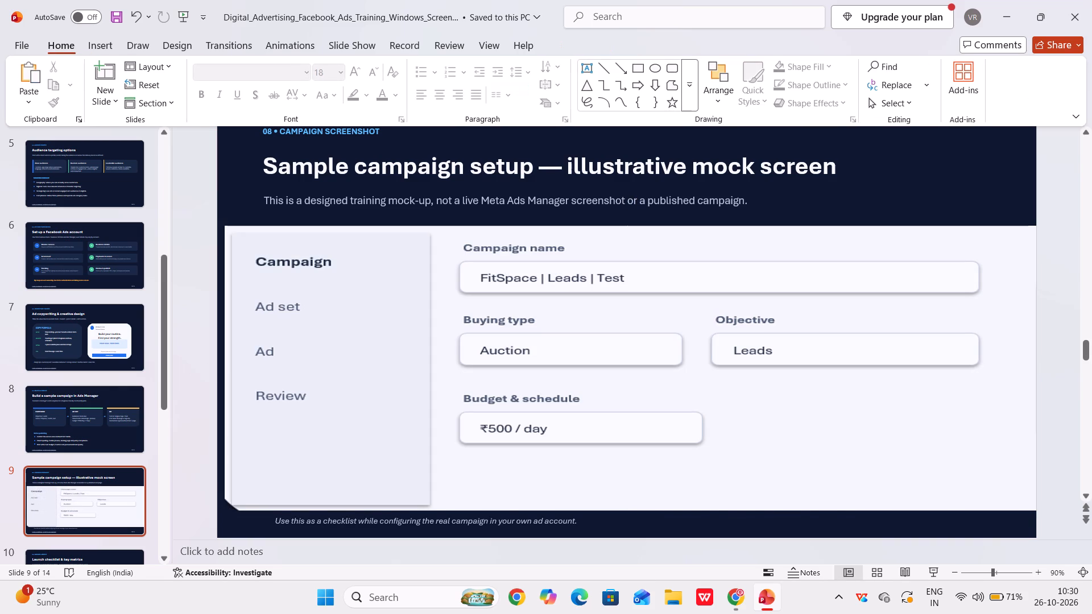
Look through the slides after slide 9, examining the laptop-style mock screenshots on slides 11 to 14.
key(Down)
key(Down)
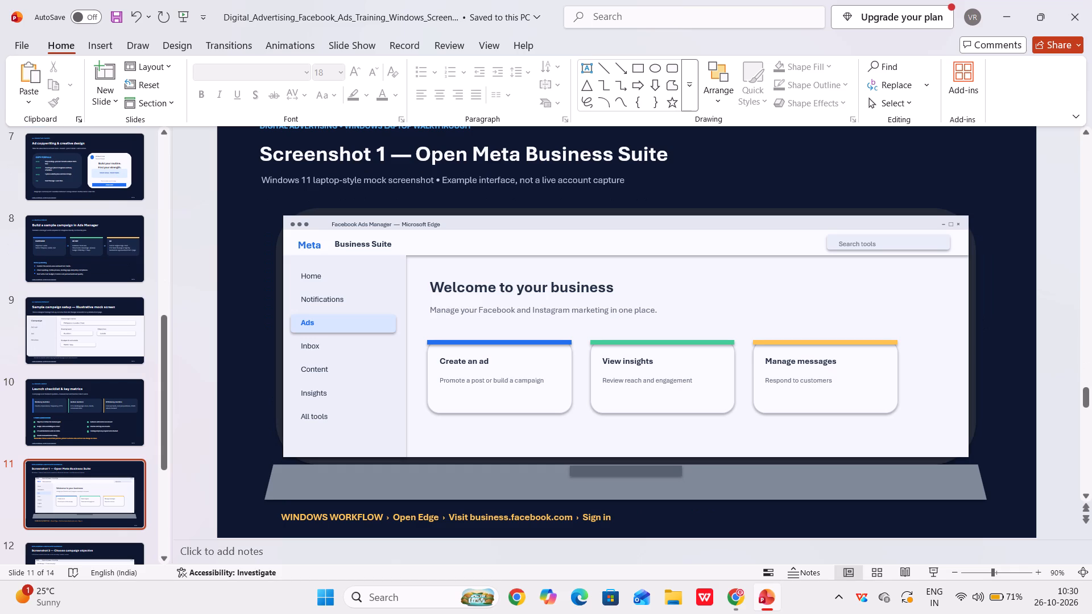
click(401, 378)
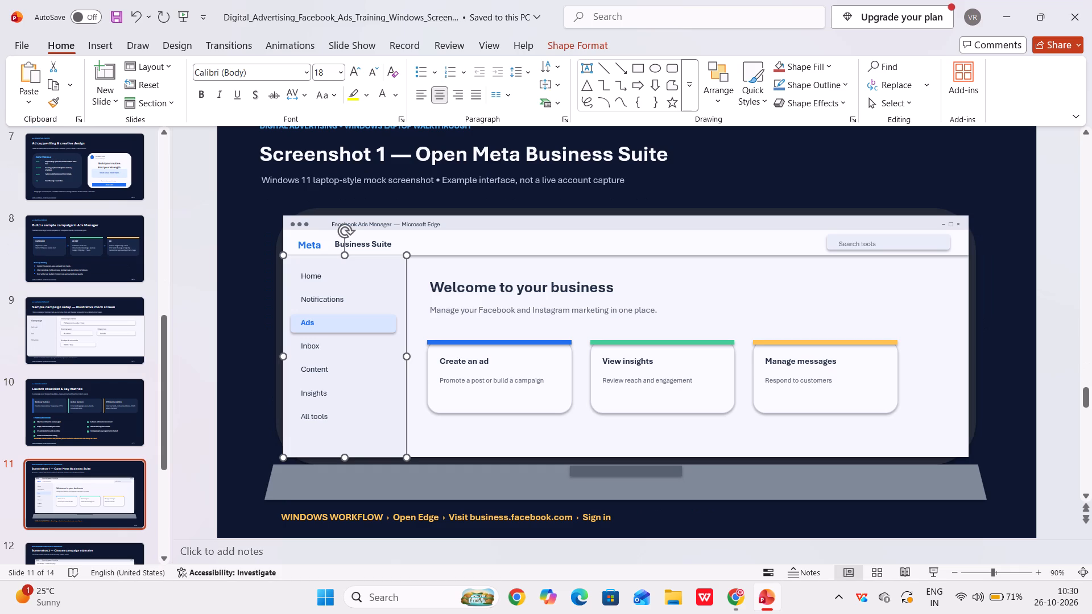
click(391, 252)
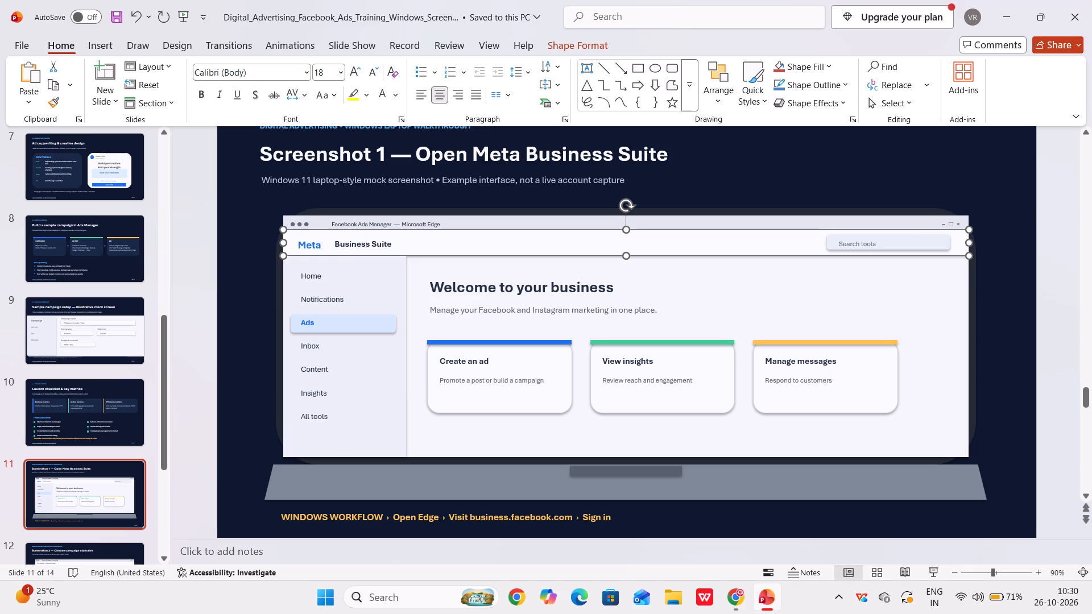
click(370, 223)
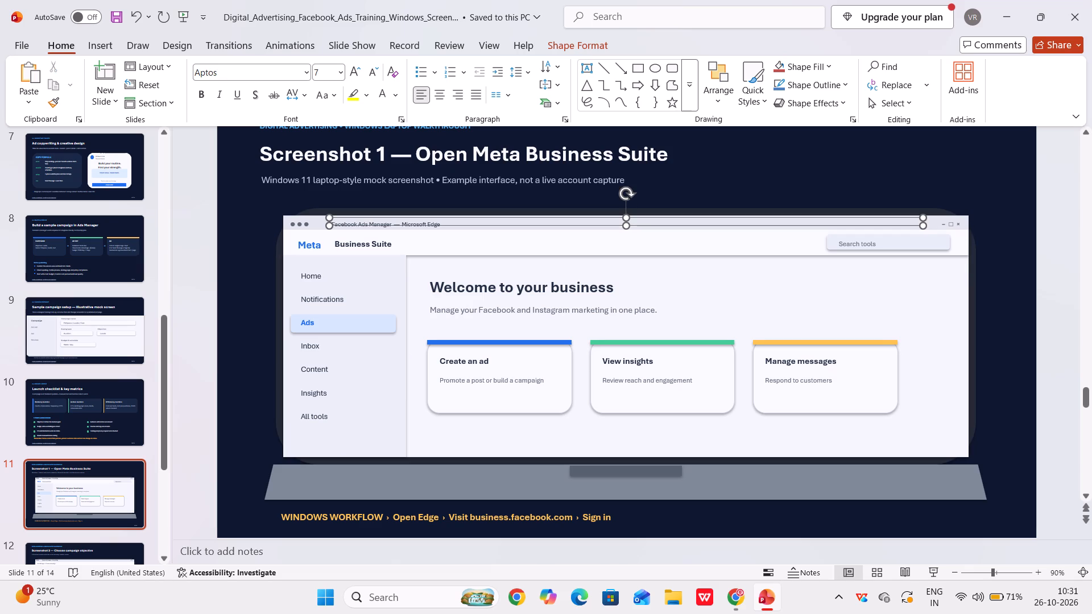
click(354, 262)
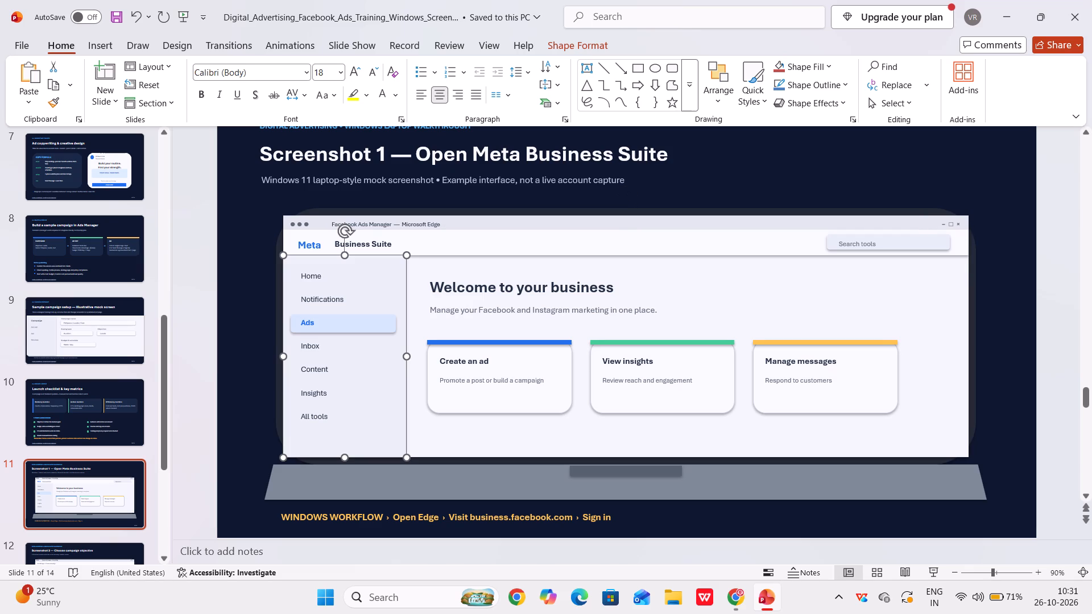
scroll(493, 354, down, 1)
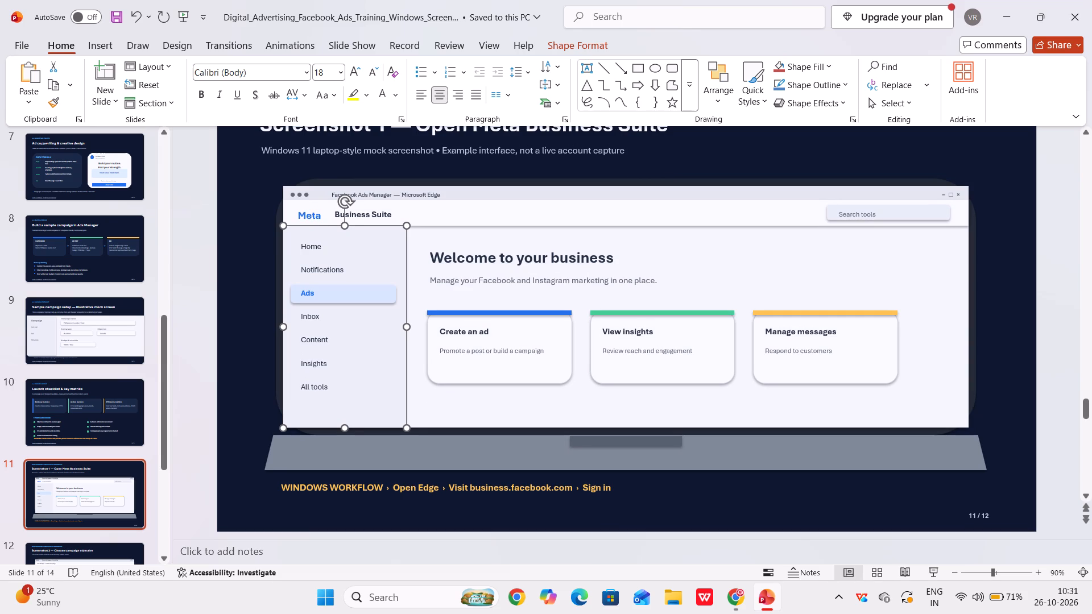
key(Down)
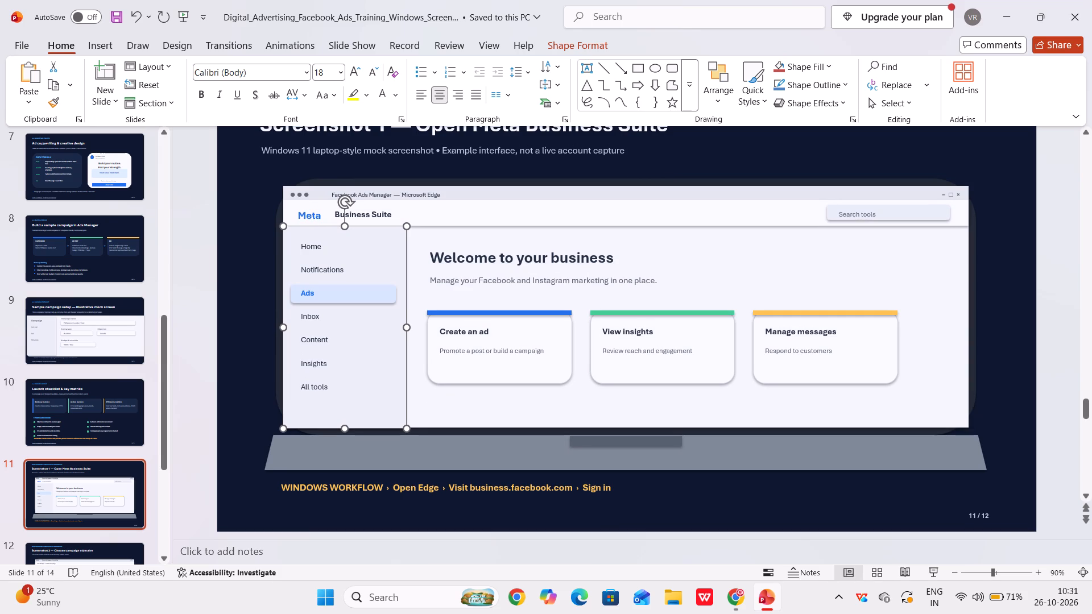
click(188, 439)
click(188, 439)
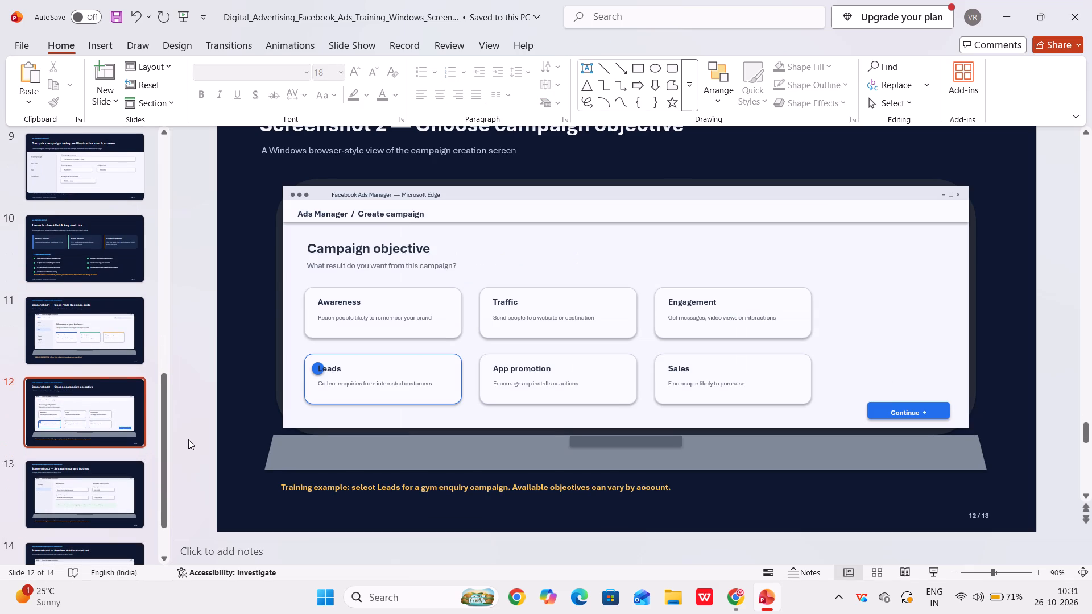
key(Right)
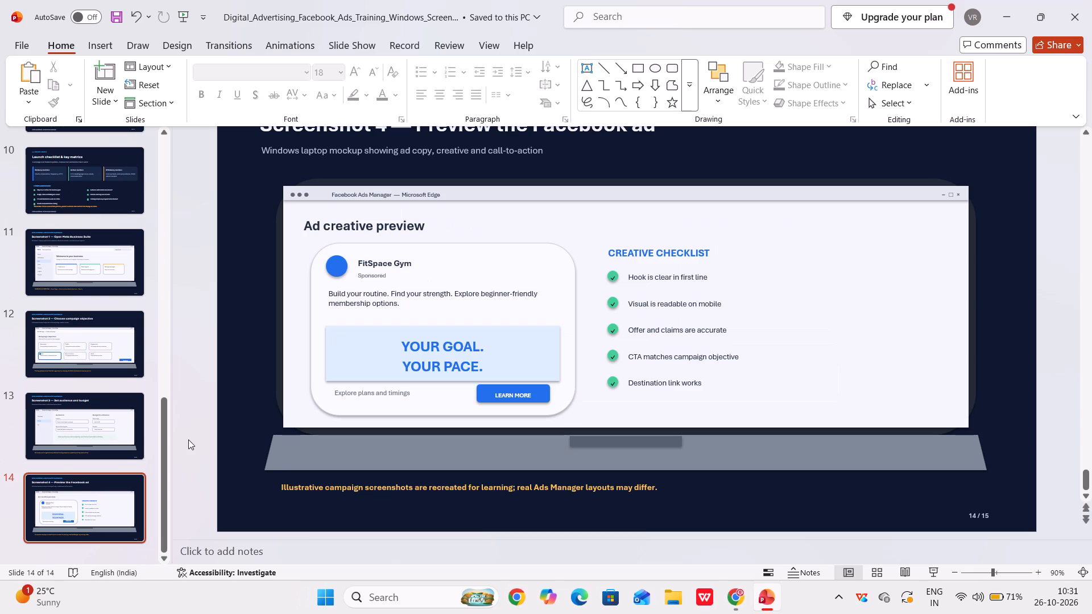
key(Down)
key(Up)
key(Up)
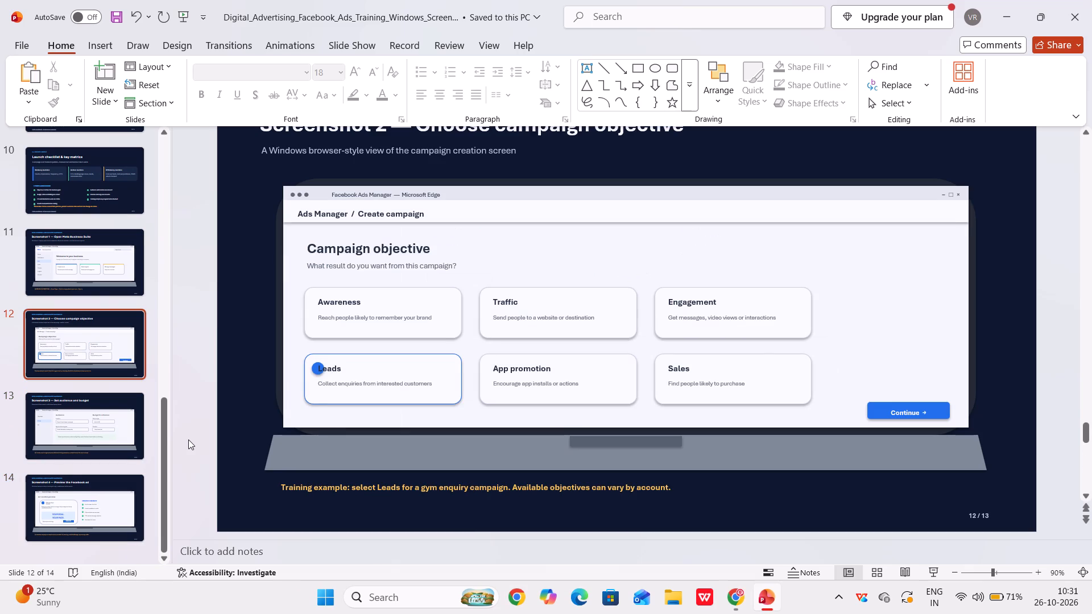
Cut the "WINDOWS WORKFLOW" caption line below the laptop mock-up on slide 11.
key(Up)
key(Up)
key(Down)
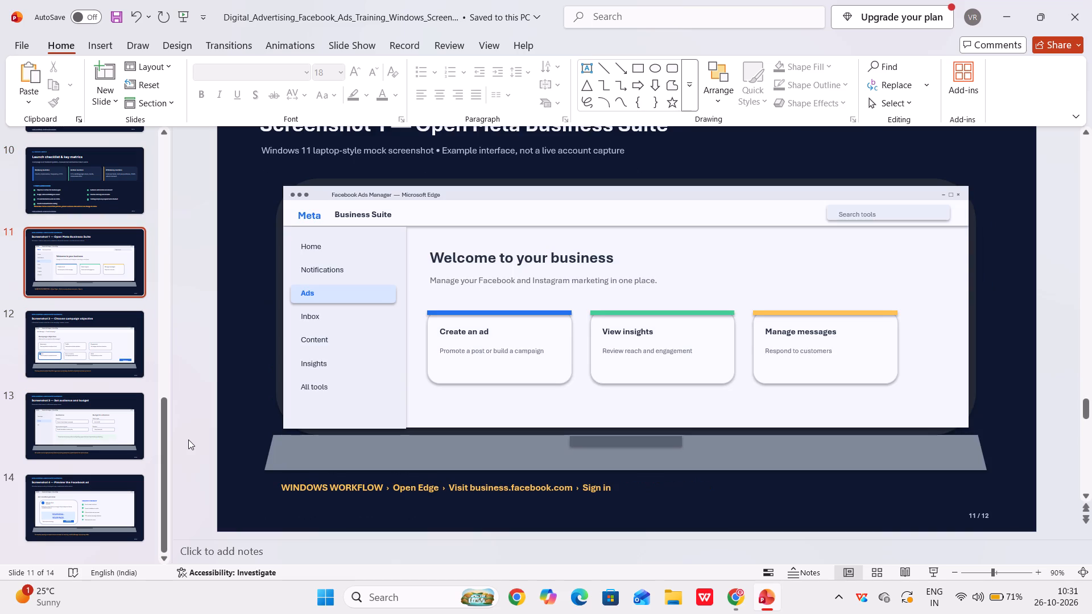
key(Up)
key(Up)
key(Down)
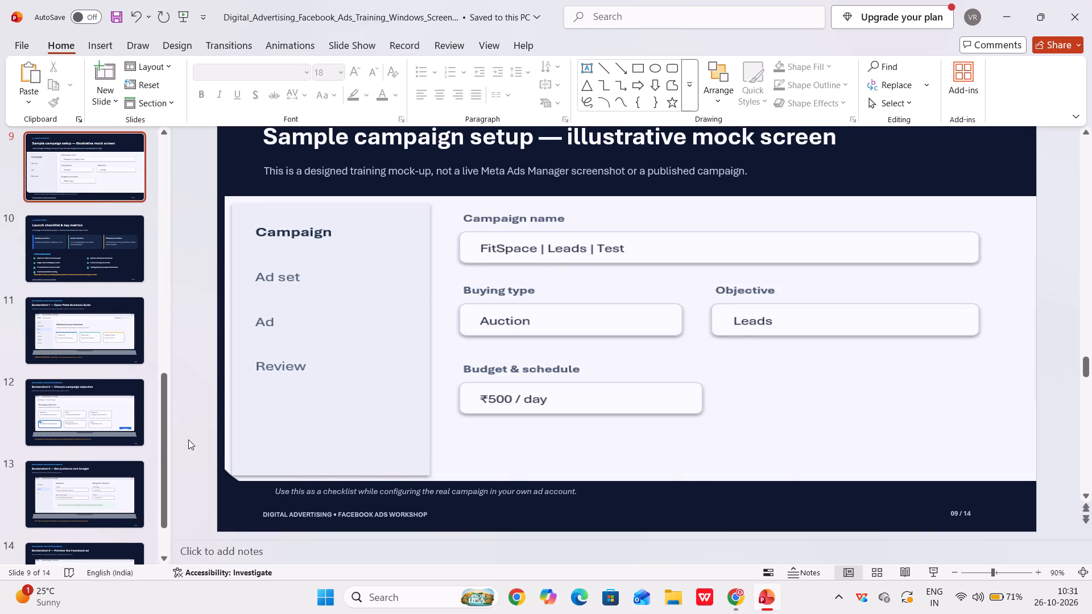
key(Down)
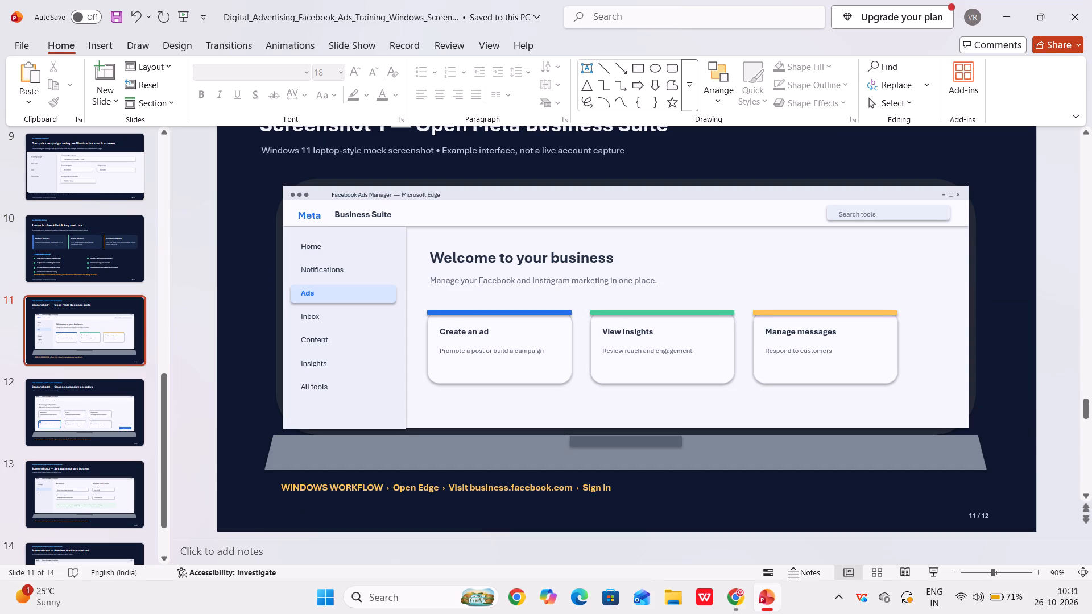
click(320, 498)
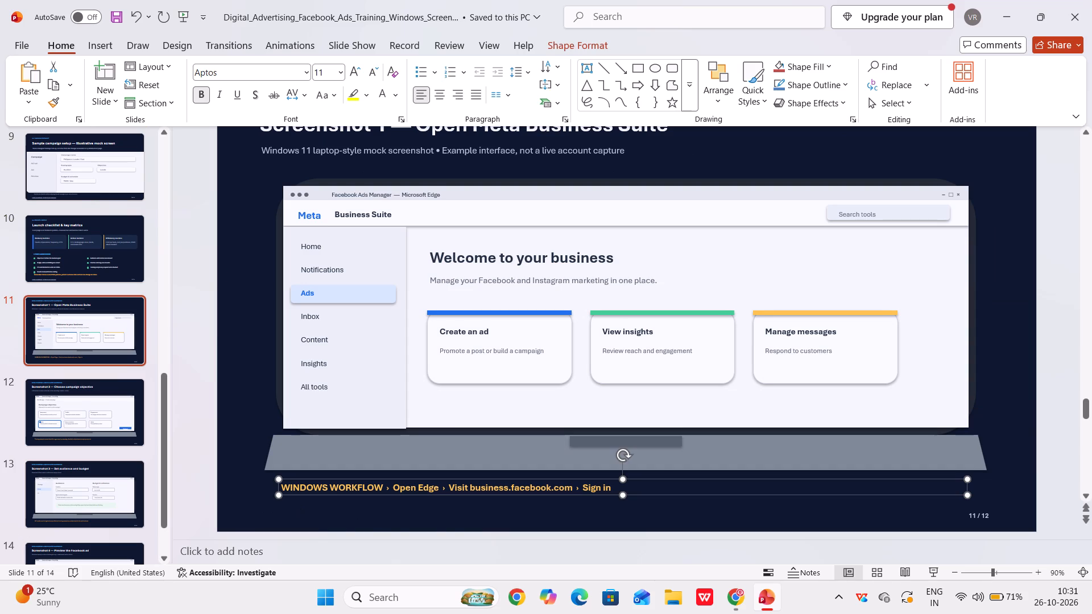
right_click(320, 498)
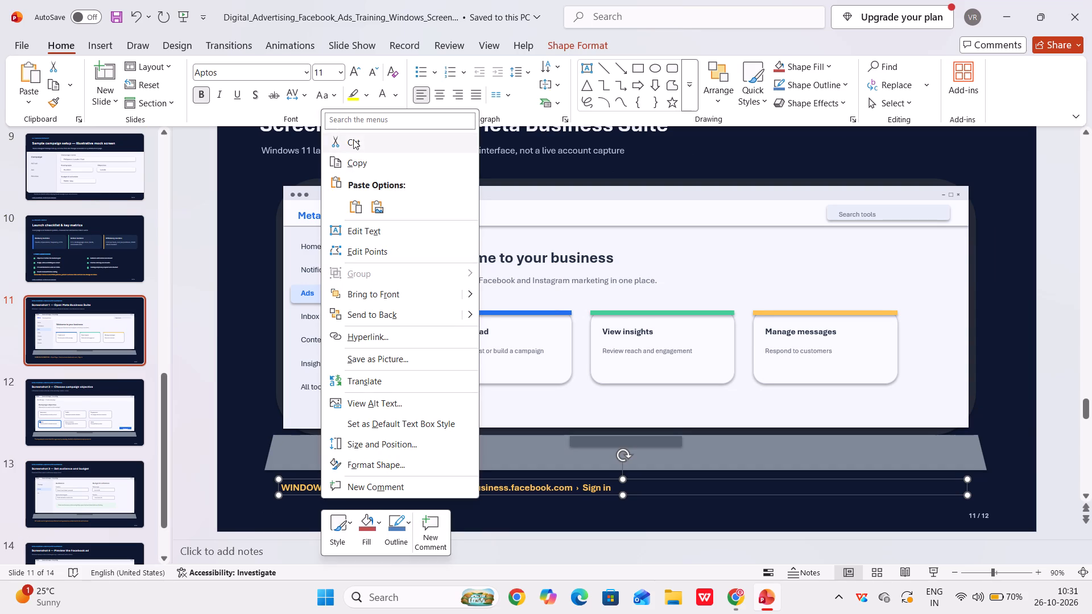
click(355, 148)
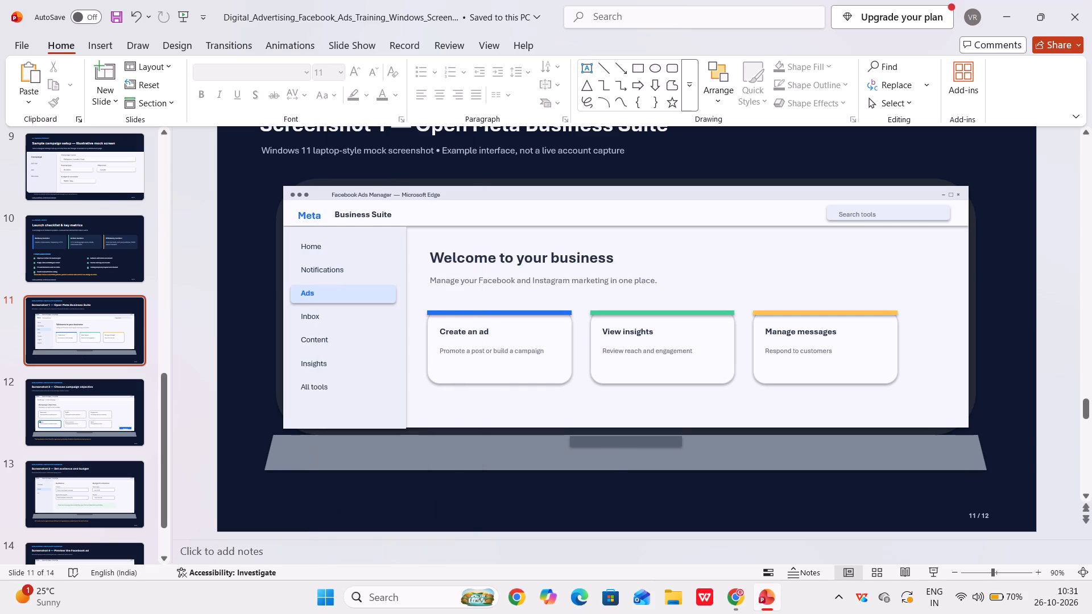
Cut the subtitle about the Windows 11 laptop-style mock screenshot from slide 11.
scroll(372, 246, up, 1)
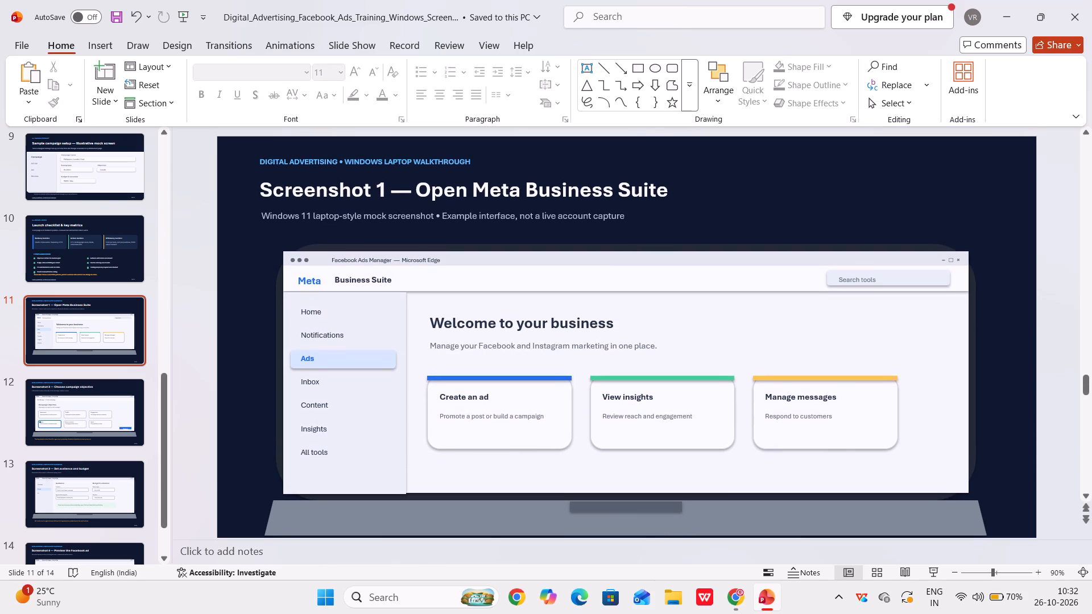
scroll(372, 246, up, 1)
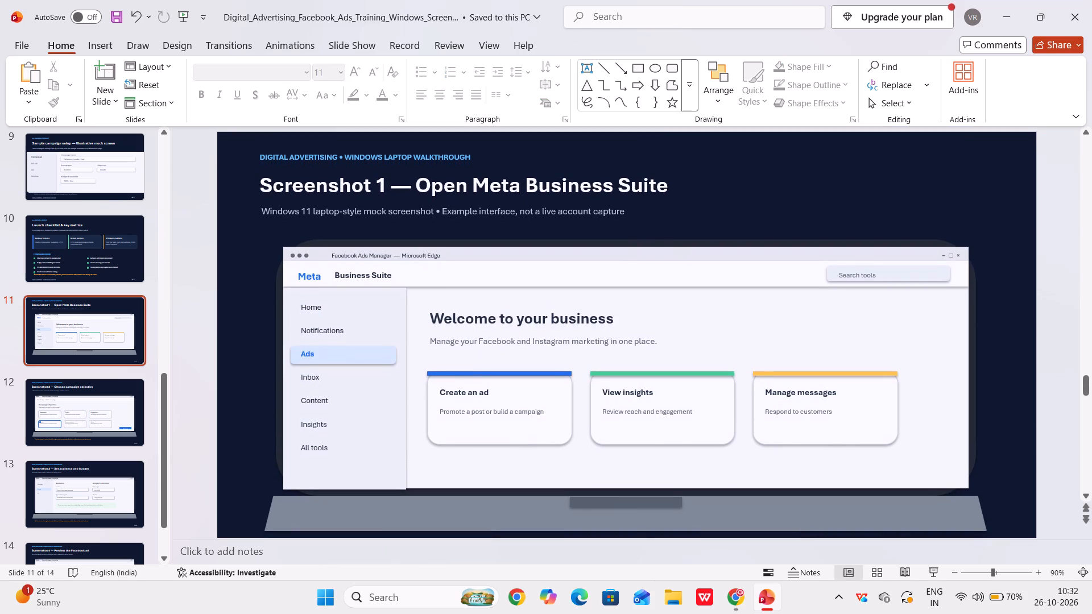
click(369, 215)
right_click(369, 215)
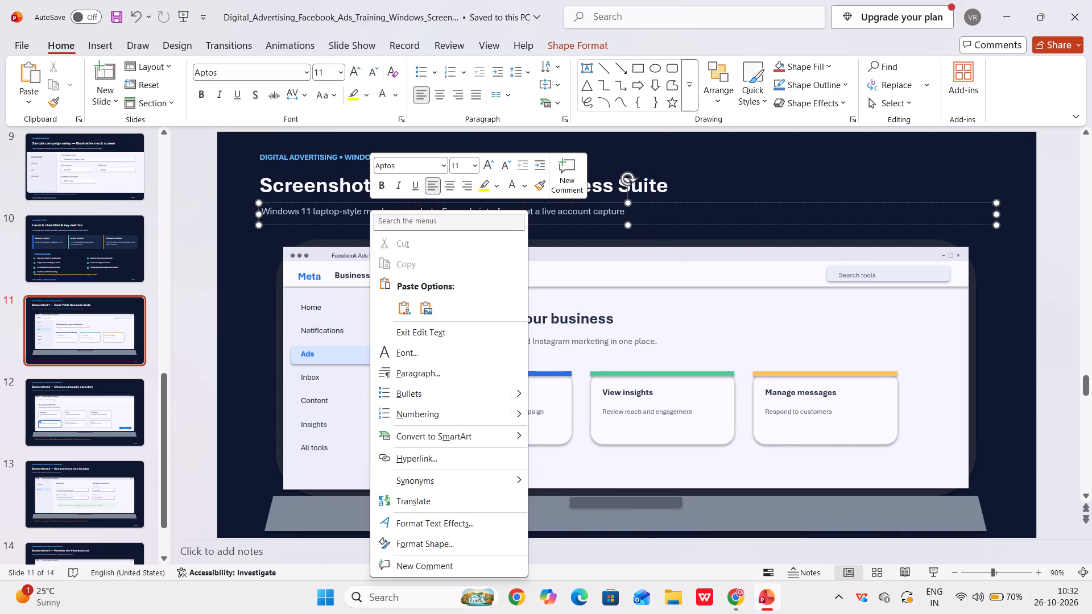
click(417, 246)
click(309, 221)
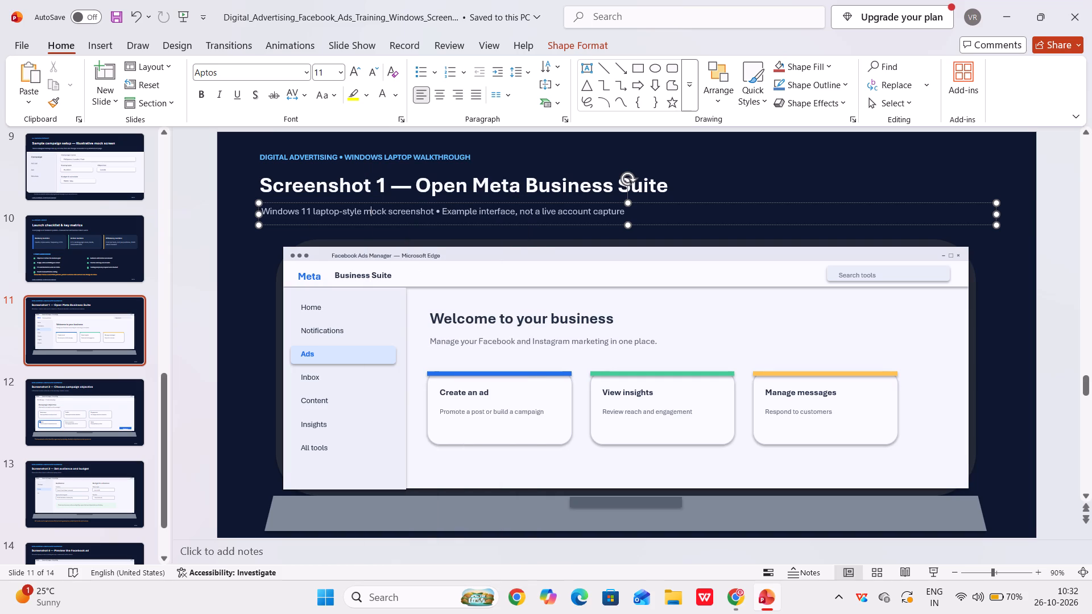
right_click(309, 221)
click(330, 222)
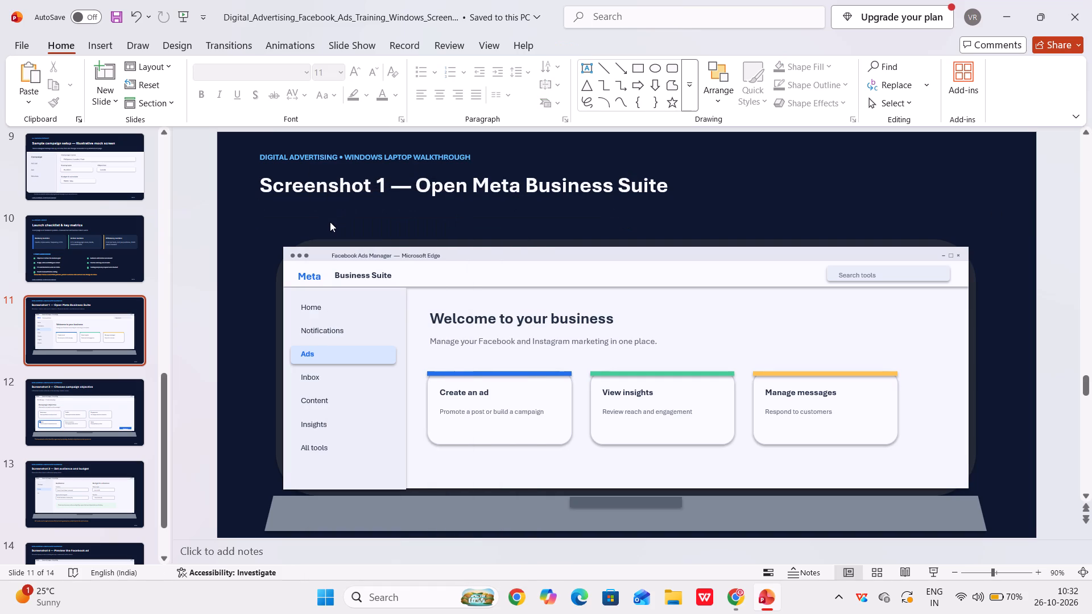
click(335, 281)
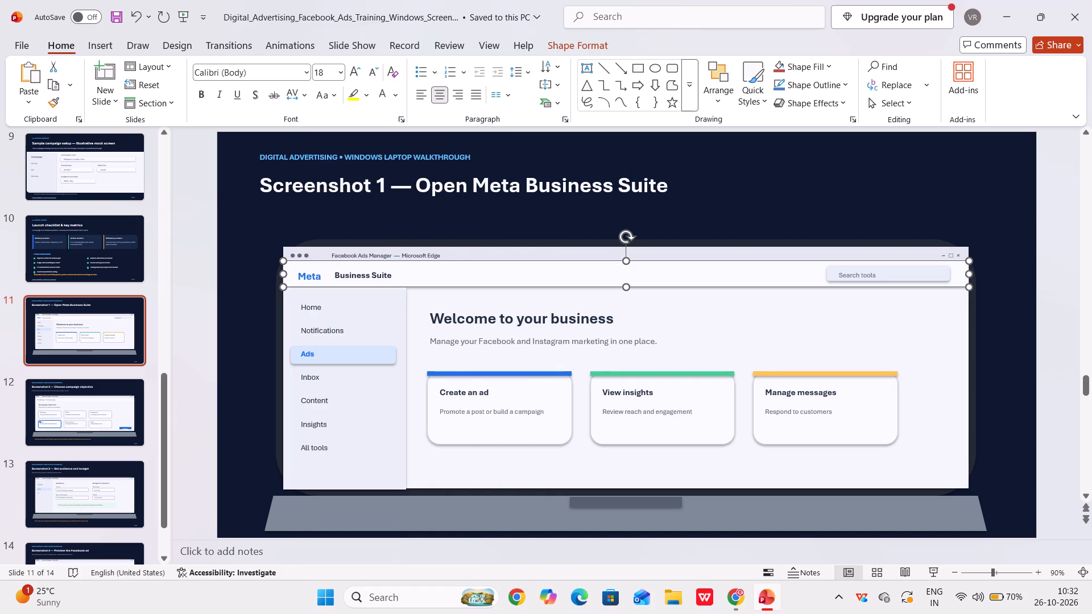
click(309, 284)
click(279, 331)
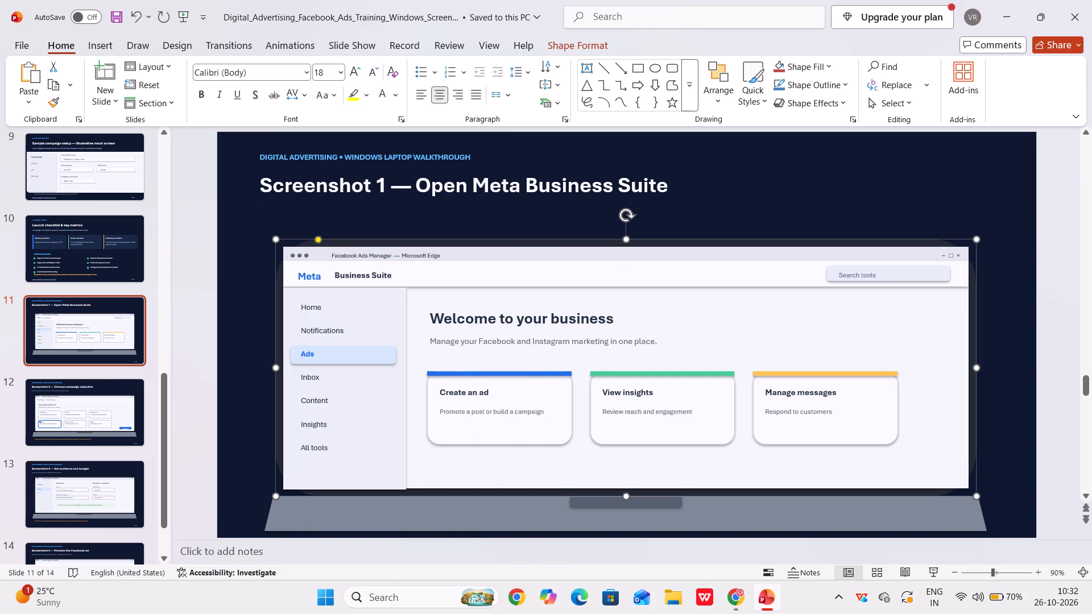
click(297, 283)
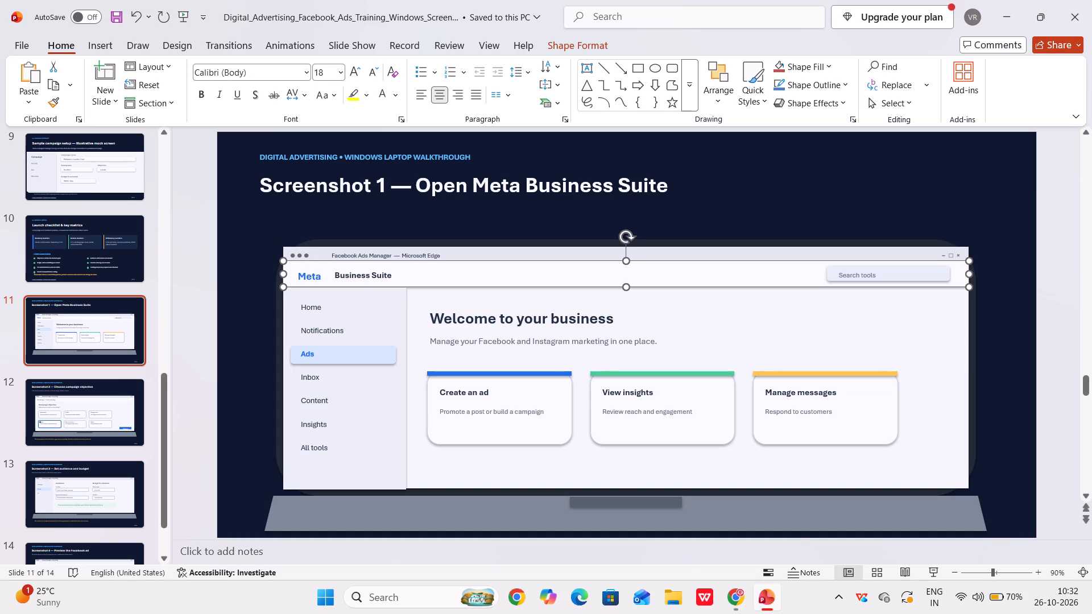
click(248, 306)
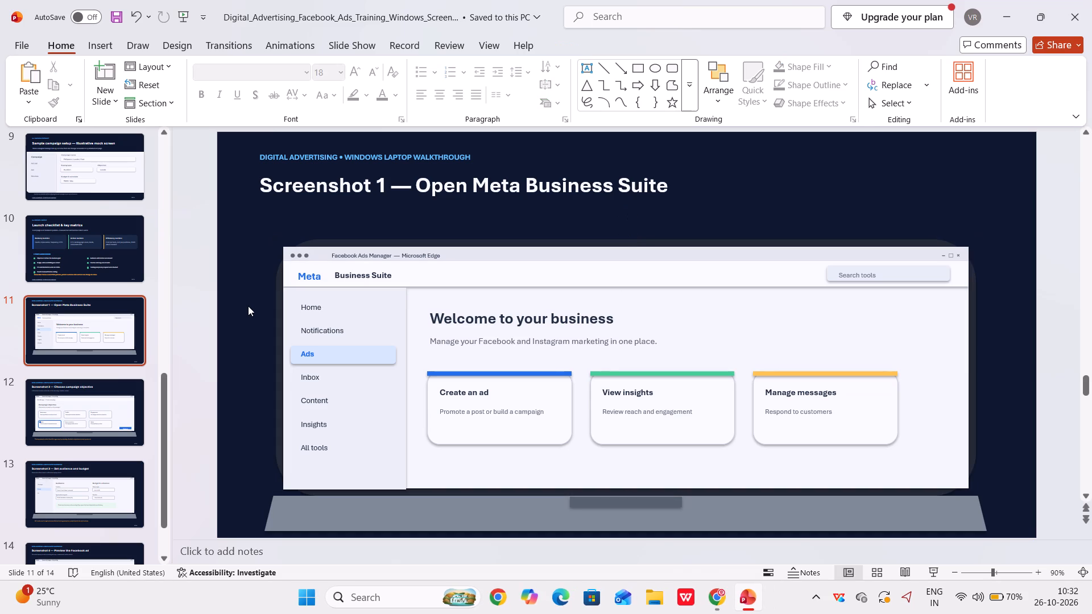
Snip slide 11's mock Meta Business Suite screen, from the Meta header down past the three cards, excluding the browser title bar.
key(shift+super+s)
drag(294, 267, 333, 409)
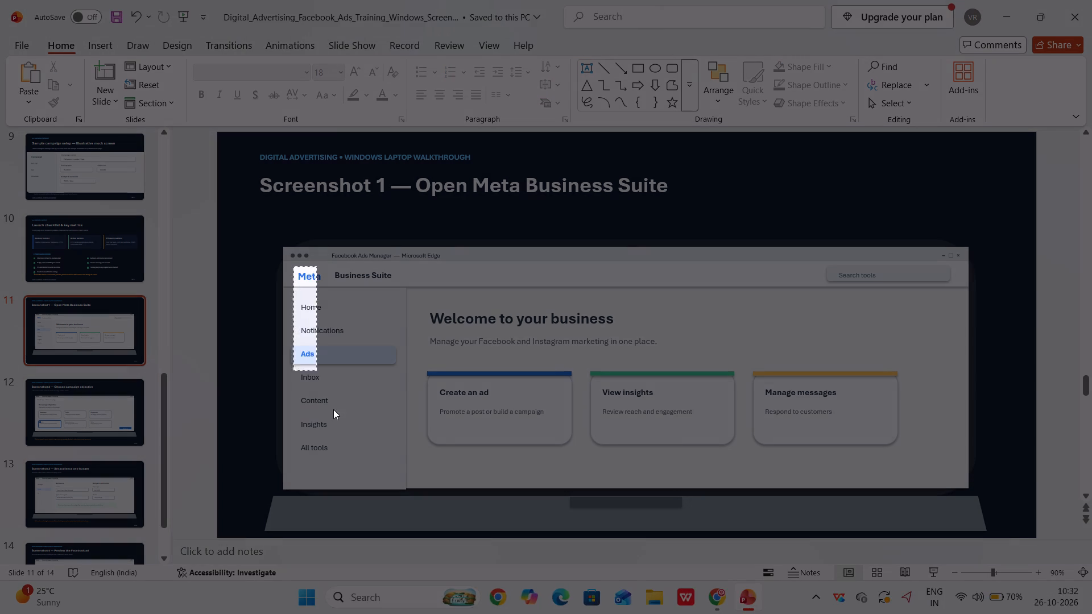
drag(333, 409, 721, 468)
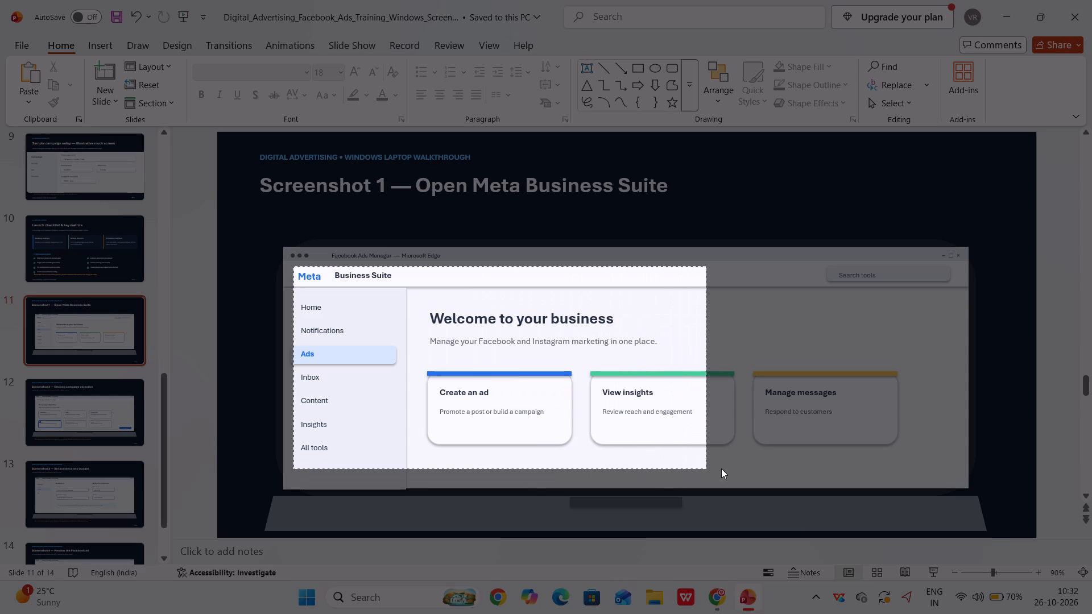
drag(721, 468, 965, 465)
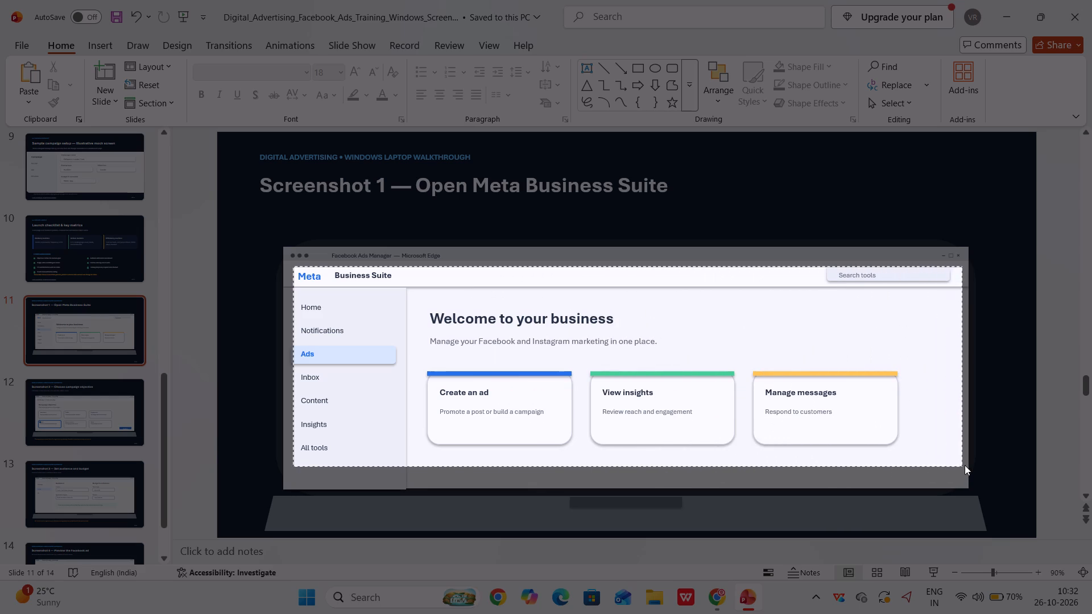
drag(965, 465, 961, 471)
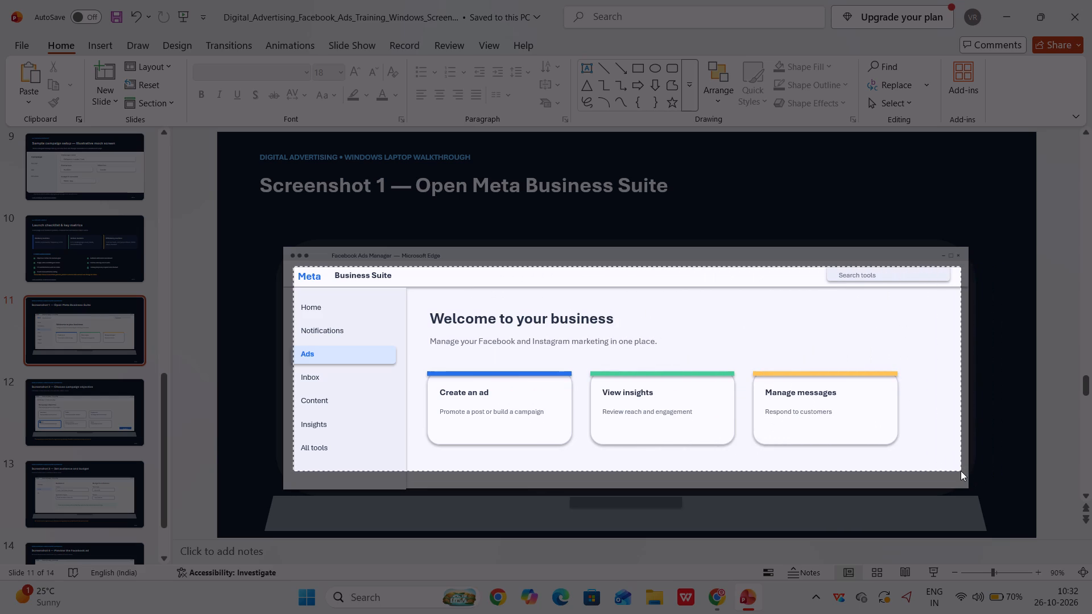
drag(961, 471, 959, 477)
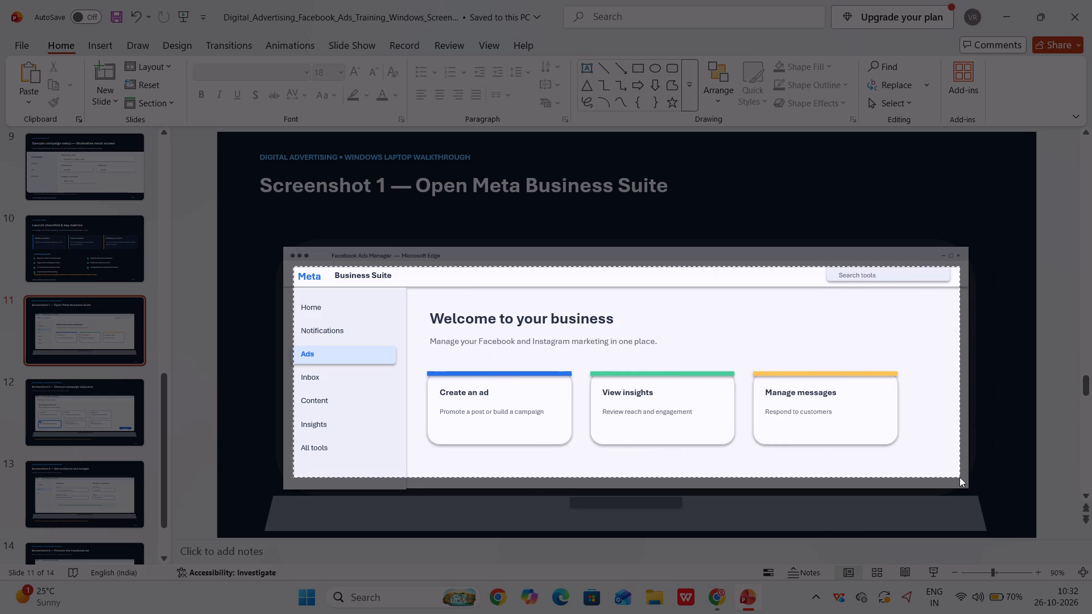
drag(959, 477, 960, 480)
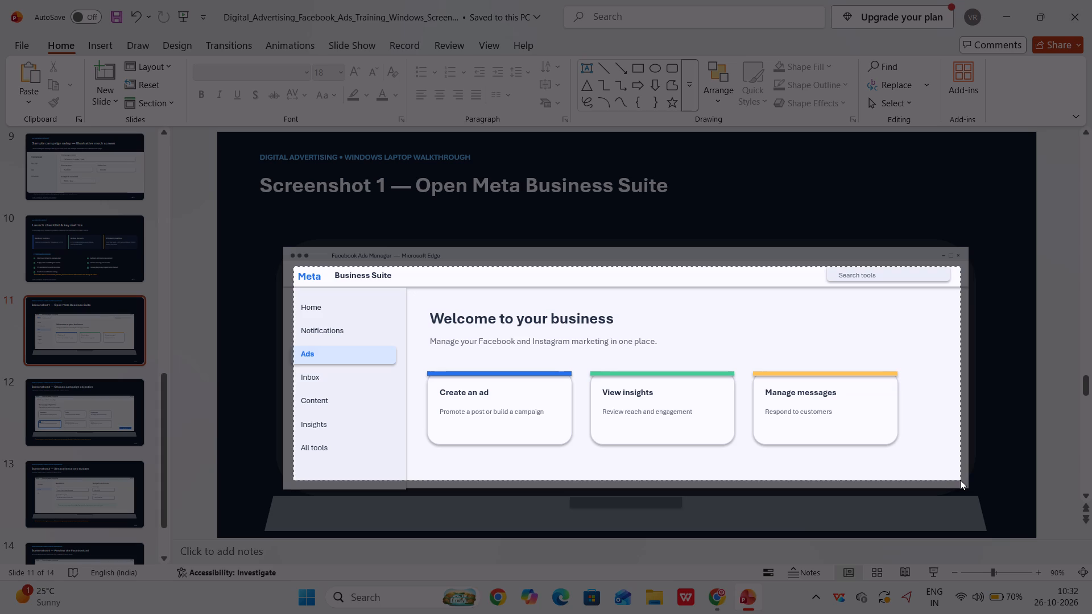
drag(960, 480, 961, 480)
Cut the dark rounded laptop-screen frame behind the mock browser window on slide 11.
click(640, 362)
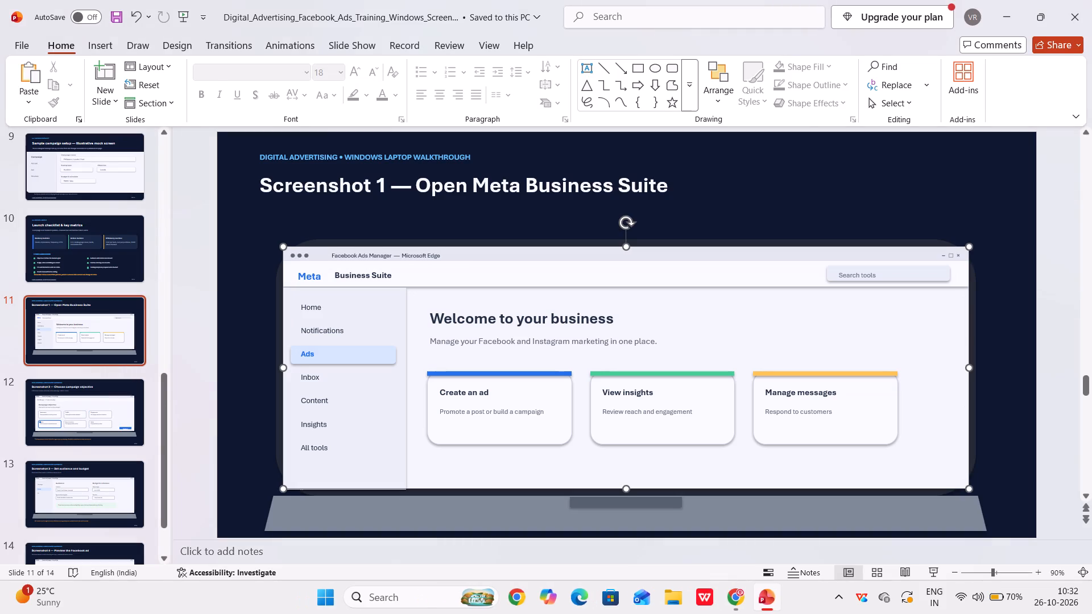
right_click(396, 392)
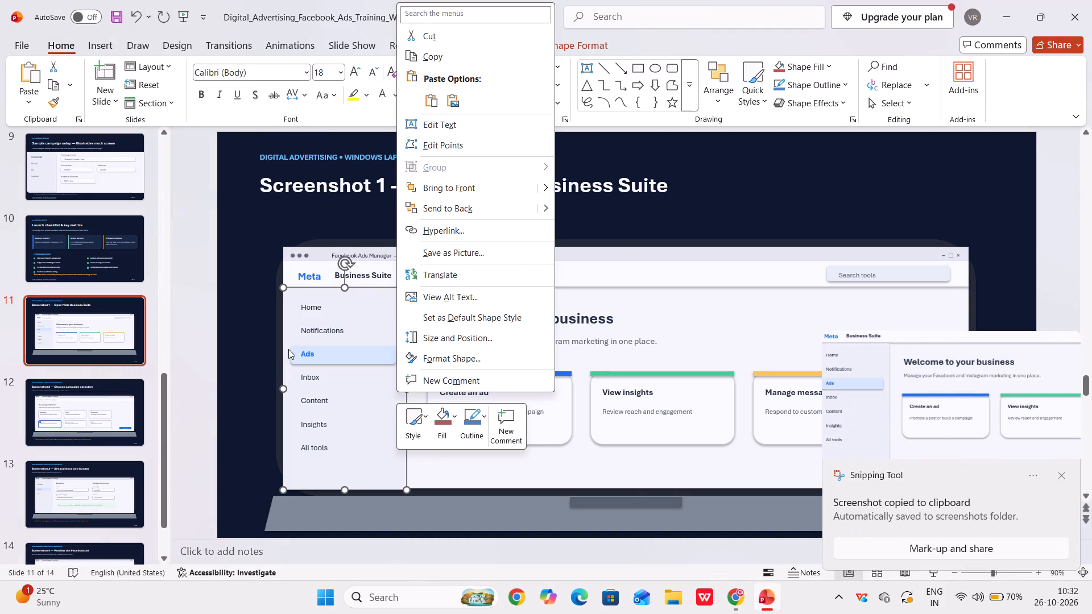
click(288, 349)
click(260, 354)
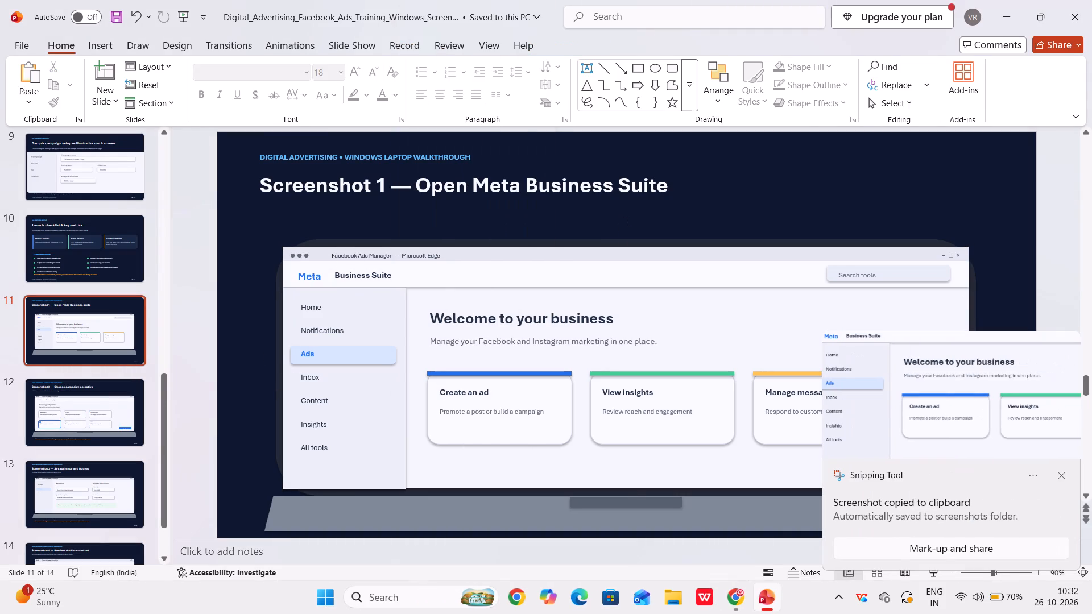
click(283, 346)
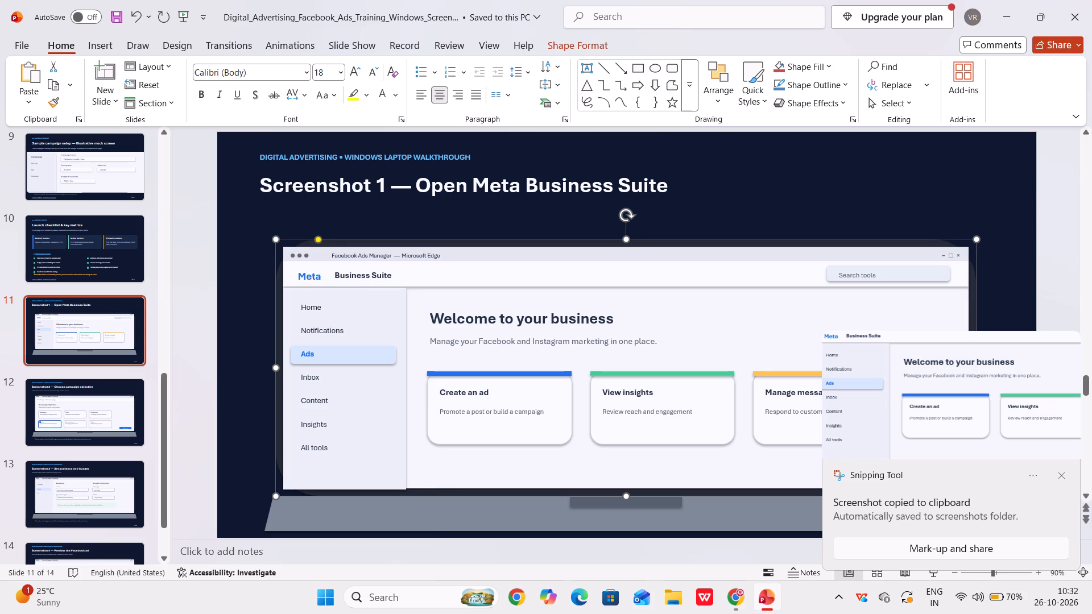
right_click(276, 341)
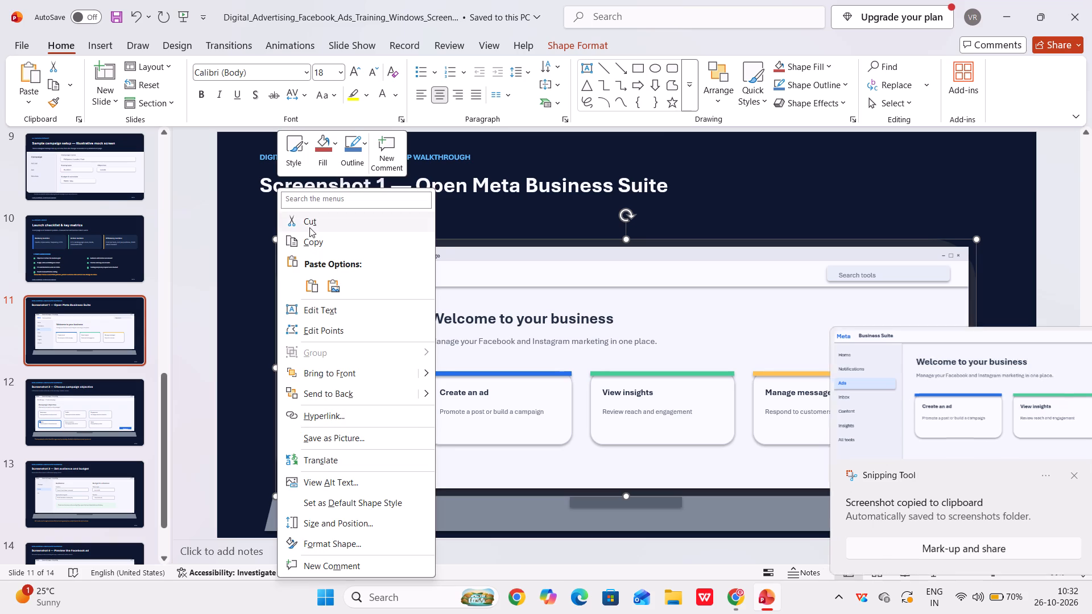
click(309, 227)
Cut the background bars behind the "Meta Business Suite" header and the browser title on slide 11, leaving nothing selected.
click(318, 293)
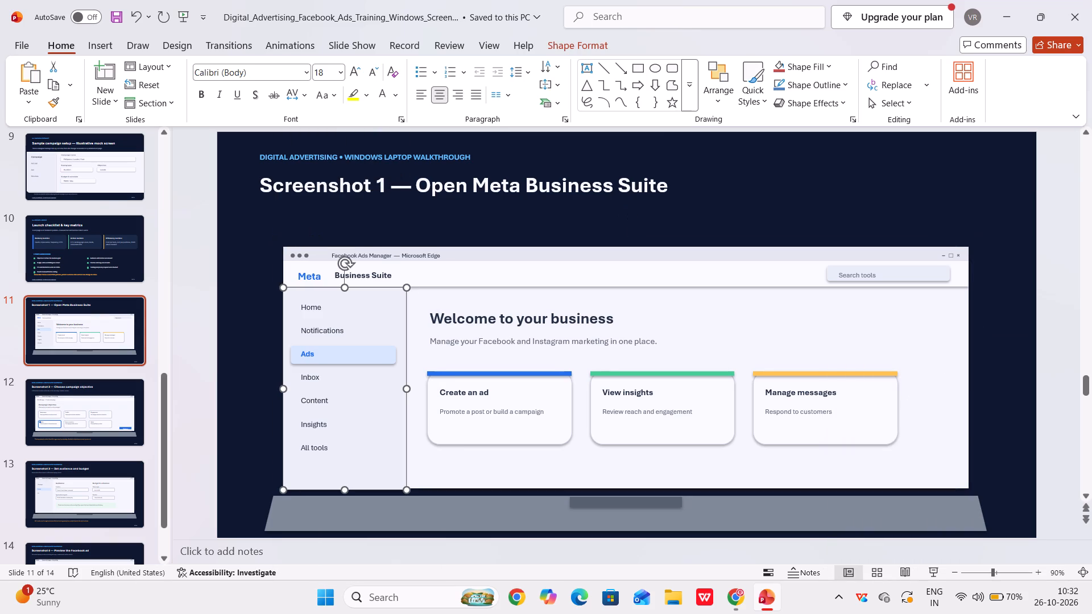
click(293, 269)
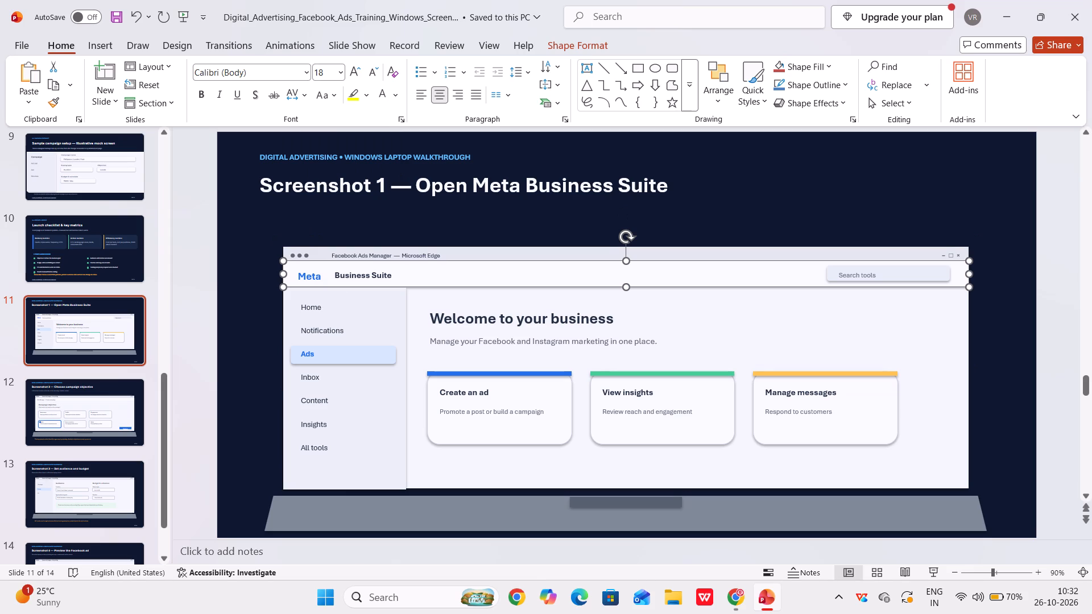
right_click(293, 269)
click(333, 225)
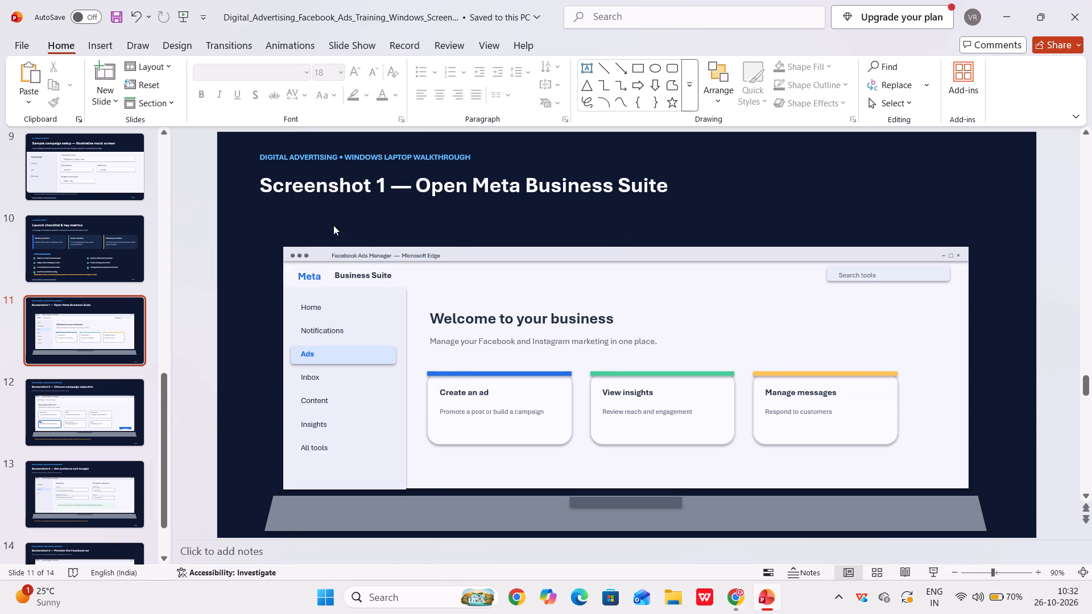
click(328, 259)
right_click(328, 259)
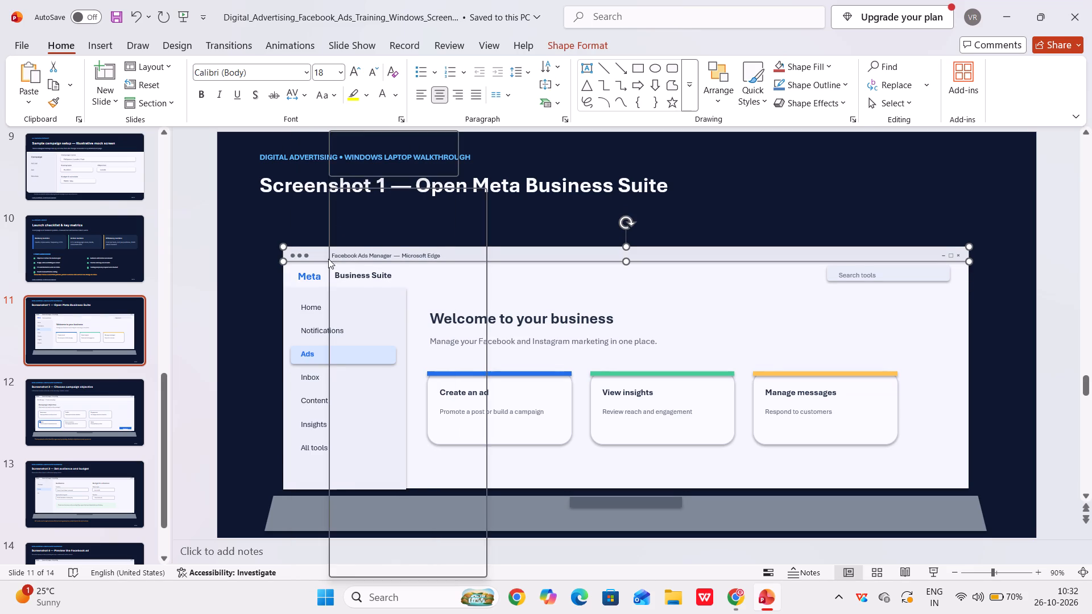
click(361, 218)
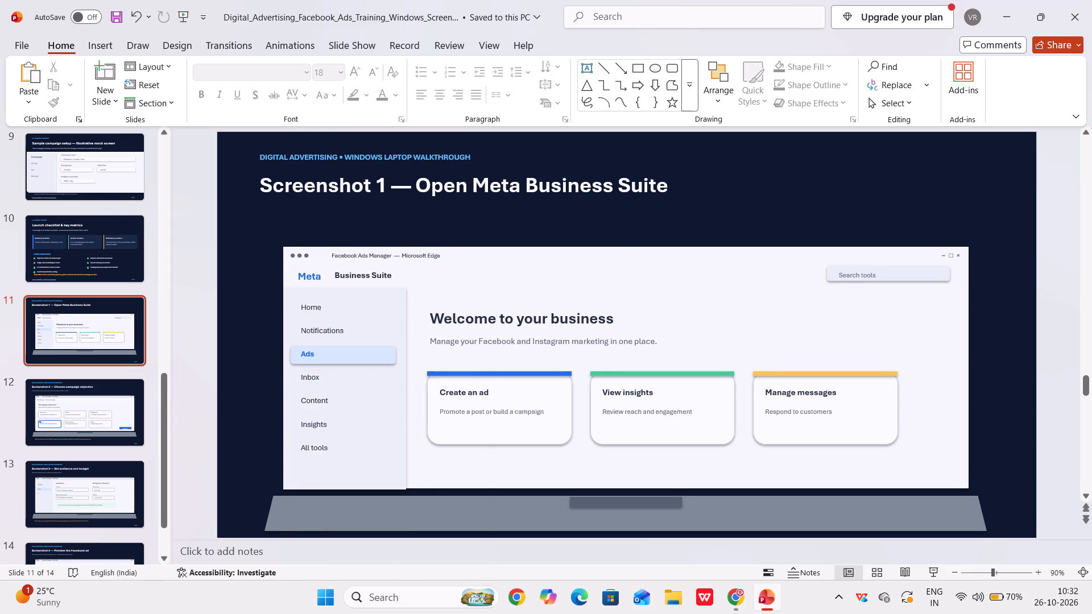
click(334, 257)
click(288, 288)
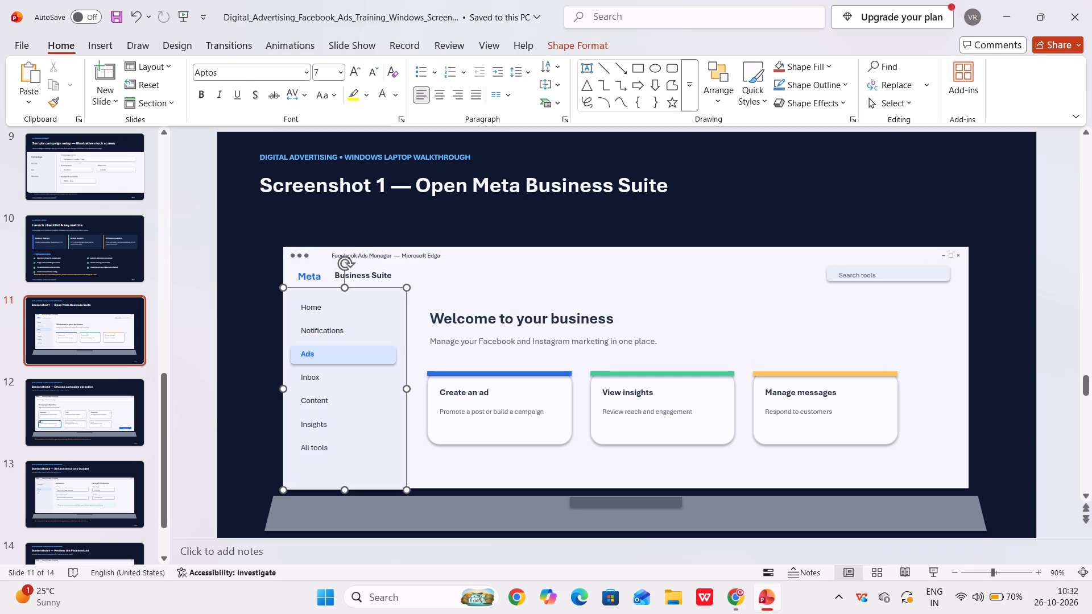
click(230, 301)
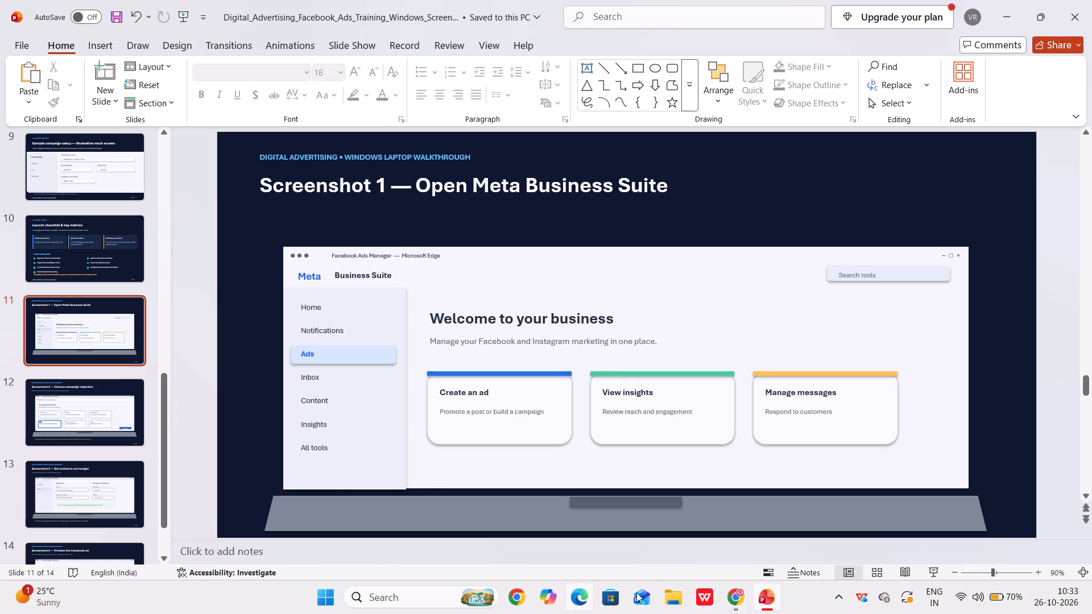
In File Explorer's Gallery, open the newest snip, showing the Meta Business Suite screen, and copy the image.
click(674, 603)
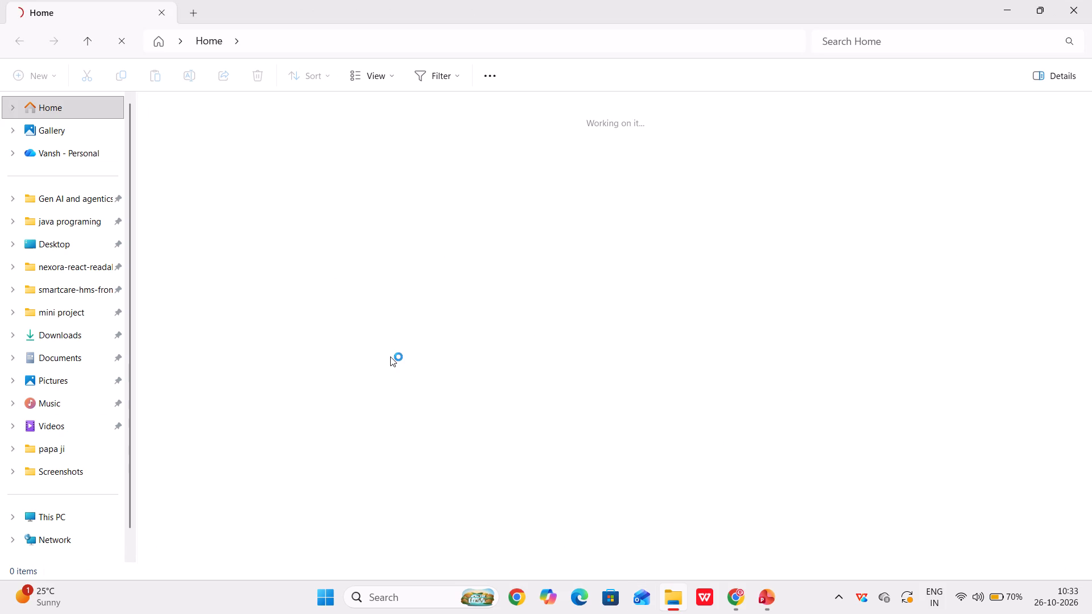
click(39, 252)
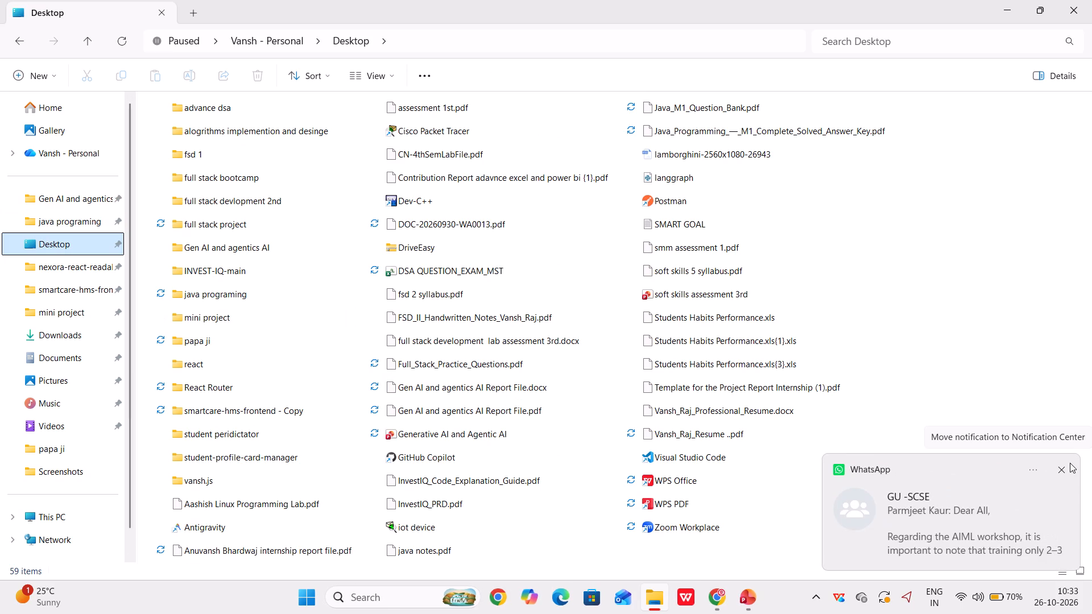
click(1057, 469)
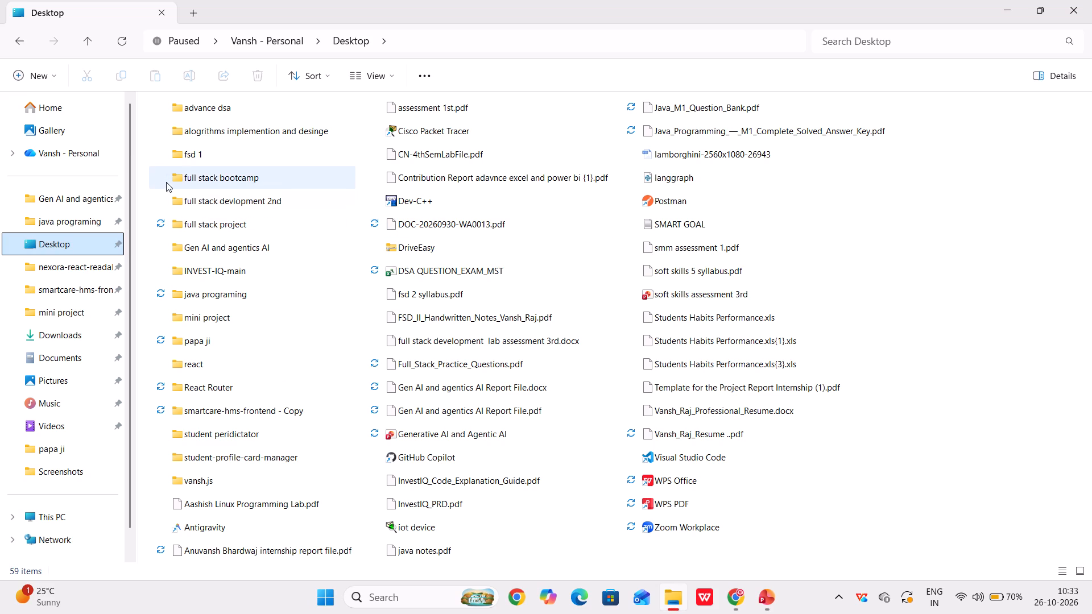
click(73, 131)
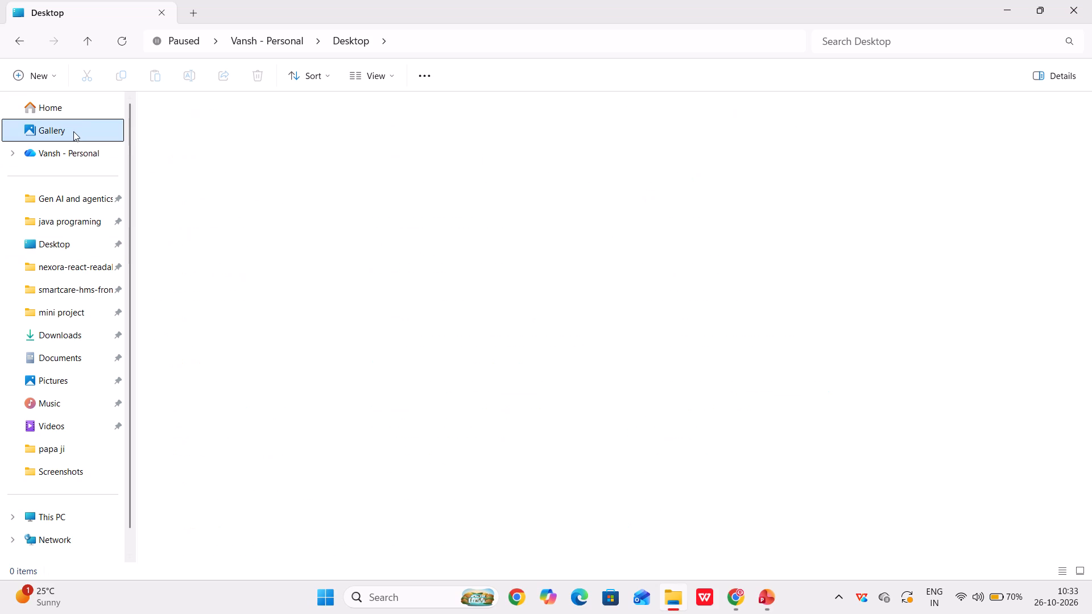
click(216, 176)
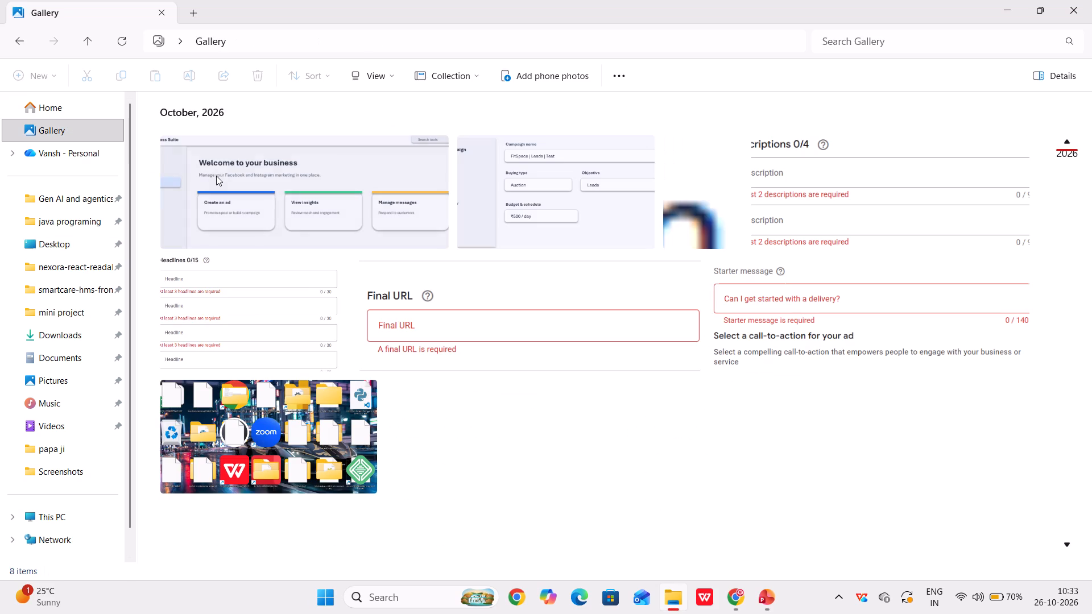
right_click(216, 176)
double_click(216, 176)
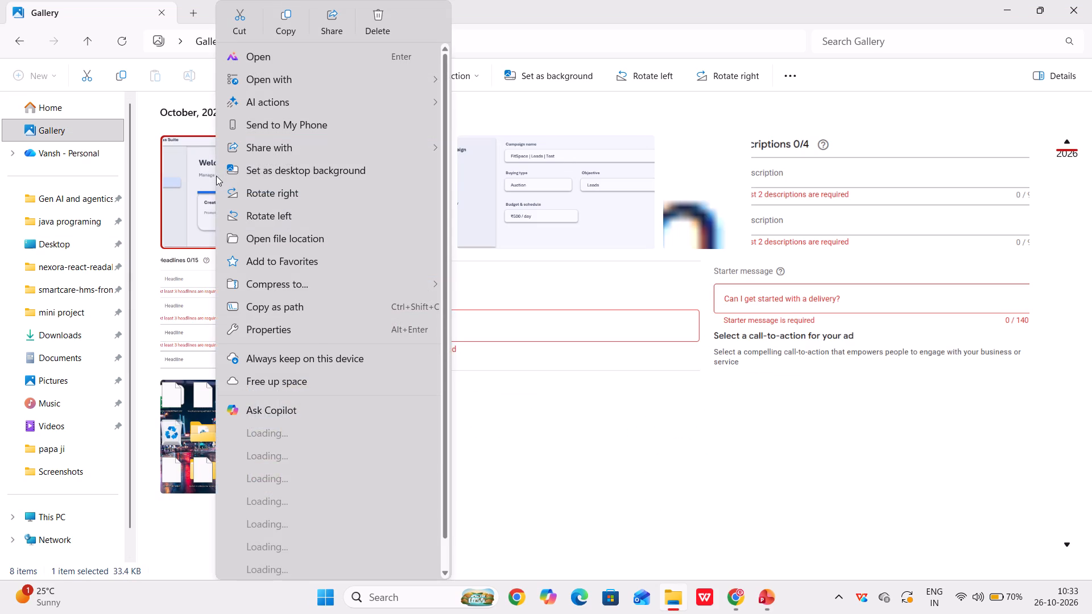
double_click(195, 181)
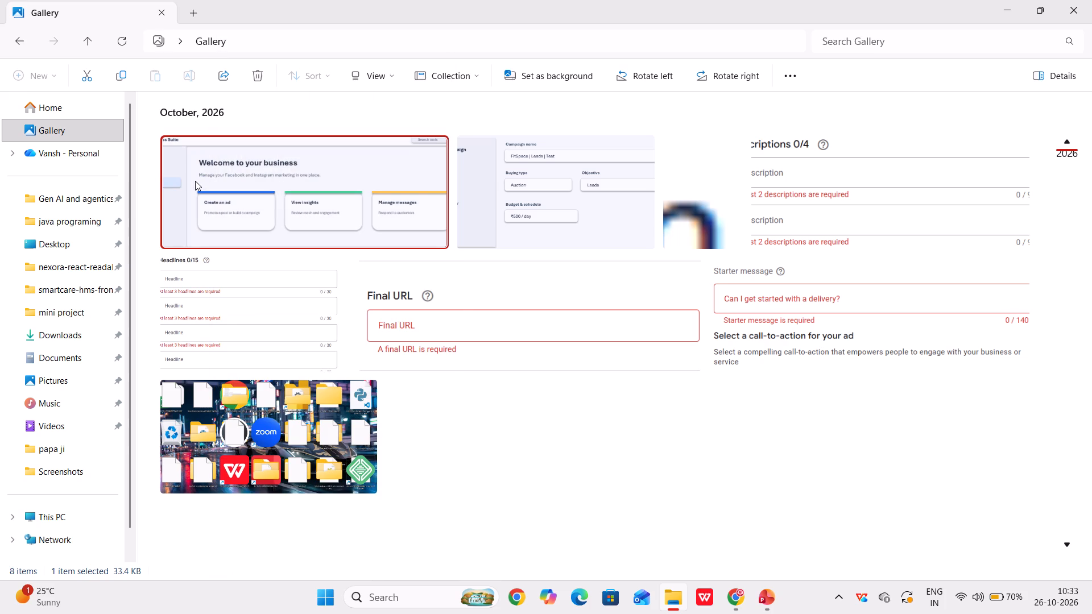
right_click(195, 181)
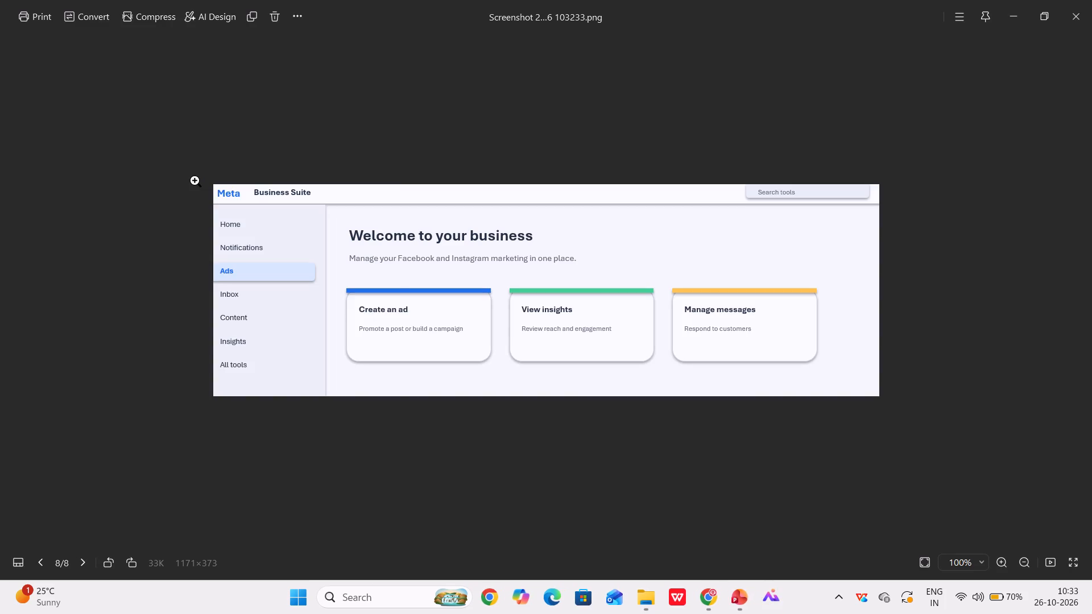
right_click(309, 257)
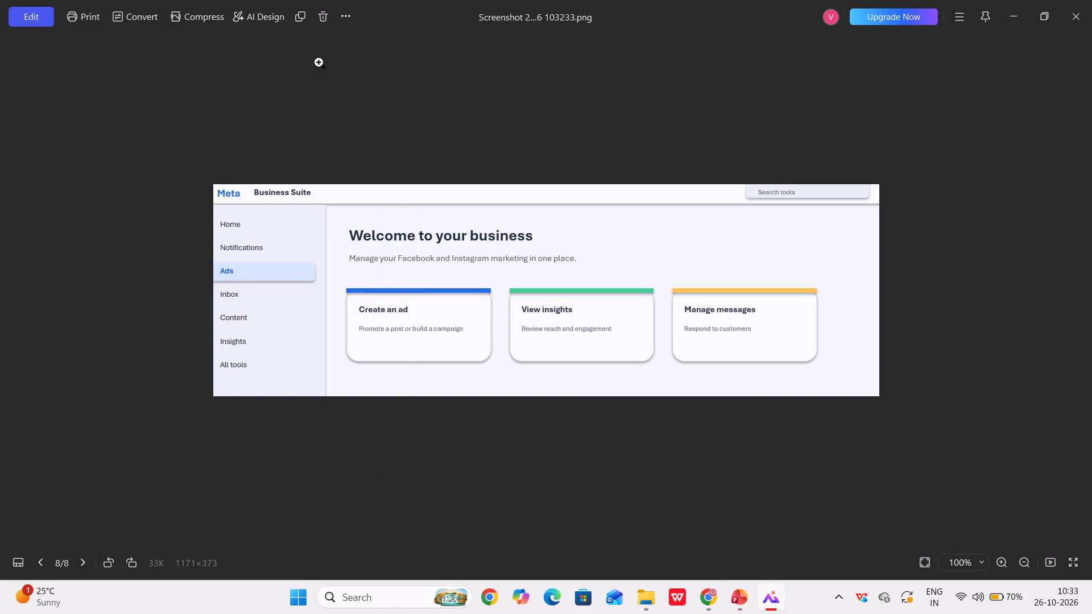
click(304, 14)
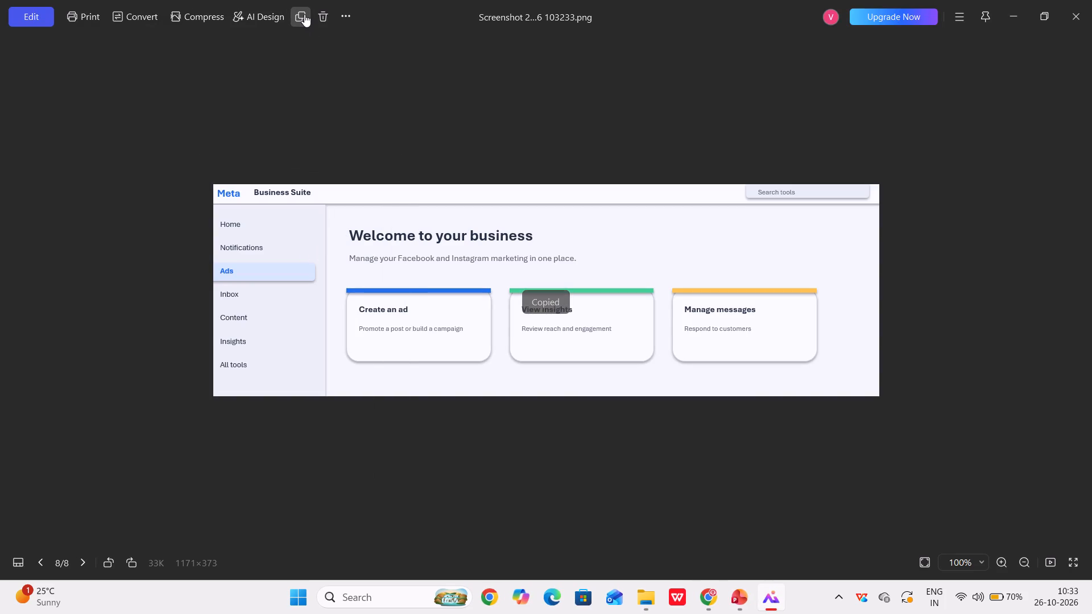
click(304, 14)
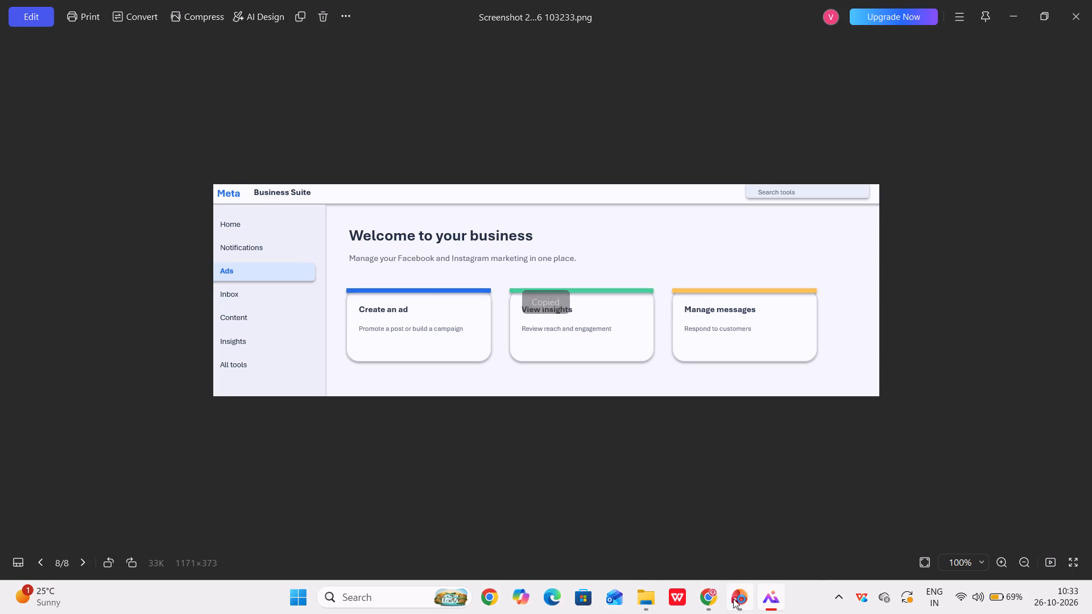
Back in PowerPoint, paste the copied snip on slide 11 and stretch it over the whole mock browser window, about 10.06 cm high.
click(733, 548)
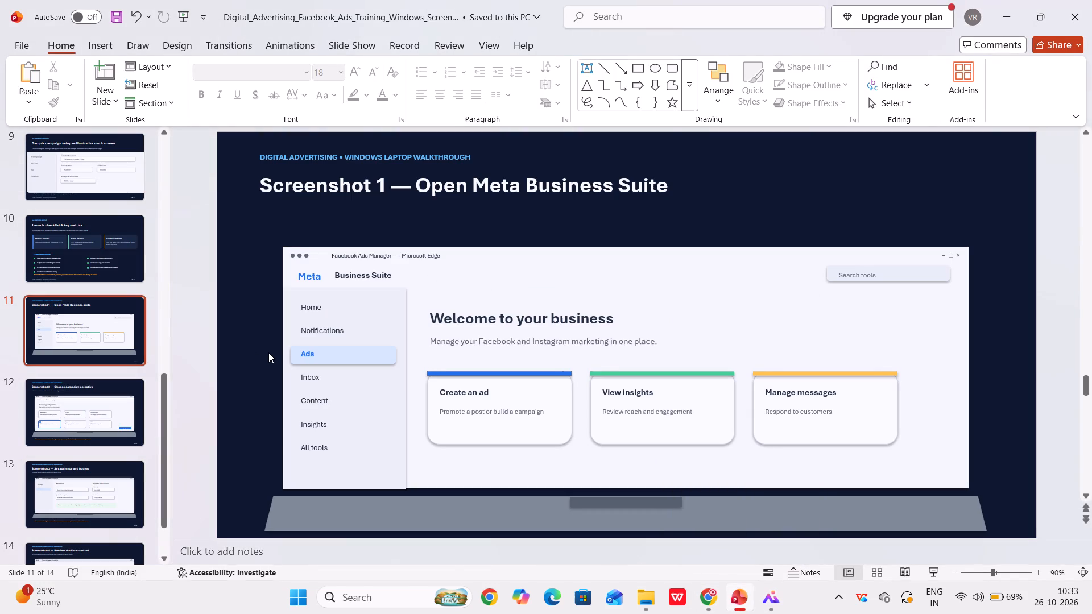
key(ctrl+v)
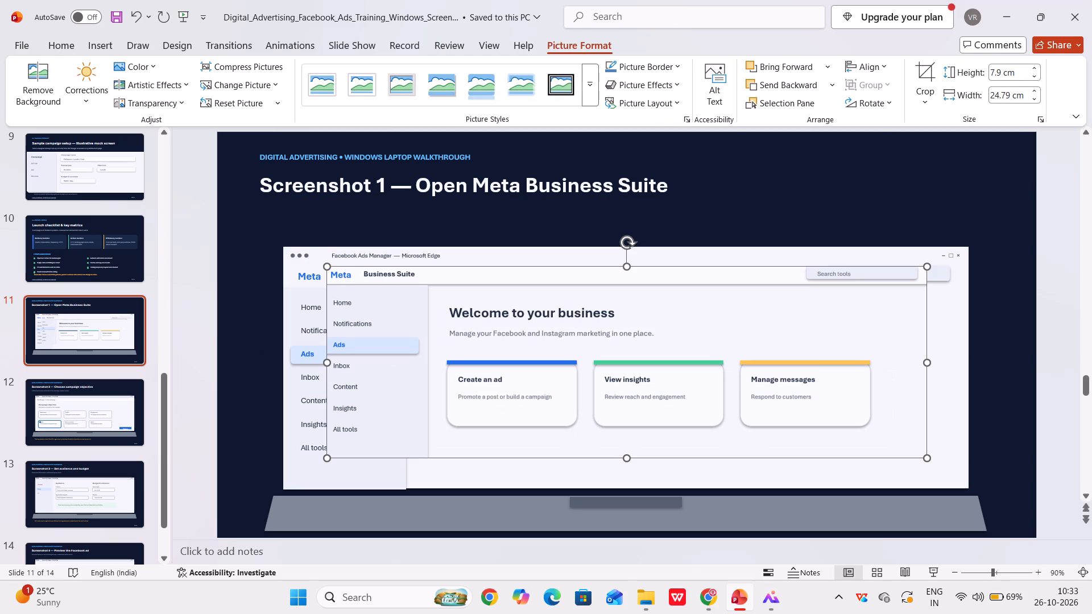
drag(326, 360, 285, 352)
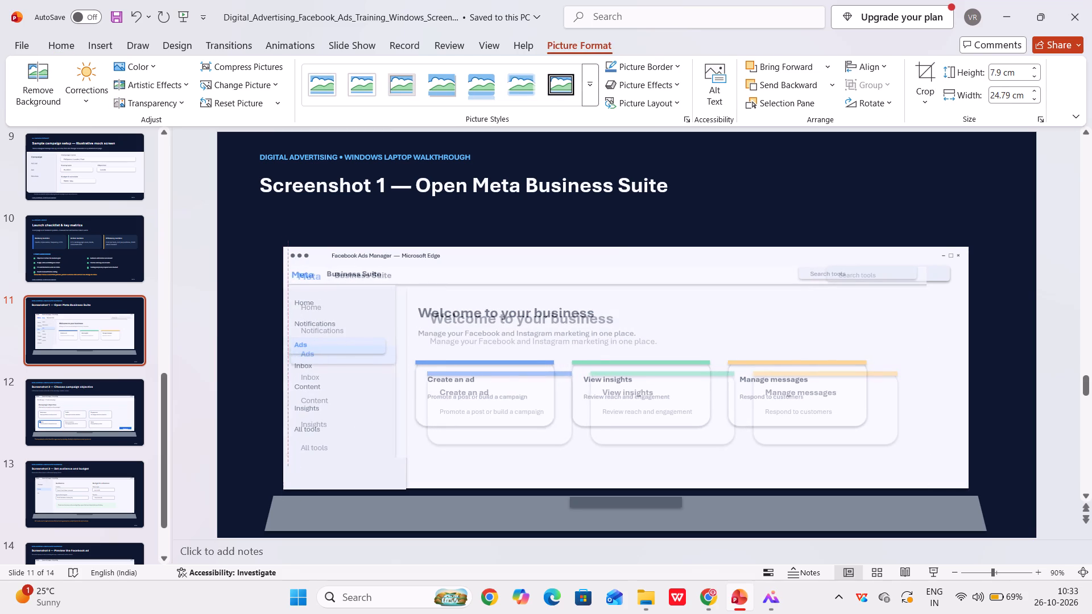
drag(285, 352, 281, 351)
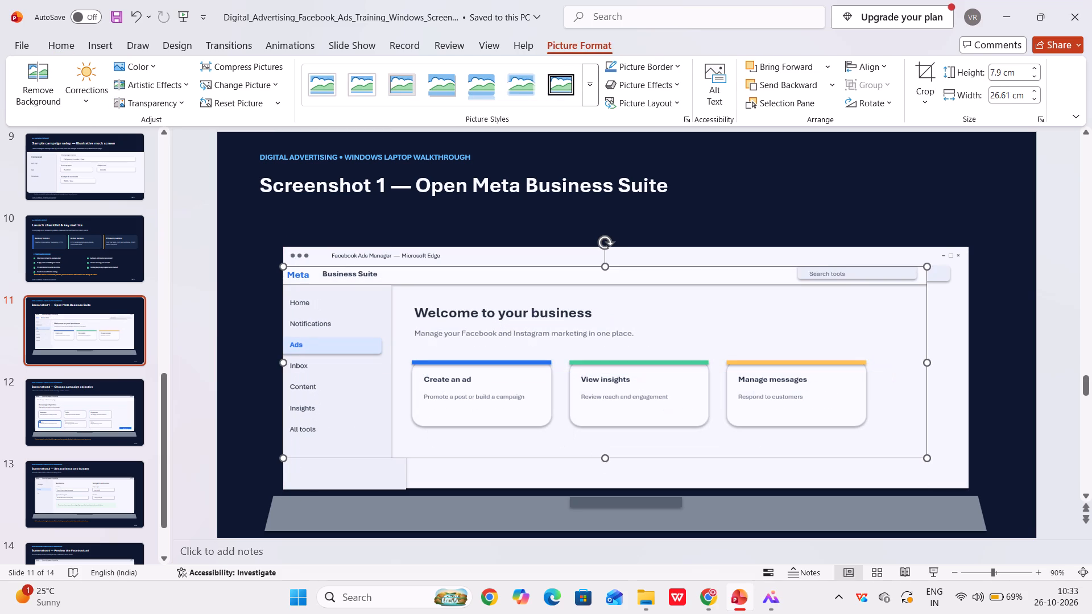
drag(603, 457, 610, 488)
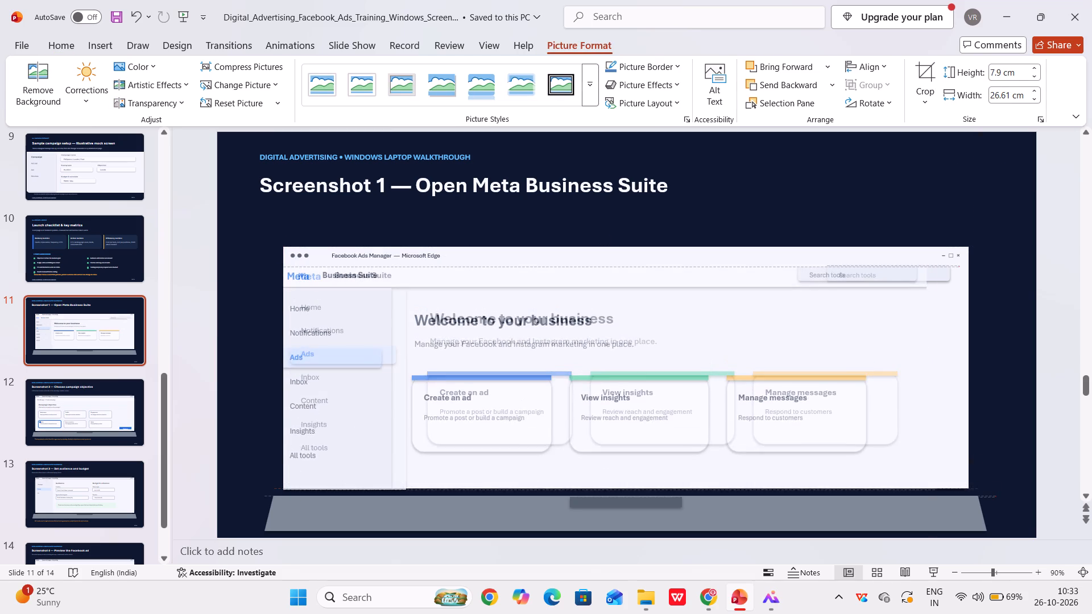
drag(610, 488, 611, 491)
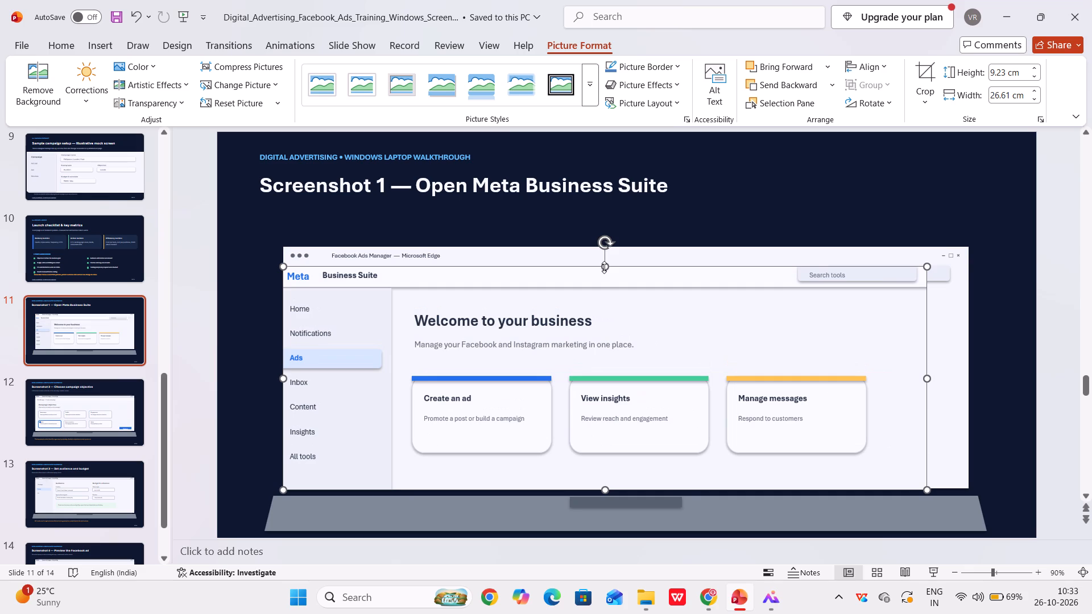
drag(604, 267, 600, 240)
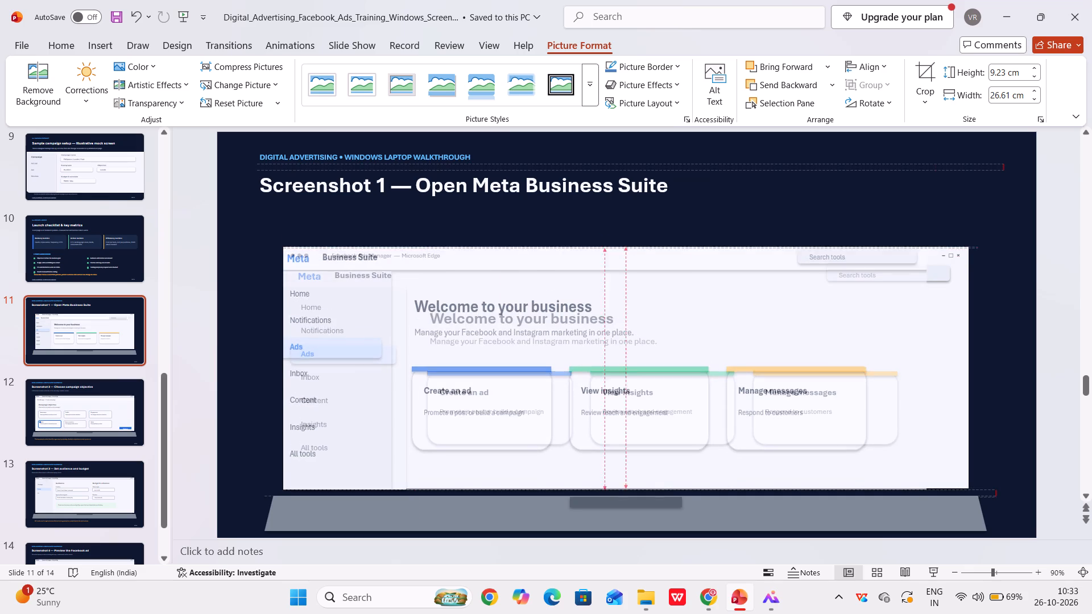
drag(600, 240, 601, 245)
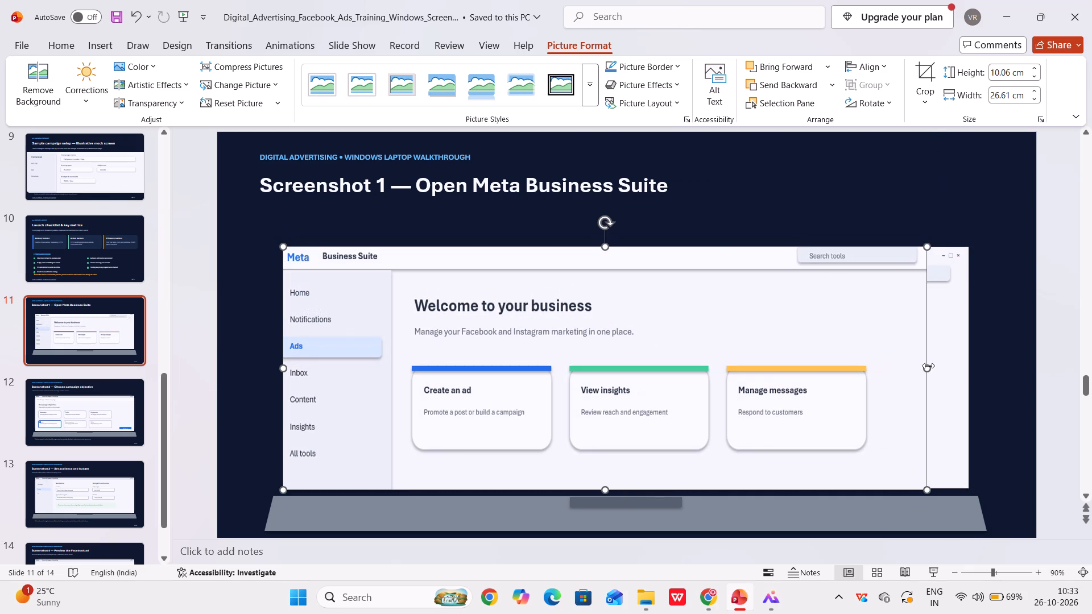
drag(929, 370, 962, 374)
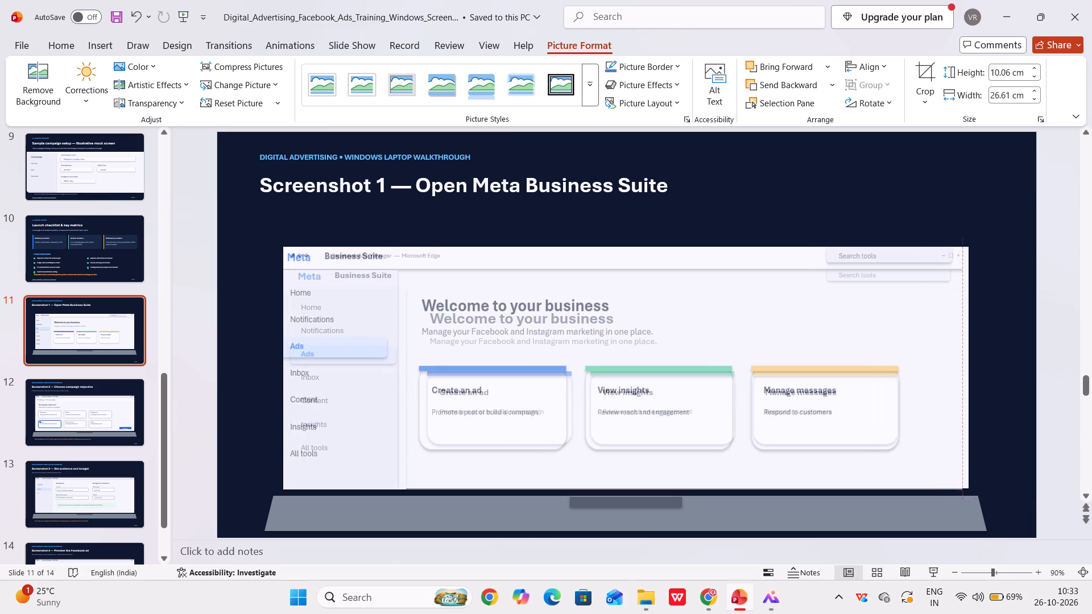
drag(962, 374, 968, 375)
click(1000, 375)
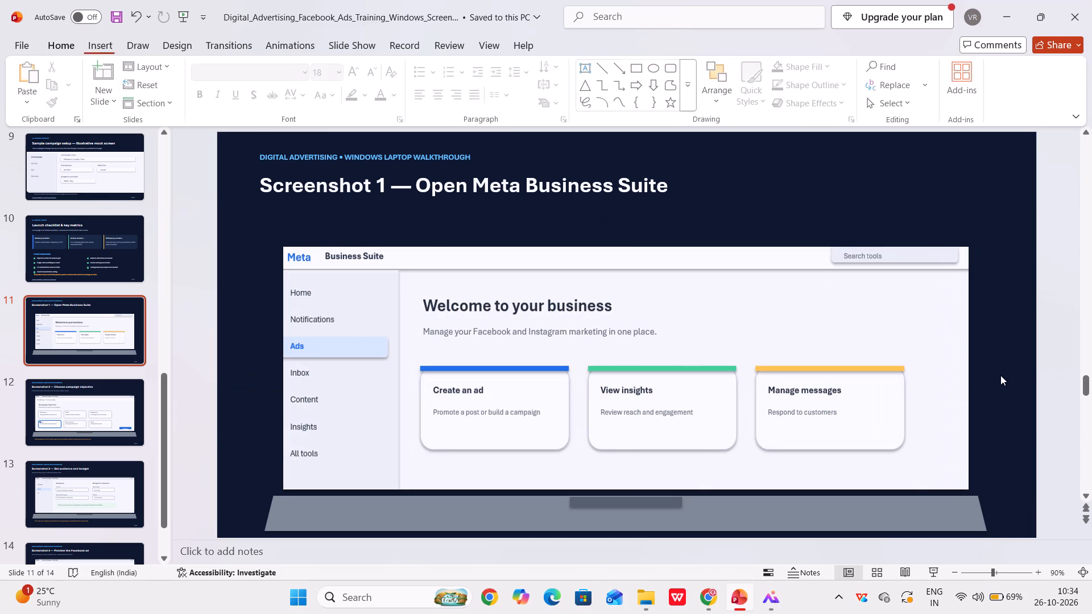
Cut the grey laptop base and the small notch bar below the pasted picture on slide 11.
scroll(1000, 375, down, 2)
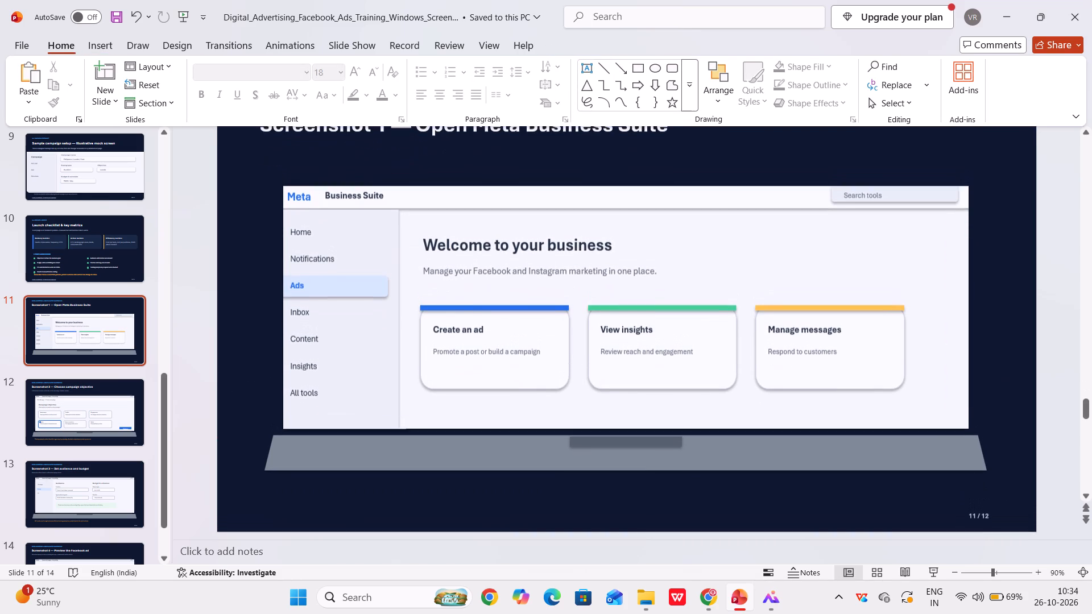
click(868, 460)
right_click(868, 460)
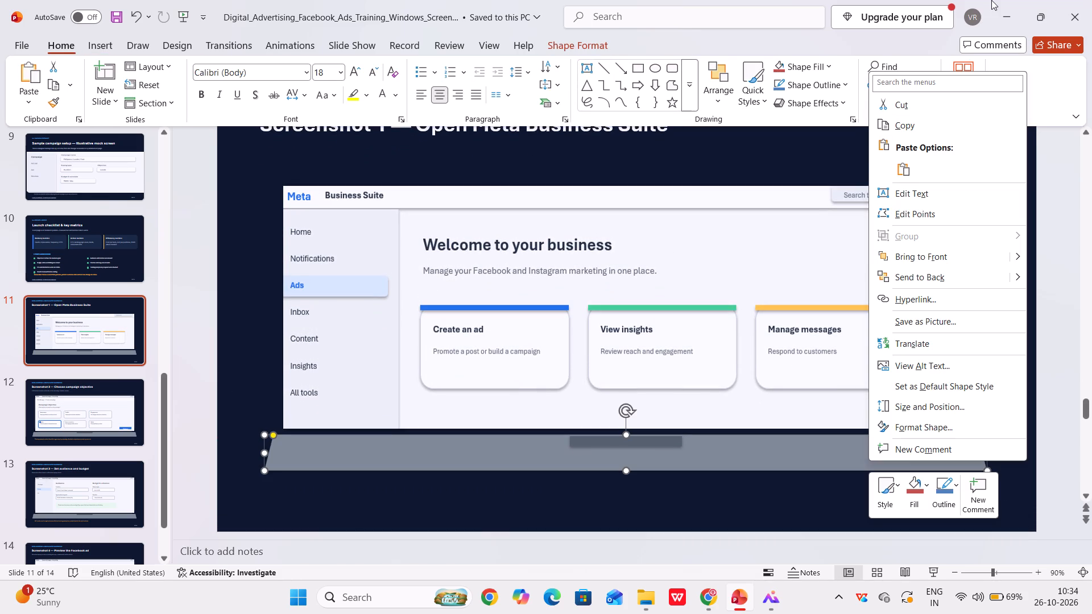
click(942, 107)
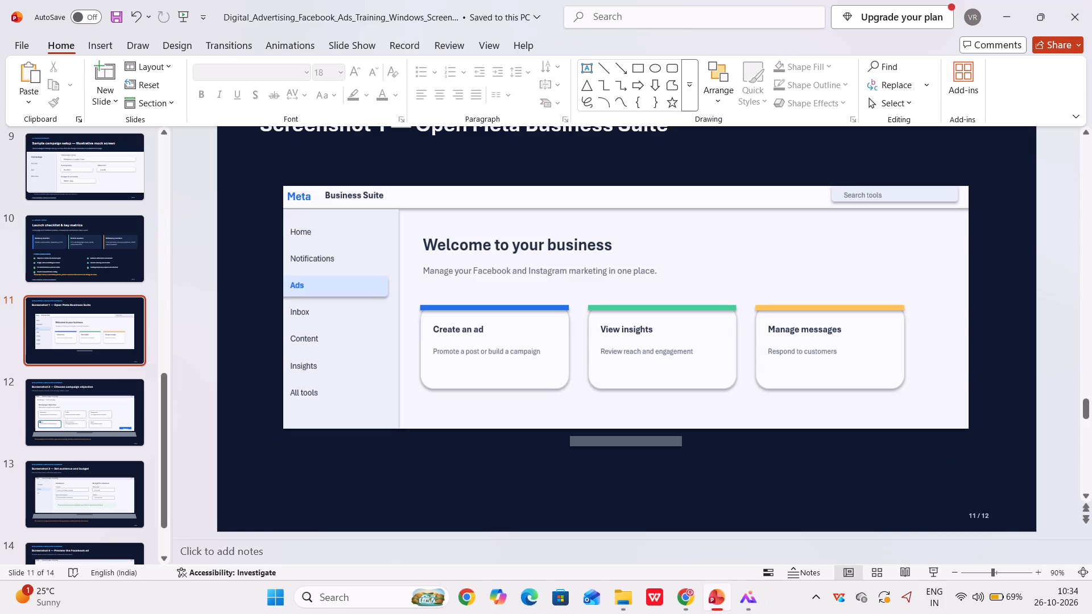
scroll(845, 291, down, 1)
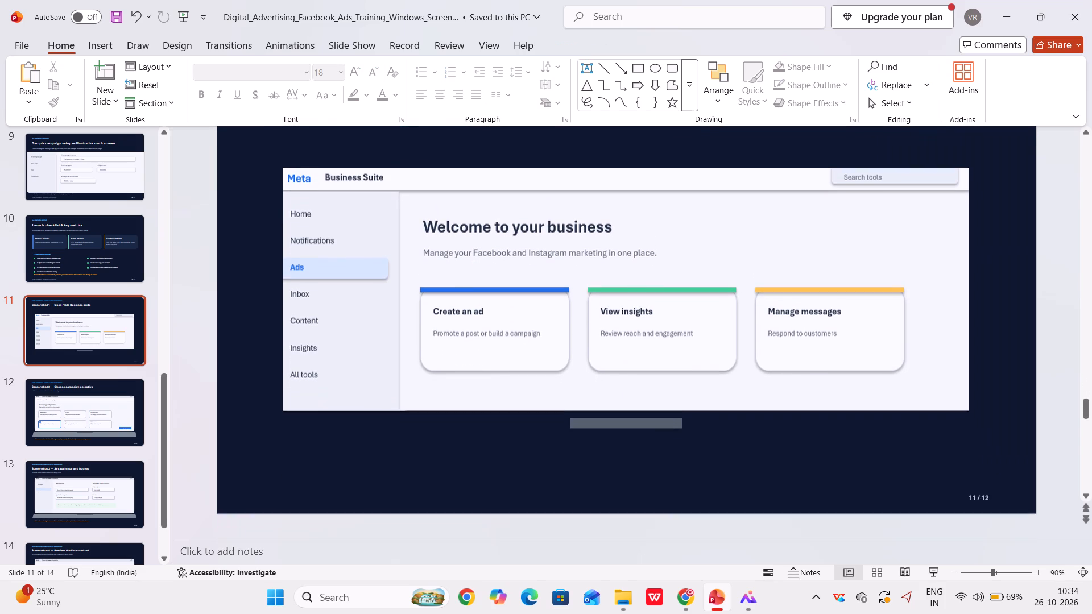
click(666, 449)
right_click(666, 449)
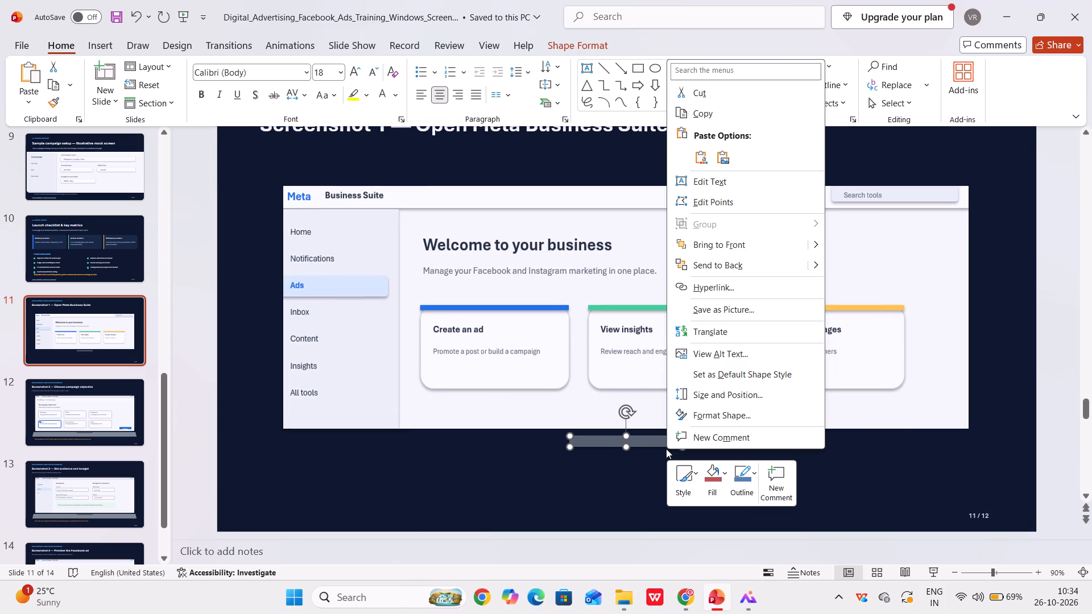
click(684, 94)
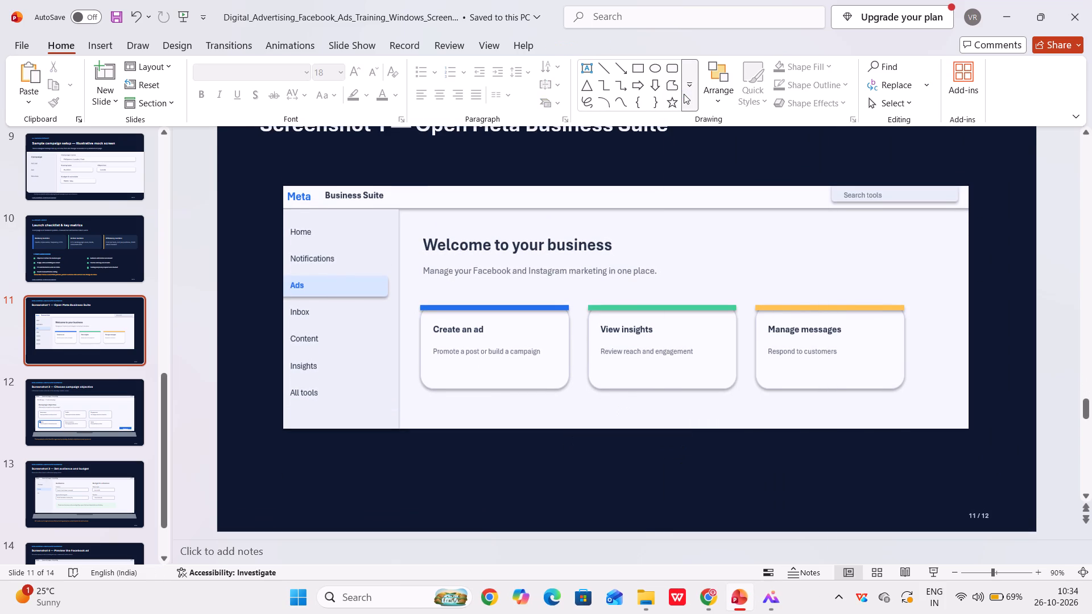
Cut the grey laptop base and its small notch bar below the mock browser window on slide 12.
scroll(670, 258, down, 3)
scroll(670, 258, up, 1)
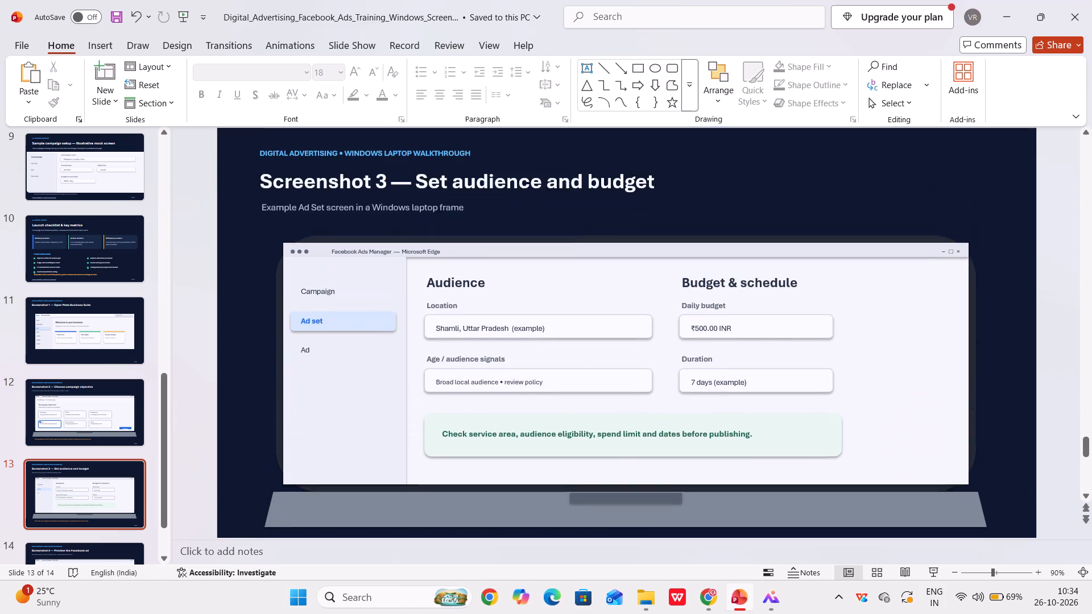
scroll(670, 258, up, 1)
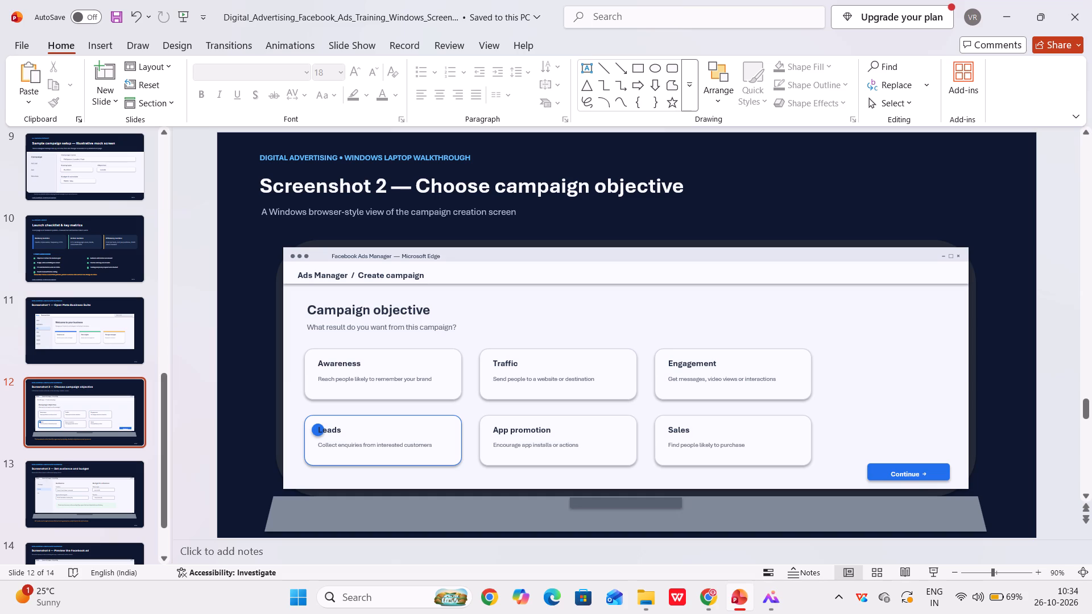
click(504, 512)
right_click(504, 512)
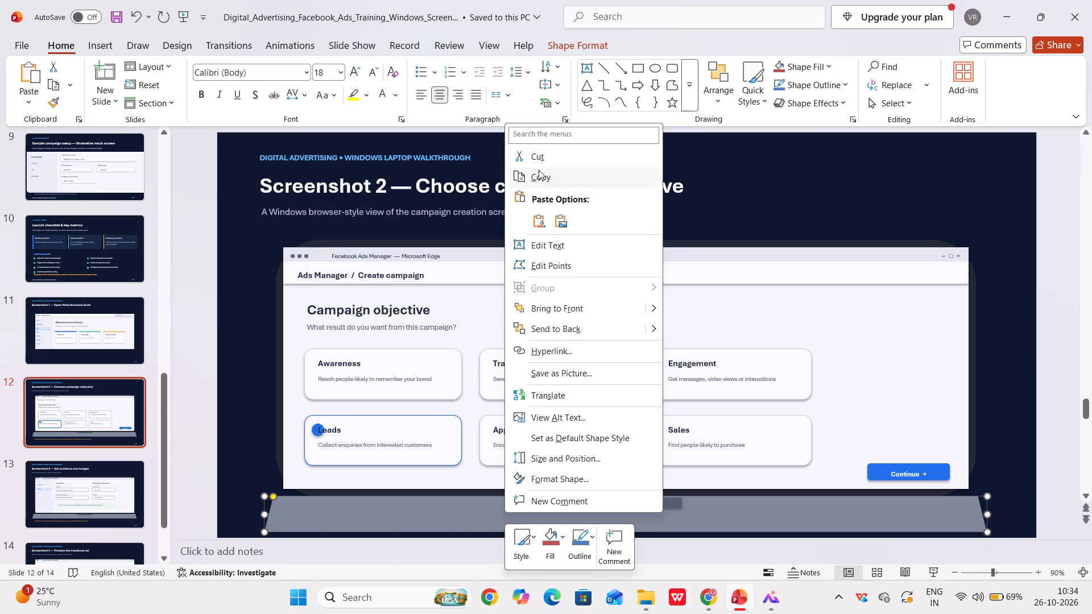
click(541, 158)
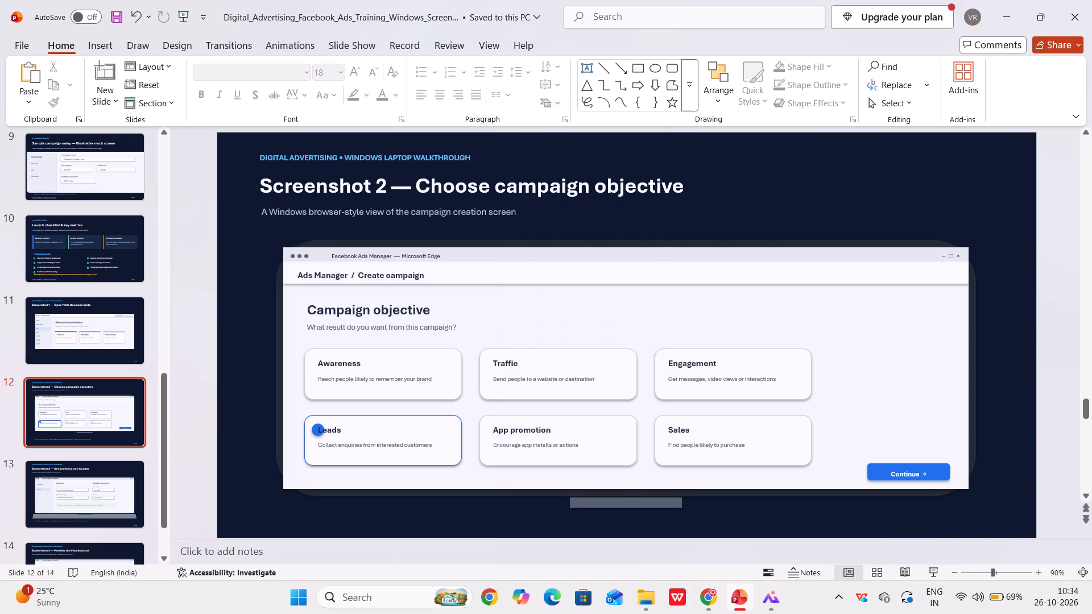
click(619, 507)
right_click(619, 507)
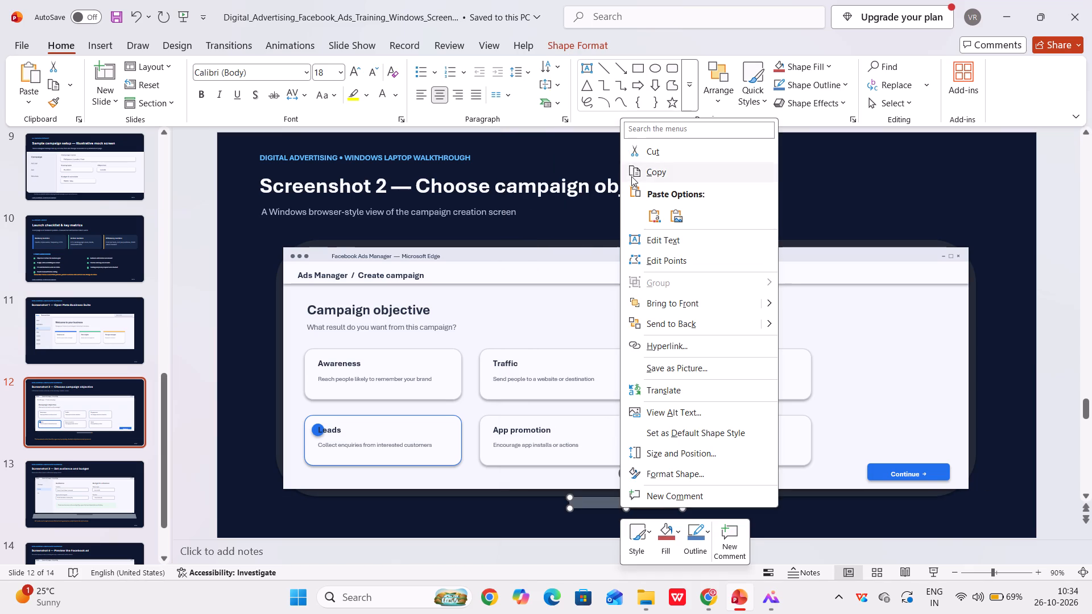
click(643, 153)
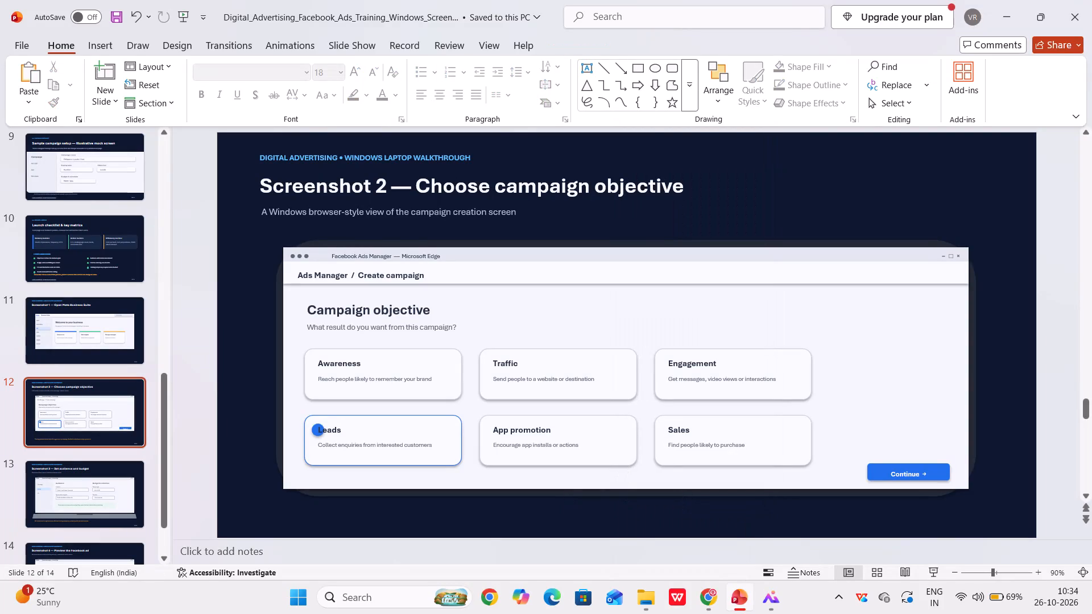
Snip the Campaign objective screen on slide 12, from the Ads Manager / Create campaign header down, leaving out the browser title bar.
key(shift+super+s)
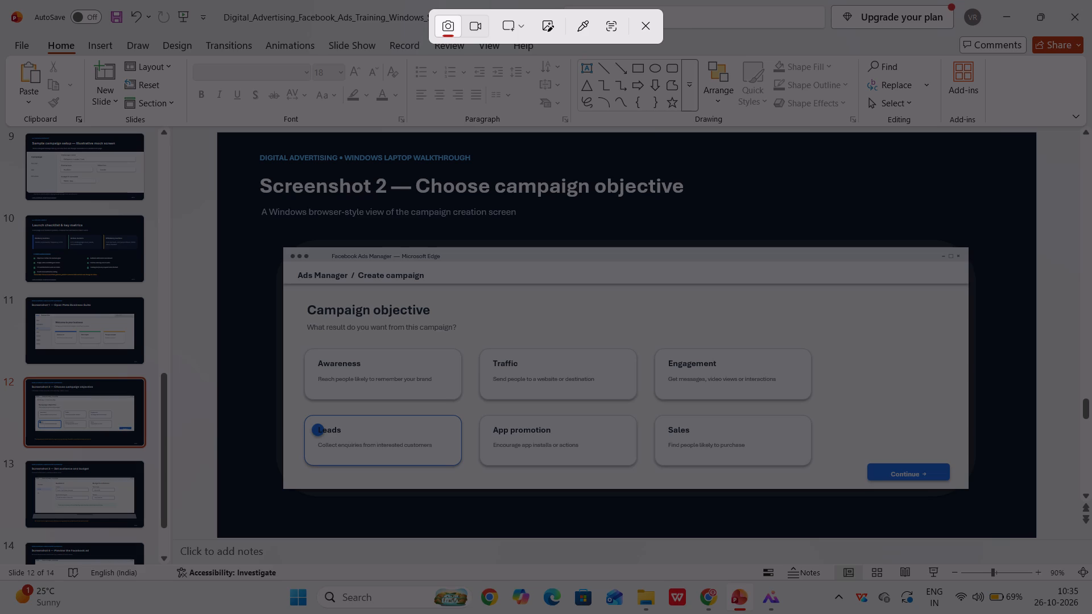
click(283, 263)
drag(286, 261, 752, 510)
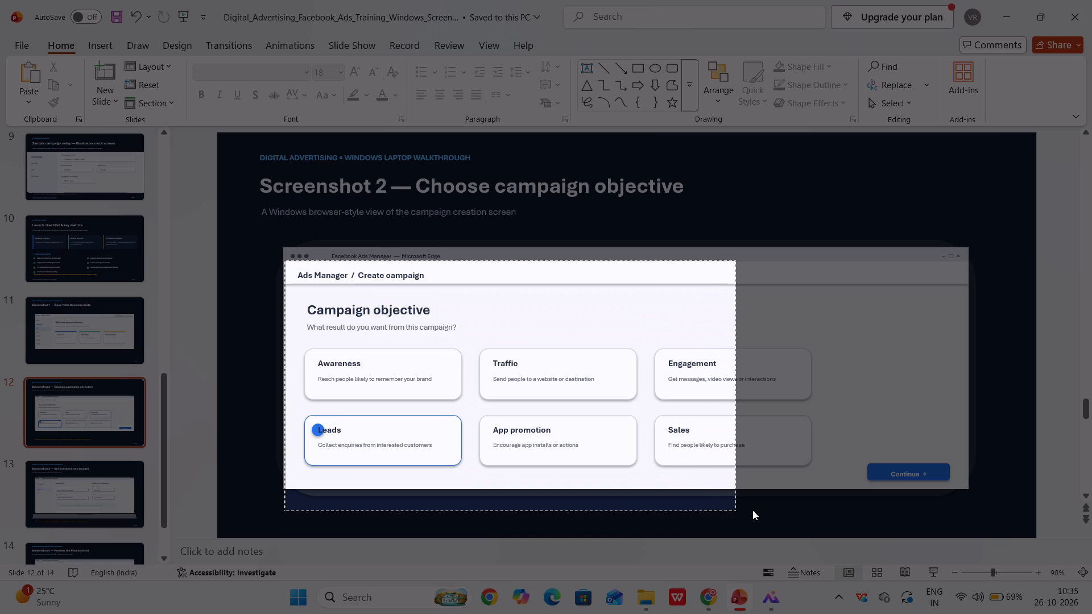
drag(752, 510, 965, 489)
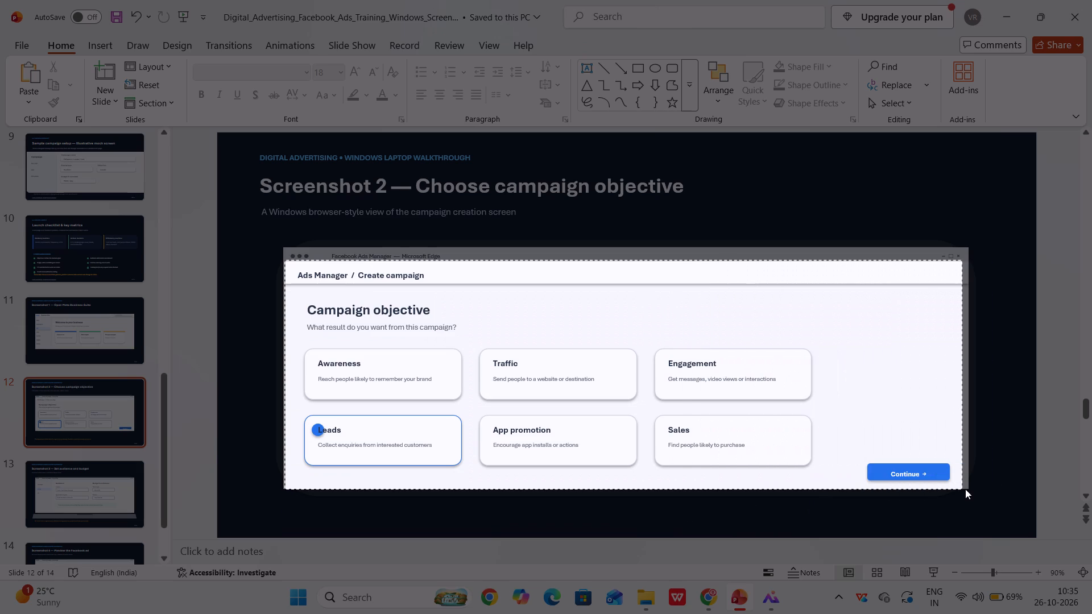
drag(965, 489, 966, 494)
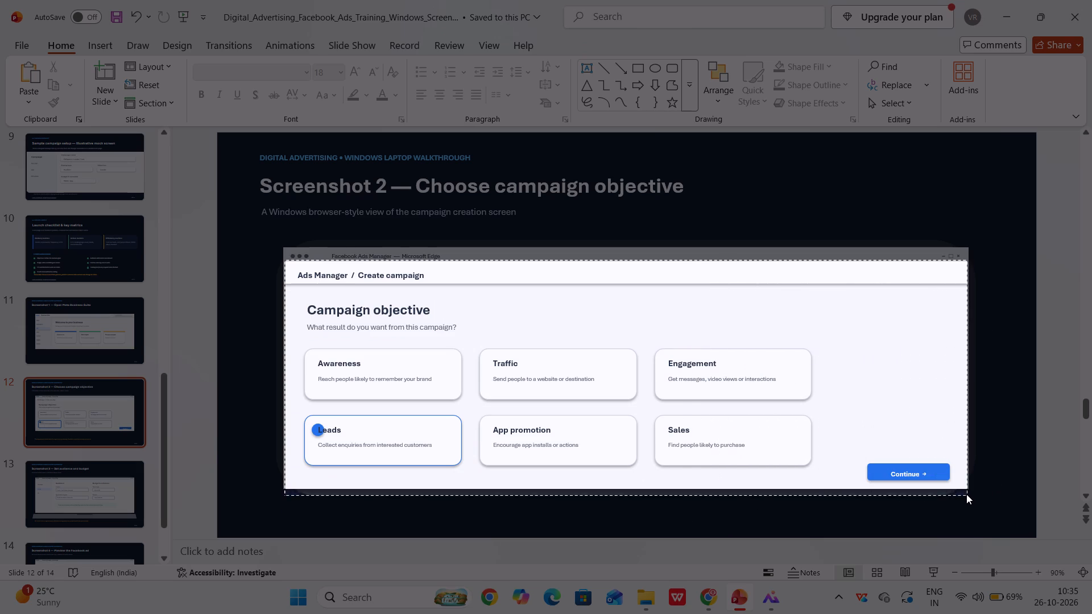
drag(966, 494, 966, 489)
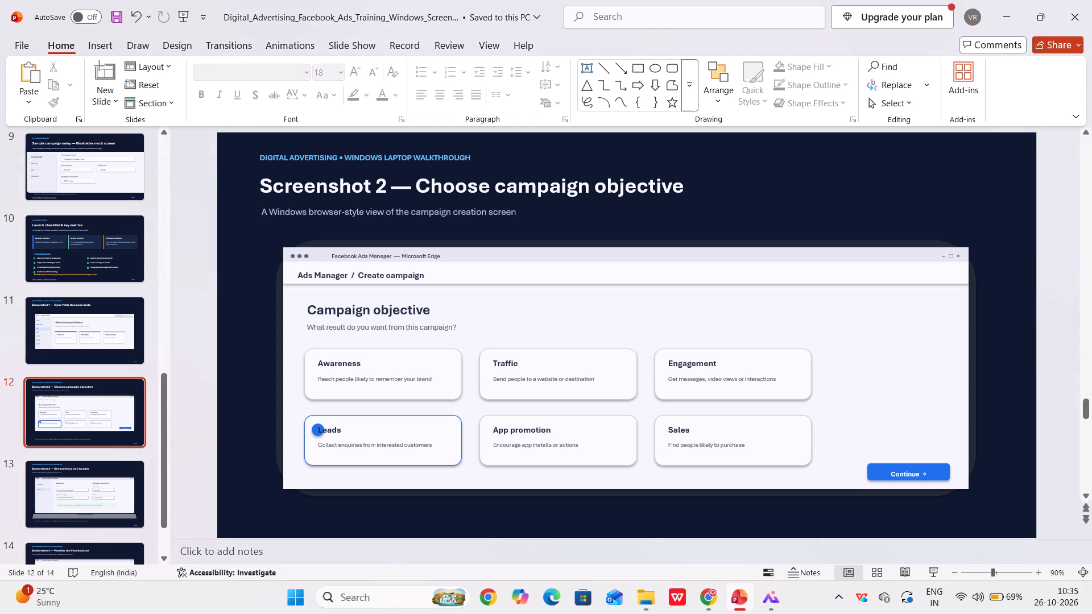
Paste the snip on slide 12 and enlarge it over the whole mock browser window, to nearly the full slide width.
key(ctrl+v)
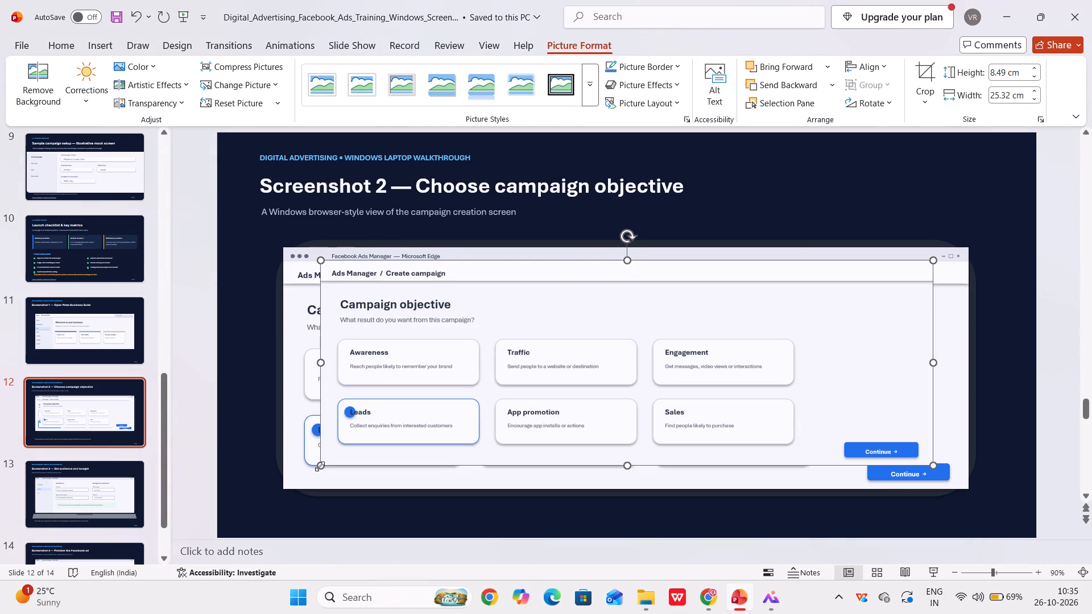
drag(320, 466, 300, 482)
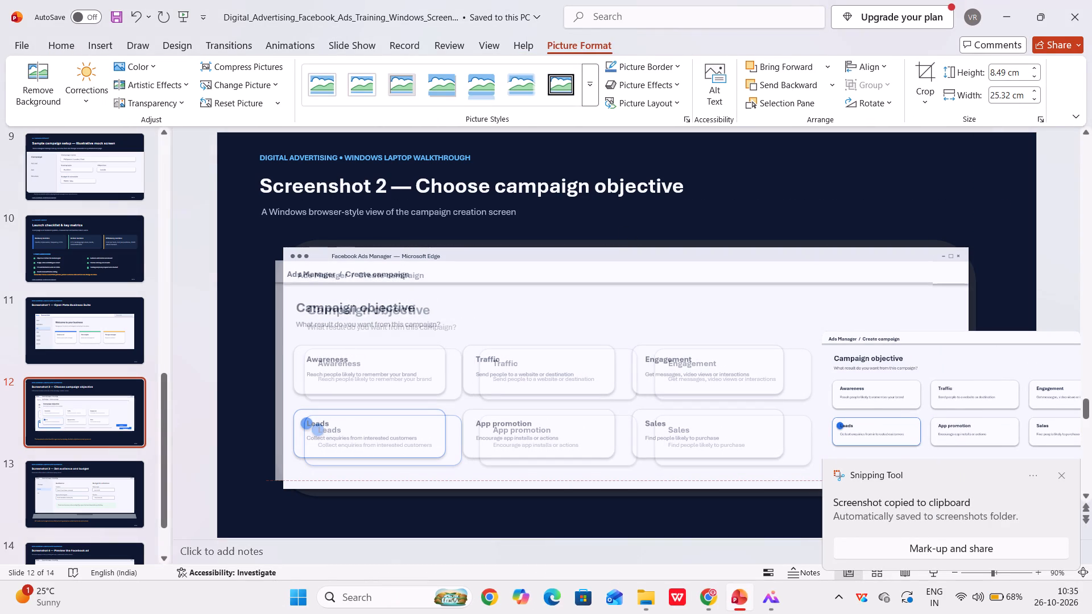
drag(300, 482, 287, 496)
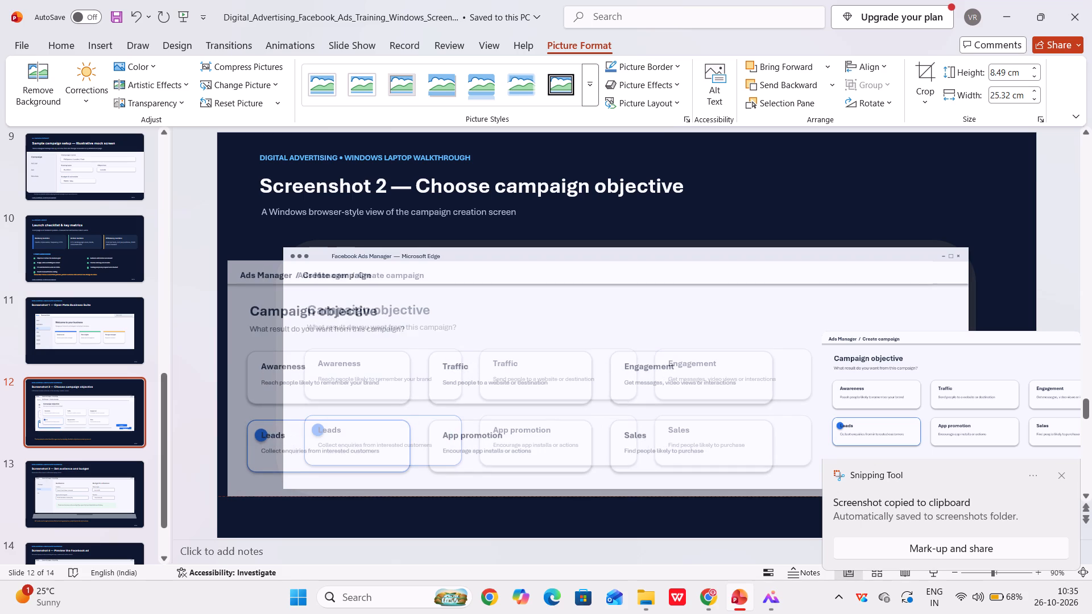
drag(287, 496, 278, 501)
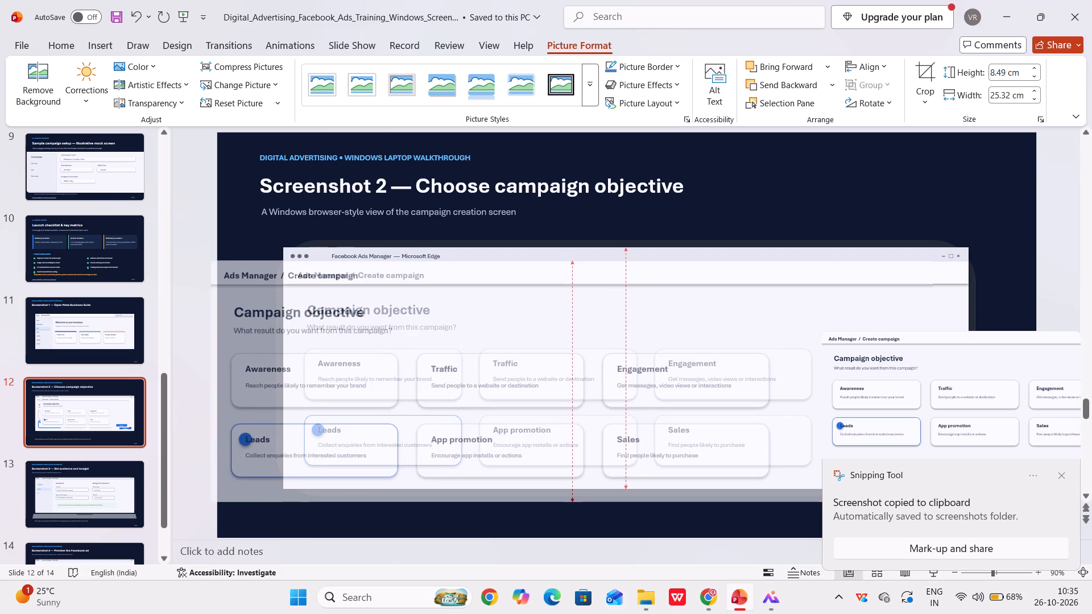
drag(278, 501, 274, 500)
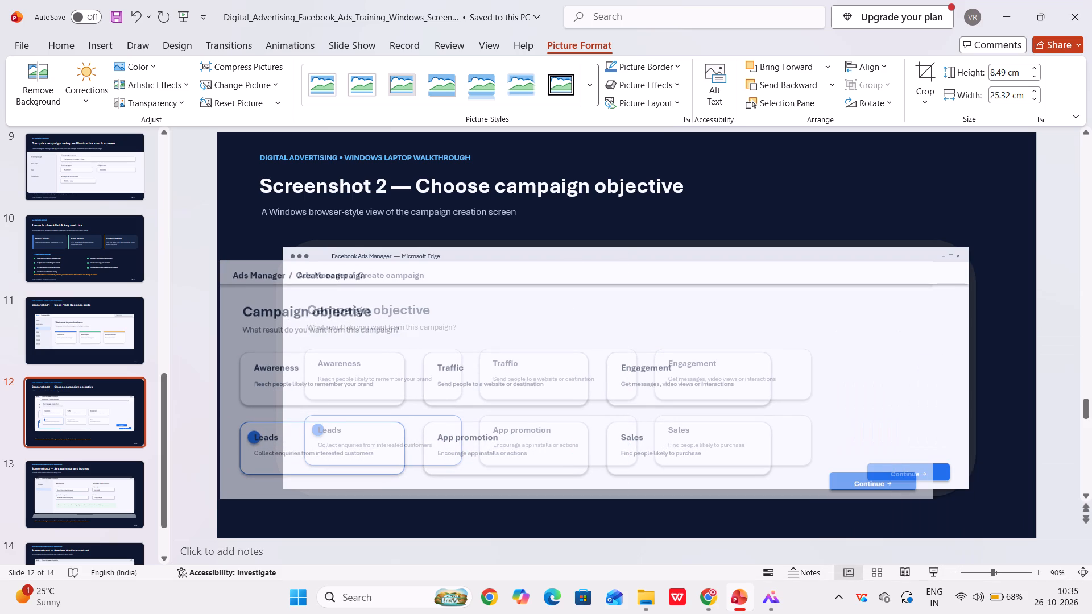
drag(274, 500, 265, 507)
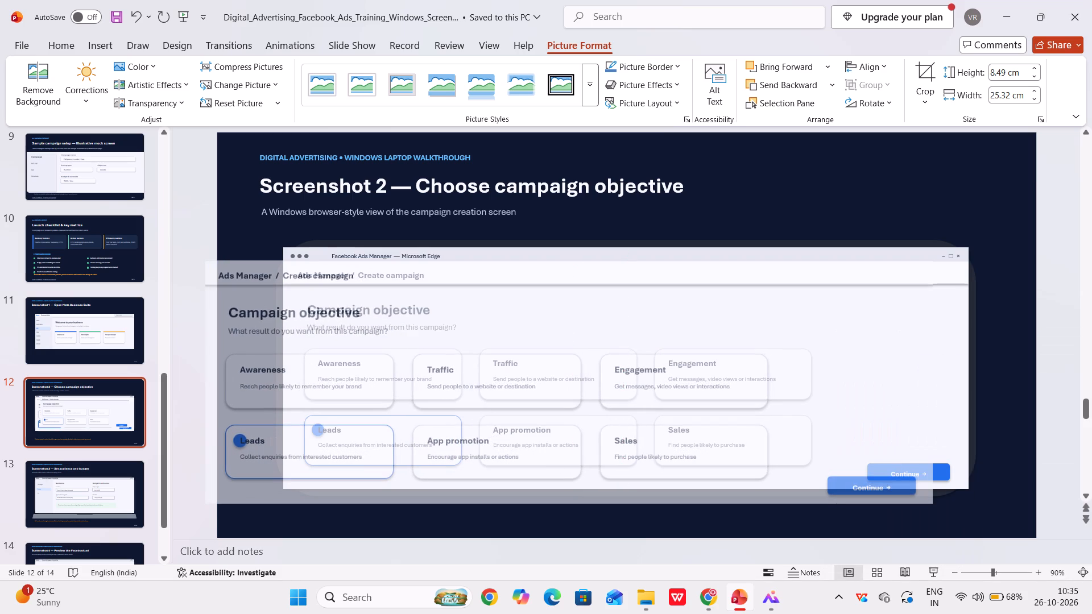
drag(265, 507, 272, 500)
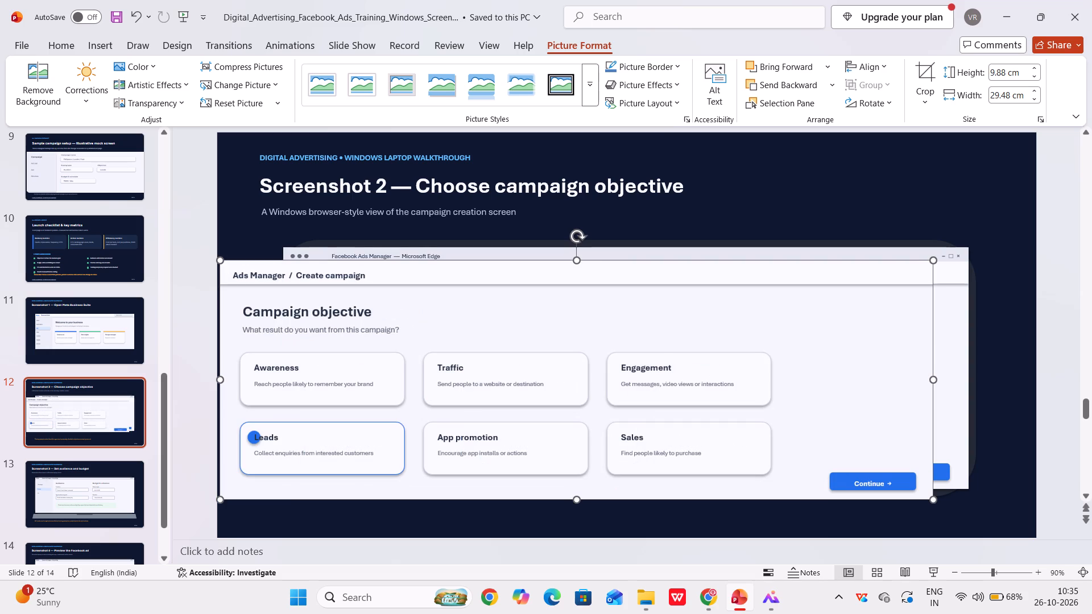
drag(932, 262, 977, 233)
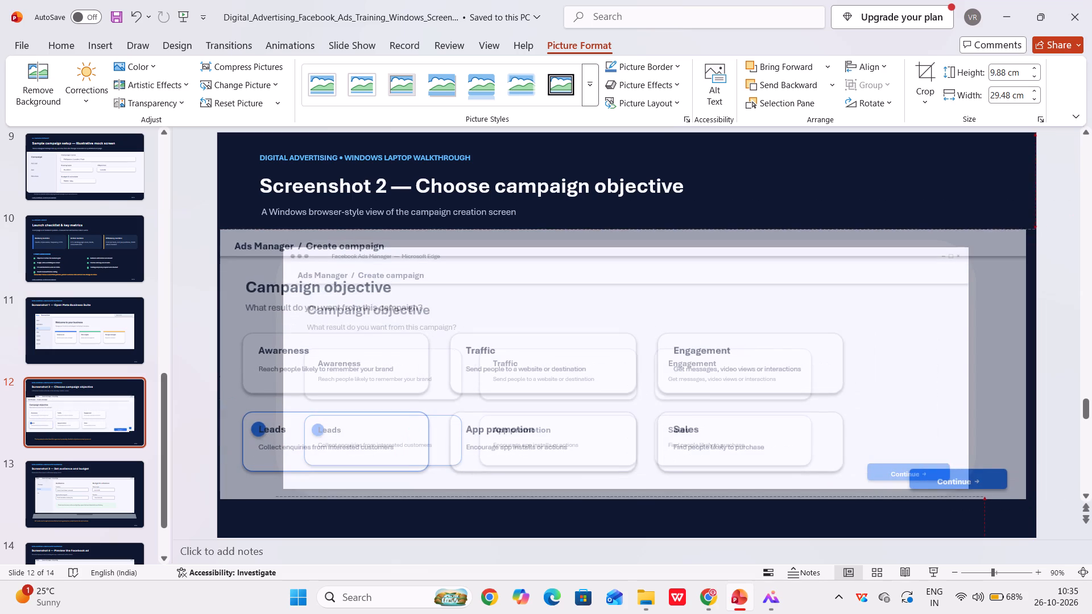
drag(977, 233, 988, 224)
click(1091, 218)
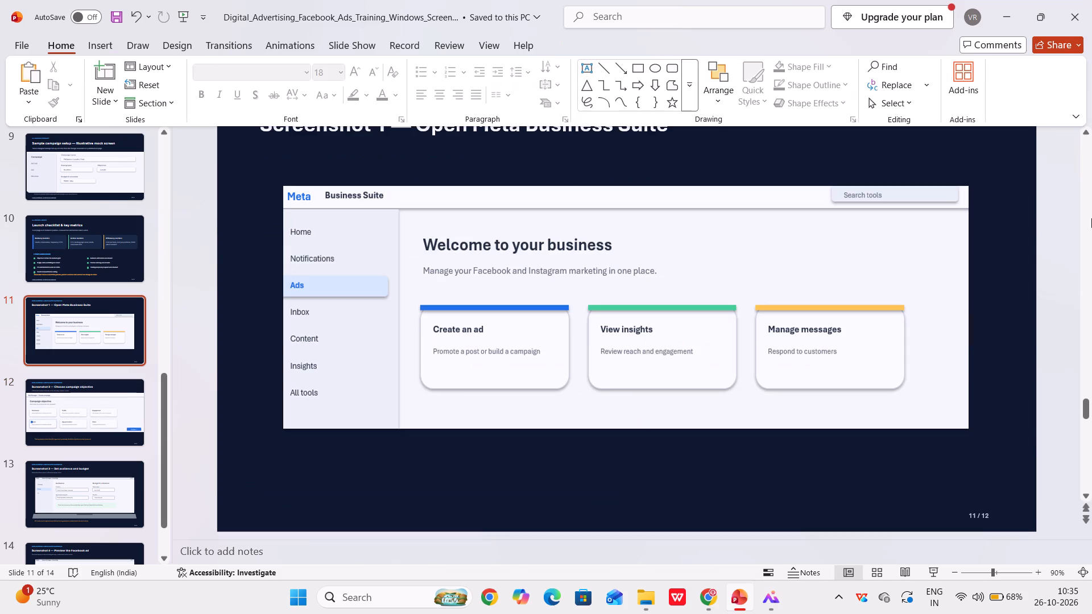
Cut the orange "Training example" caption below the pasted picture on slide 12.
key(Down)
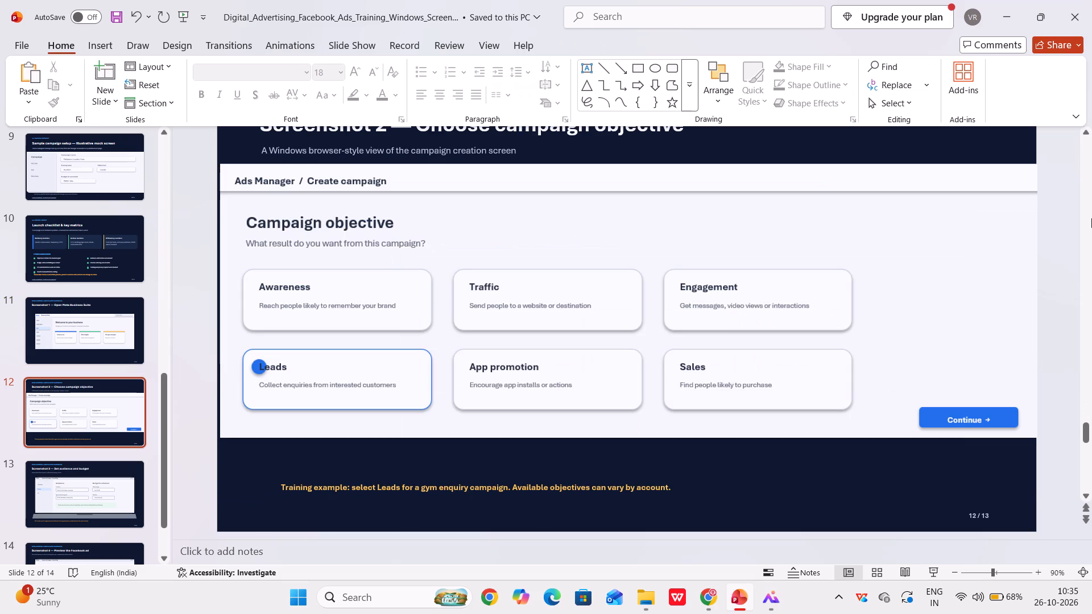
click(658, 484)
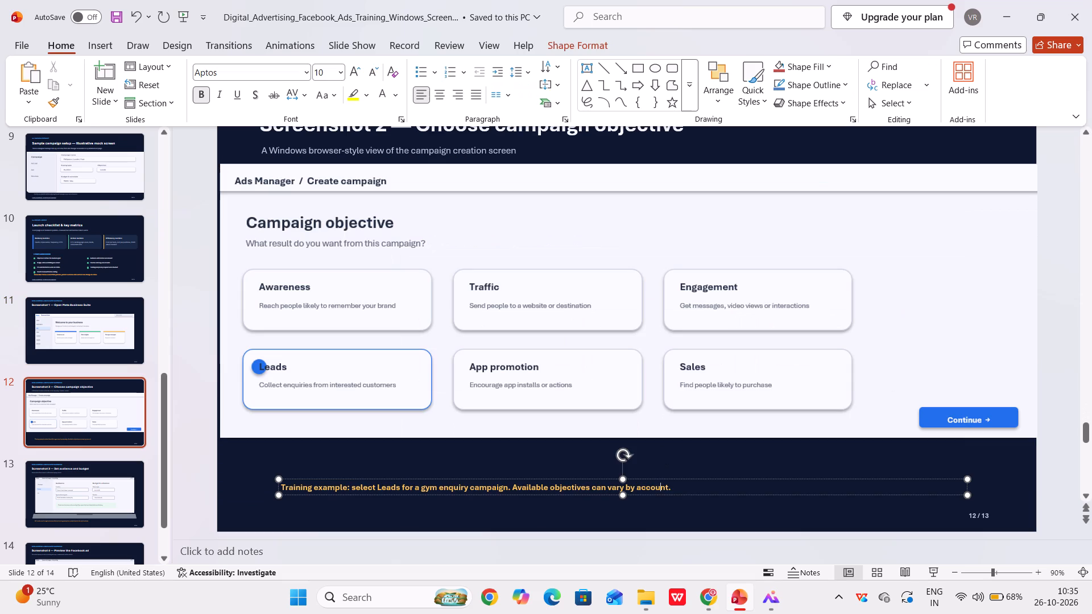
right_click(658, 484)
click(689, 146)
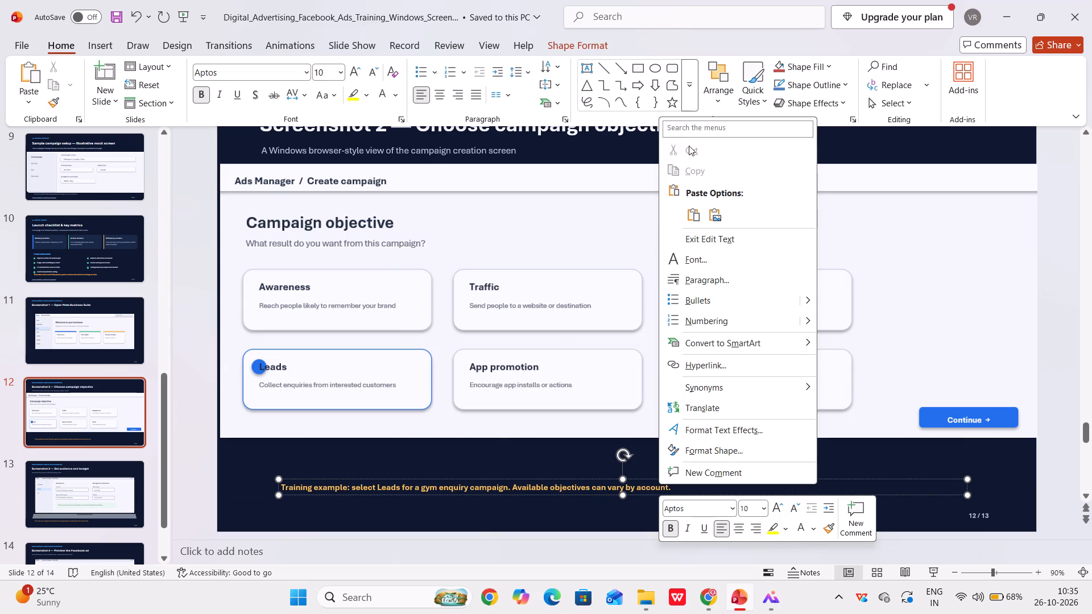
click(482, 486)
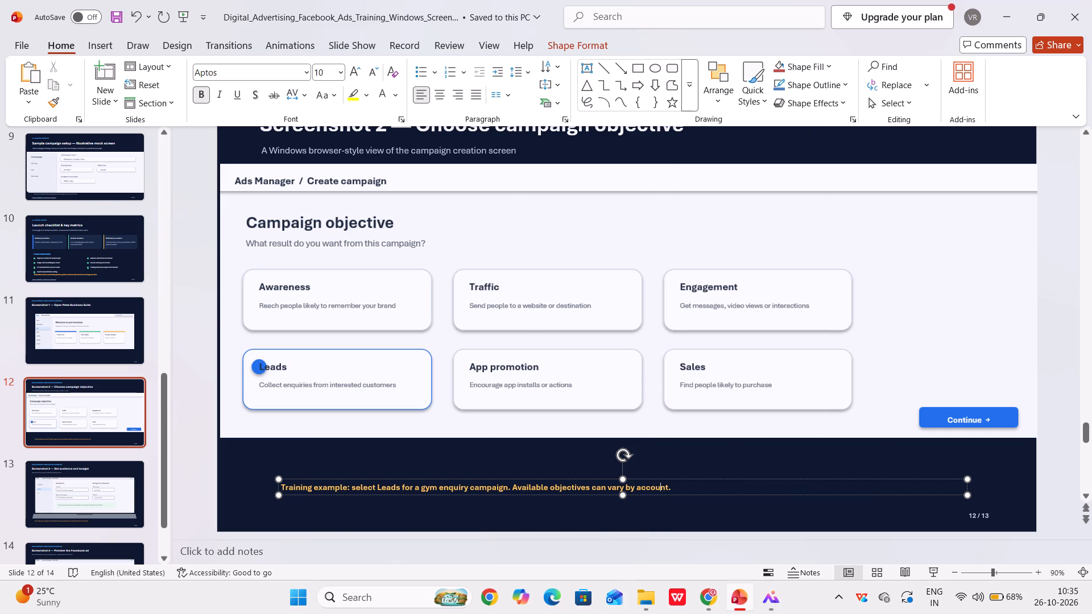
right_click(482, 486)
click(280, 488)
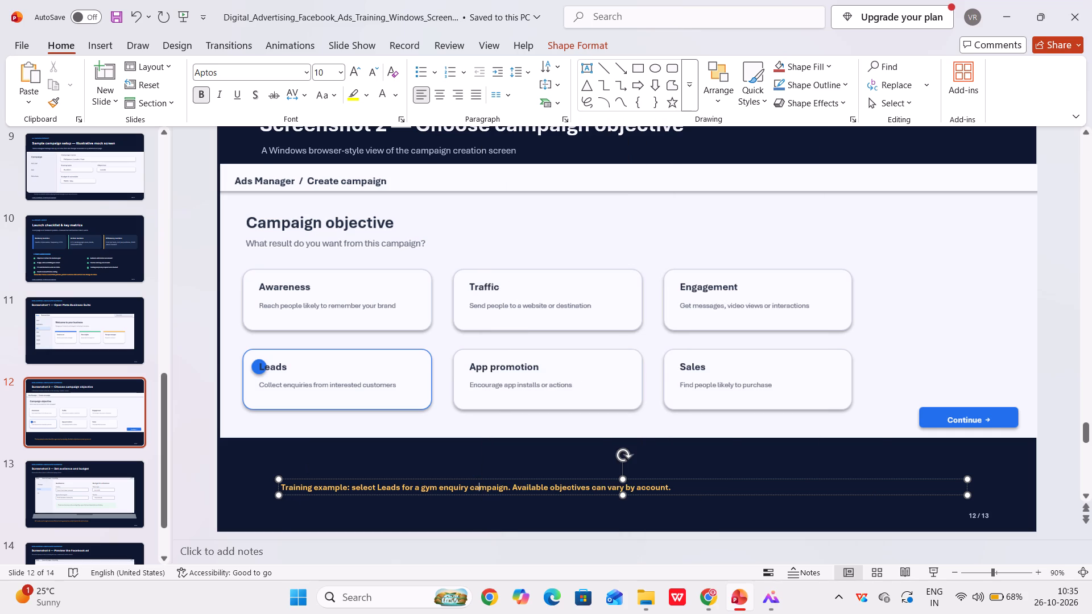
right_click(280, 488)
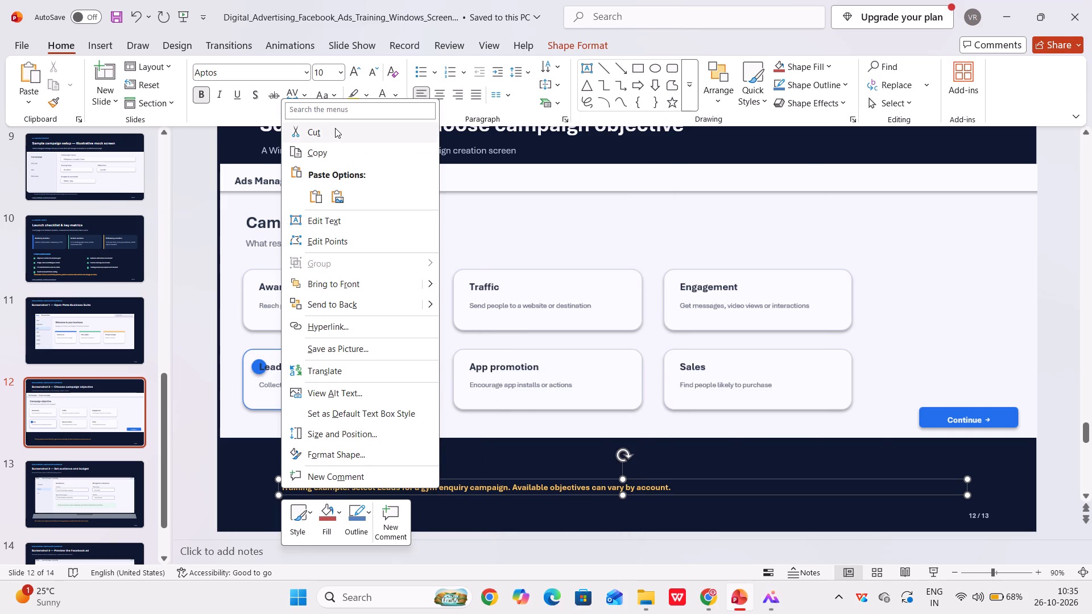
click(335, 128)
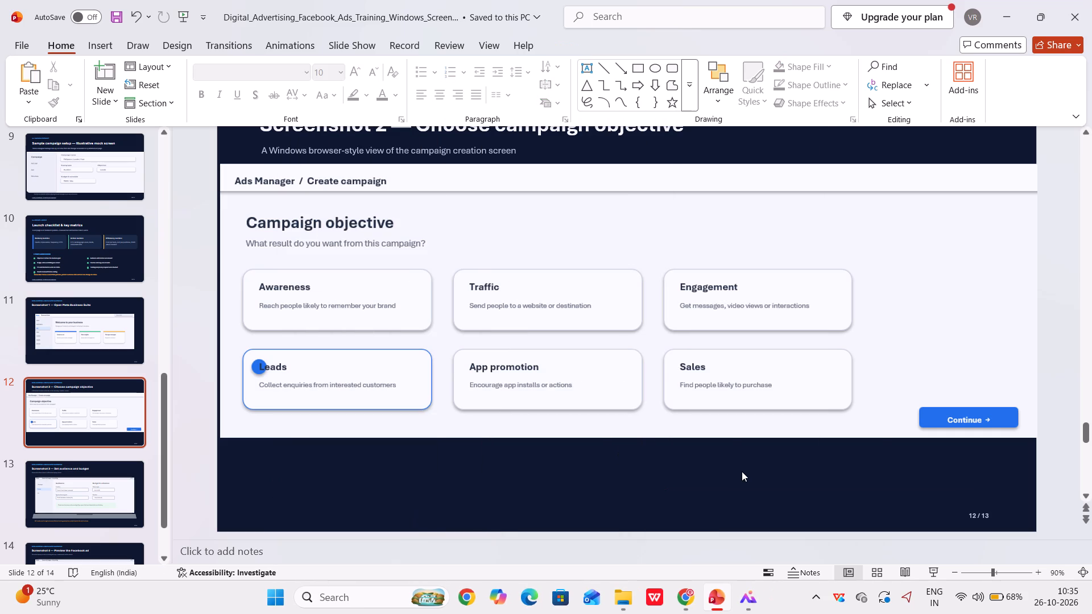
Cut the "14 / 15" page number text box from the bottom corner of slide 14.
key(Down)
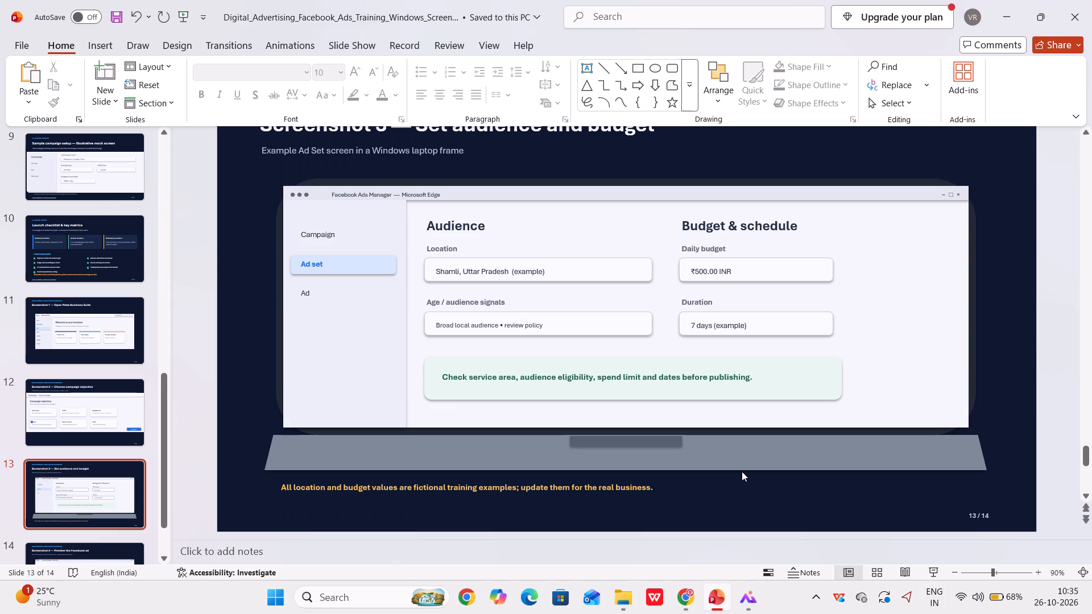
key(Down)
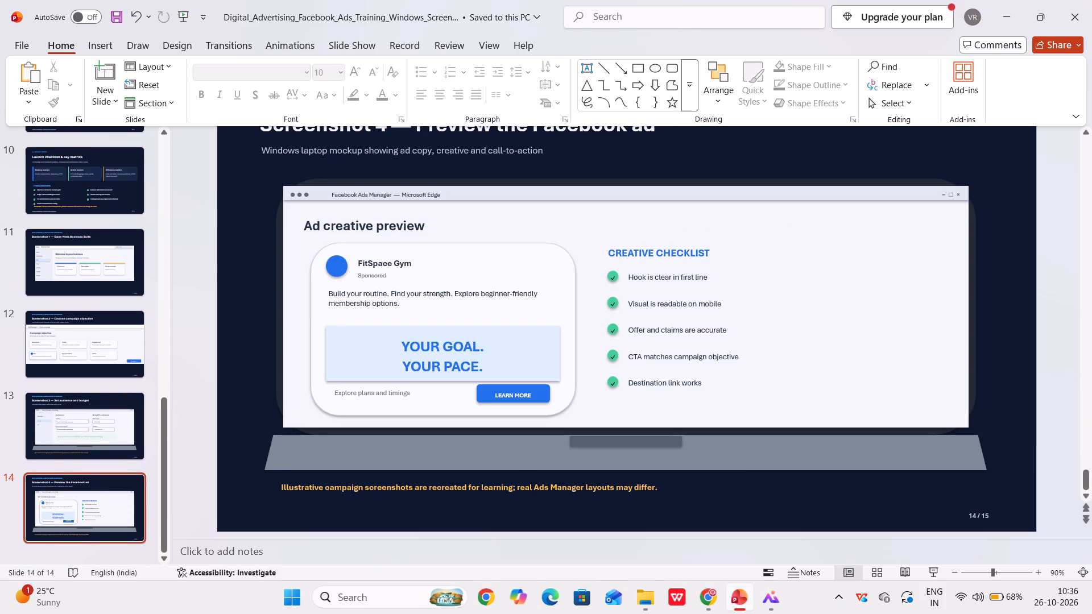
key(Down)
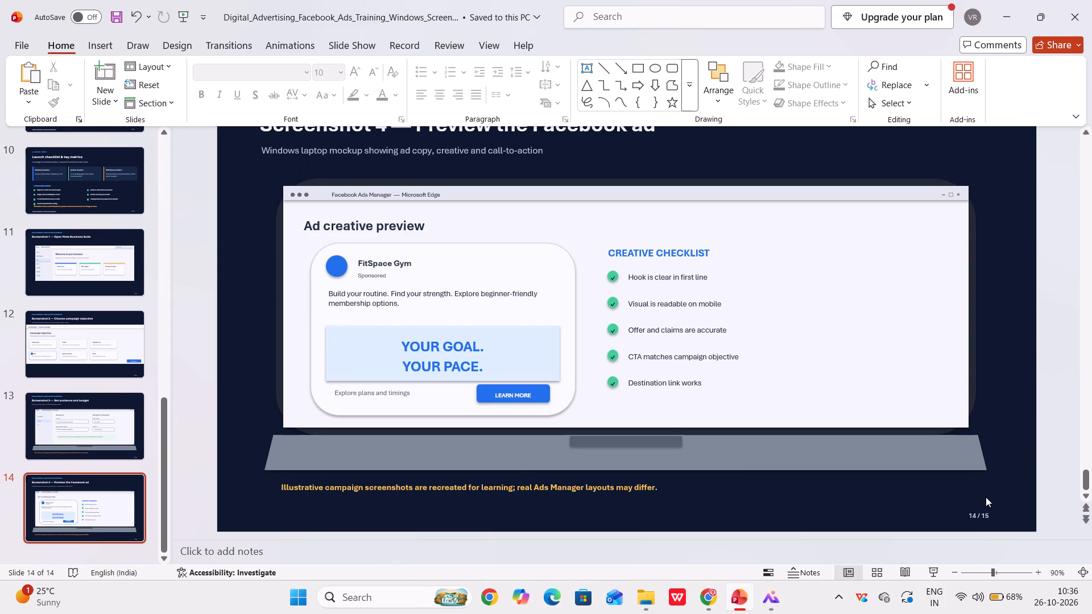
click(987, 509)
right_click(987, 509)
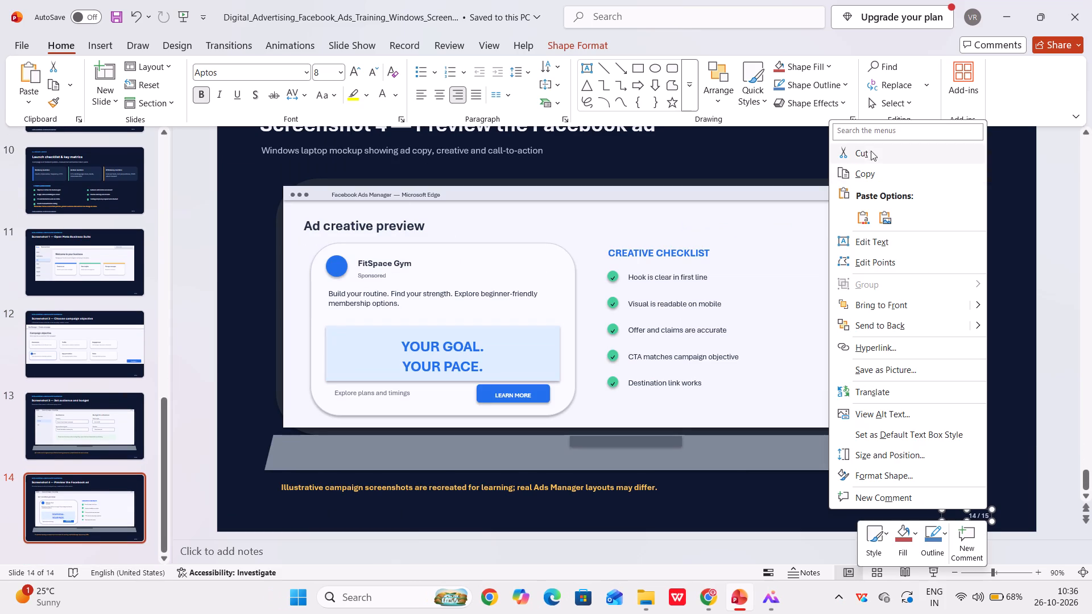
click(866, 156)
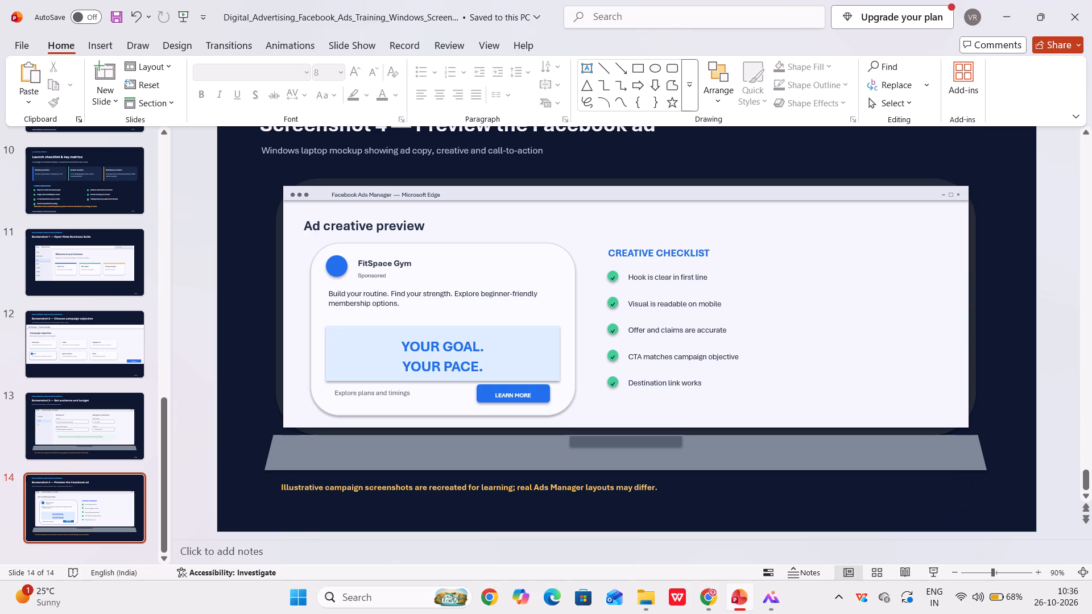
Cut the grey laptop base and its small notch bar below the mock browser window on slide 13.
scroll(866, 156, up, 7)
scroll(866, 156, down, 1)
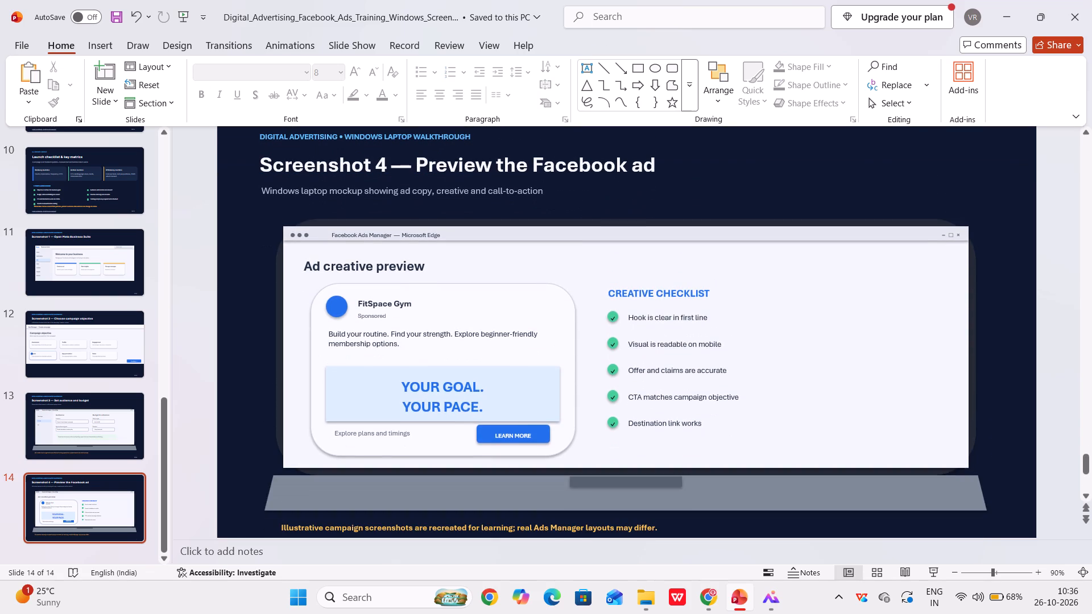
scroll(866, 156, down, 1)
click(108, 439)
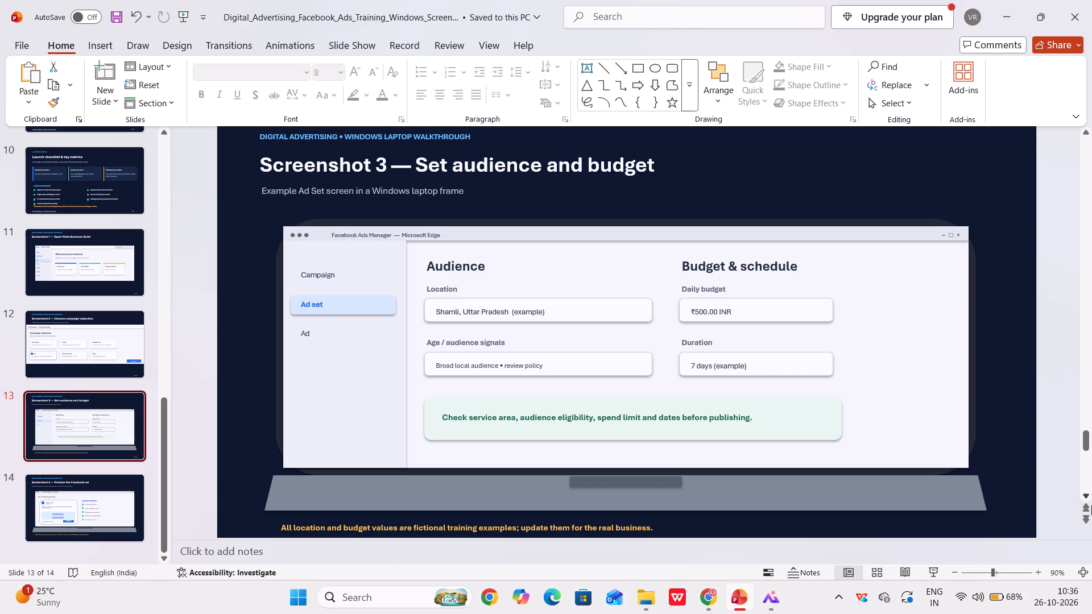
click(819, 499)
right_click(819, 499)
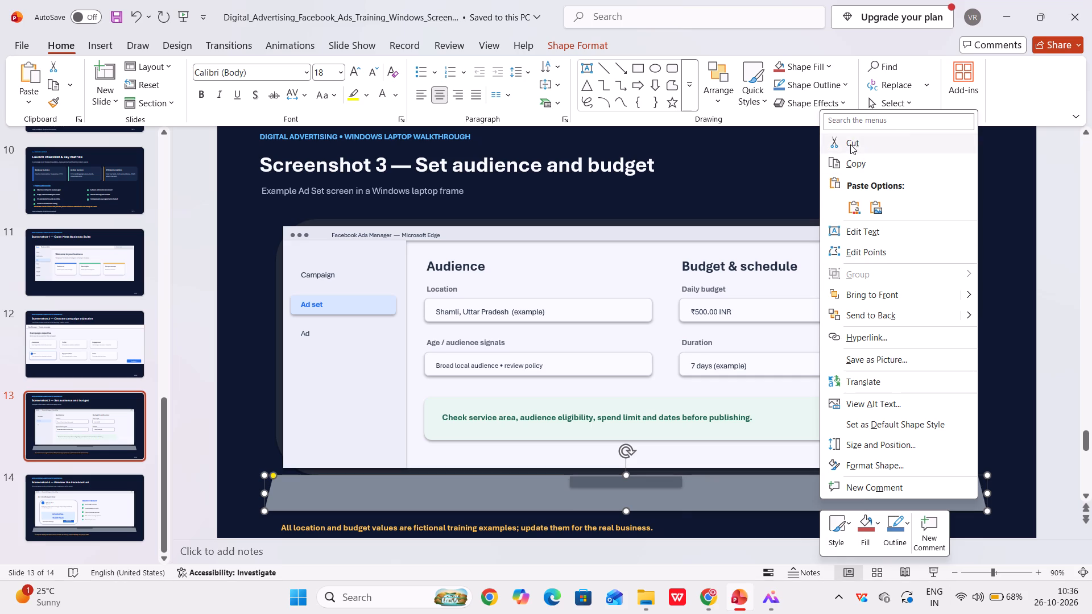
click(850, 144)
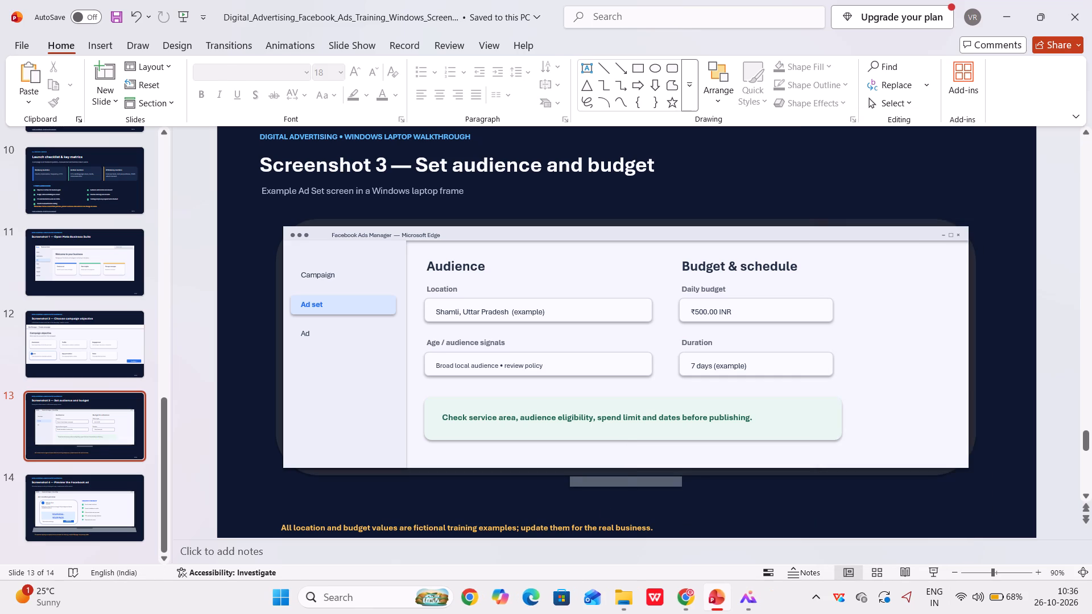
click(617, 490)
right_click(617, 490)
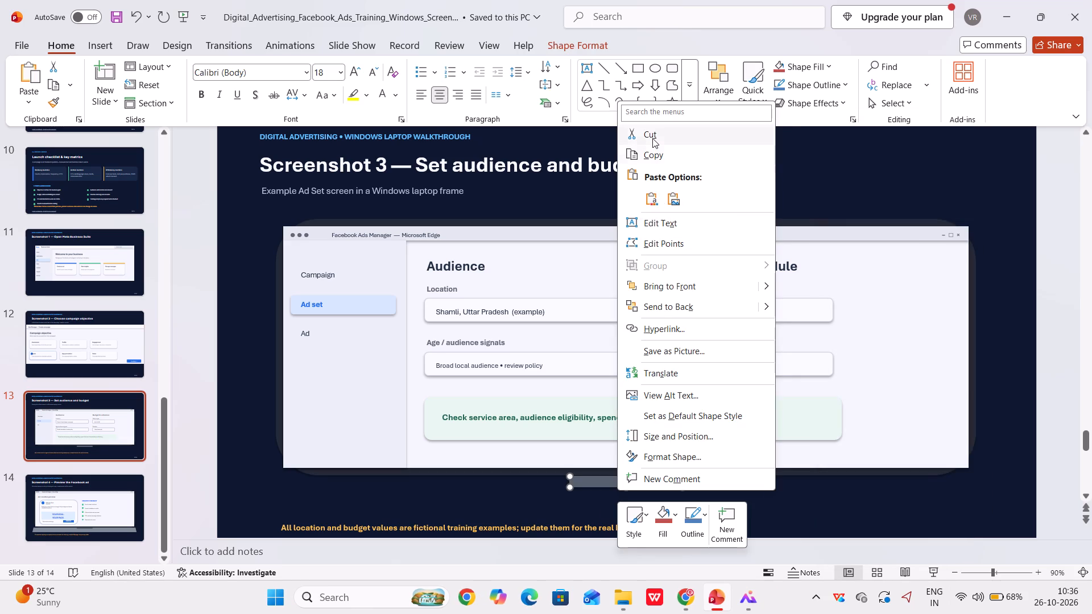
click(652, 138)
Cut the orange caption about fictional location and budget values at the bottom of slide 13.
click(510, 528)
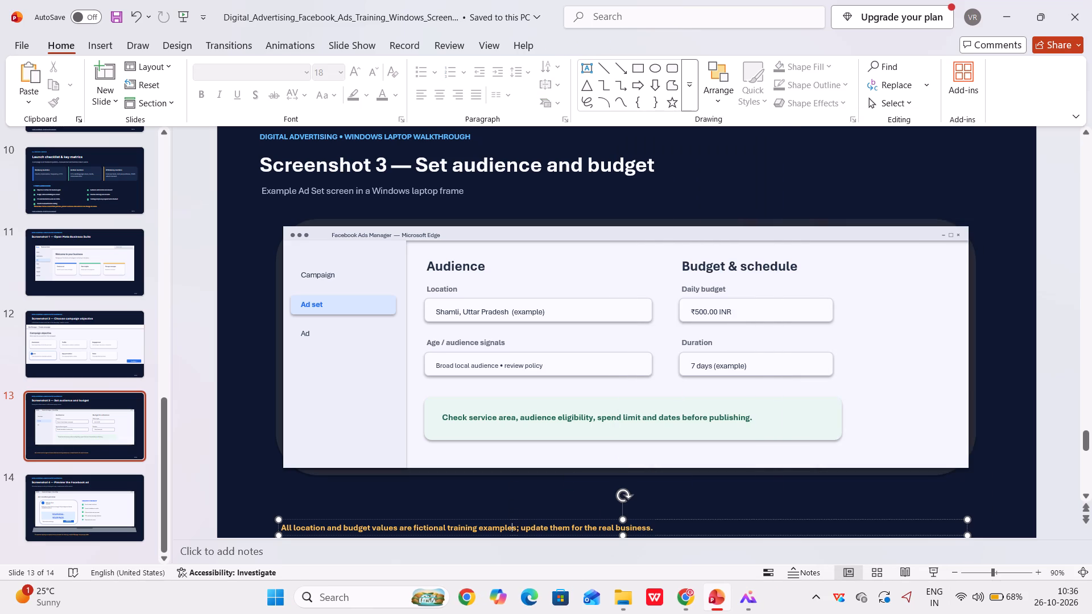
right_click(510, 528)
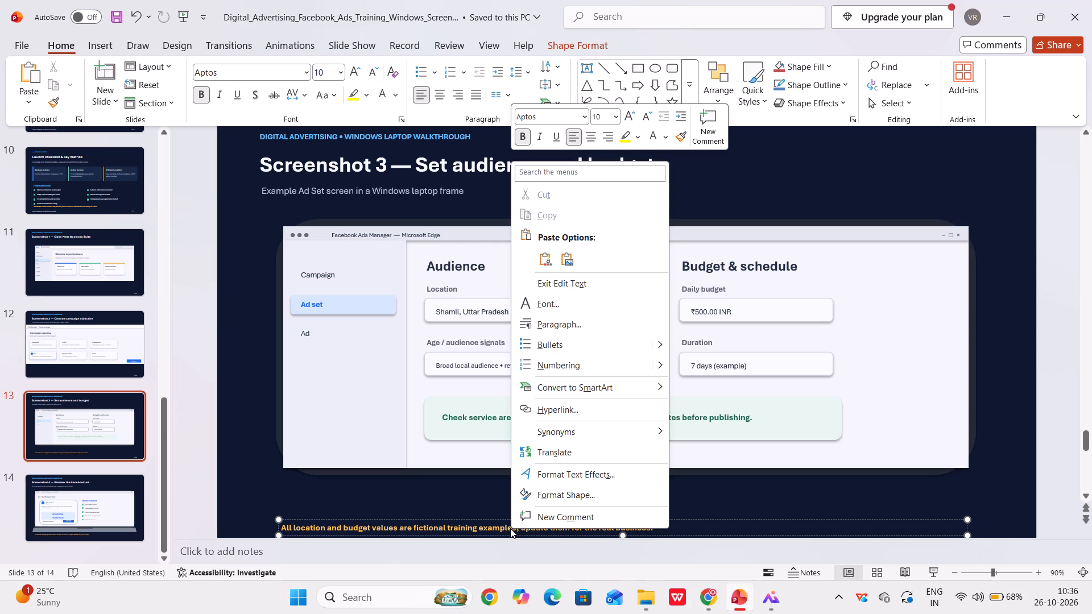
Cut the orange caption about fictional location and budget values at the bottom of slide 13.
click(273, 530)
right_click(278, 528)
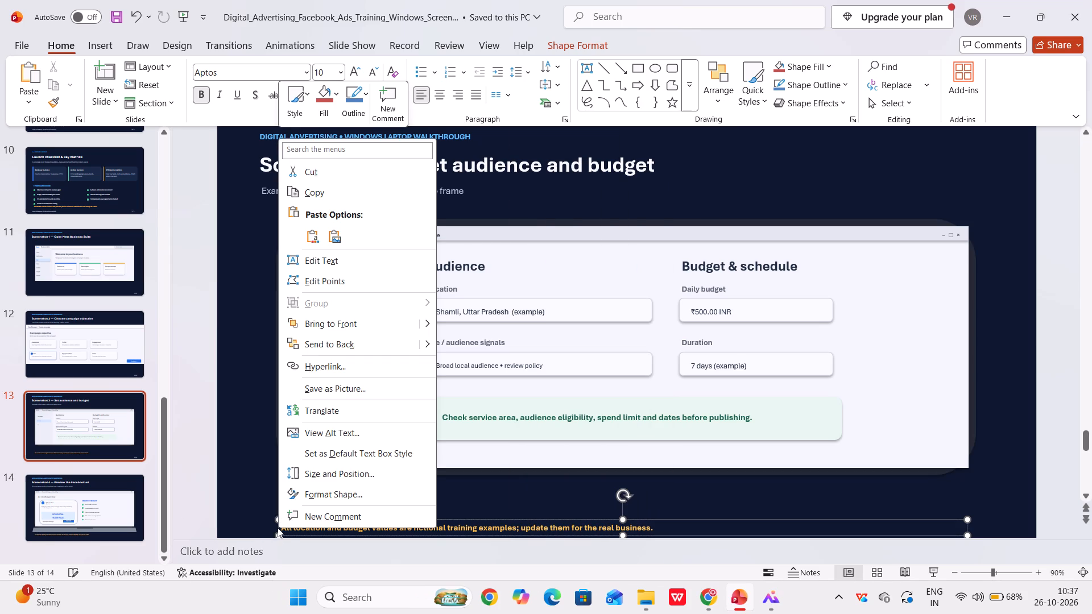
click(309, 174)
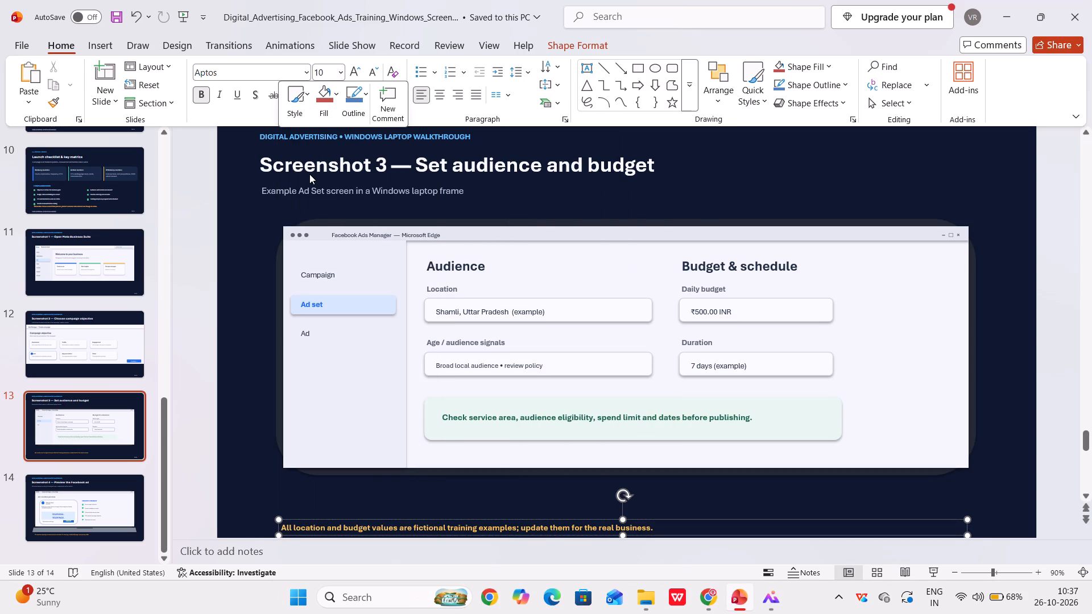
Cut the orange caption about illustrative campaign screenshots at the bottom of slide 14.
key(Down)
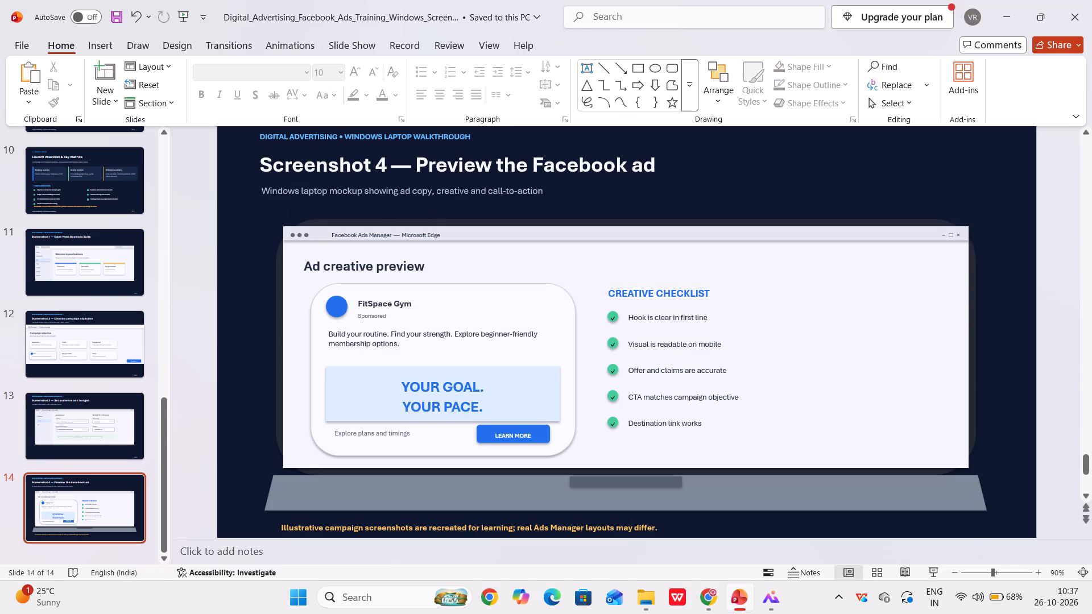
click(388, 502)
click(388, 530)
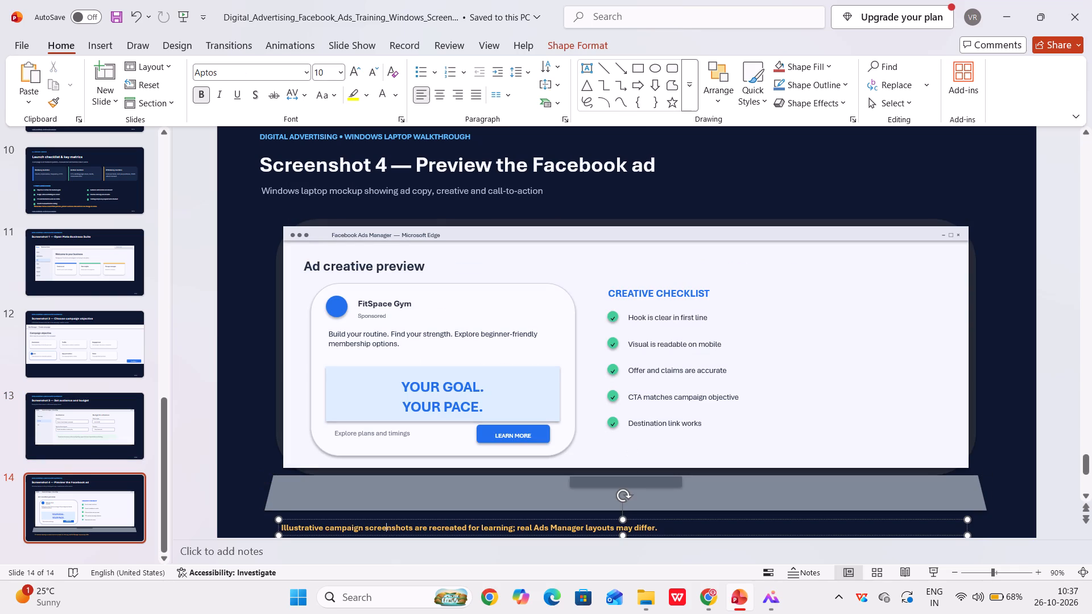
right_click(395, 525)
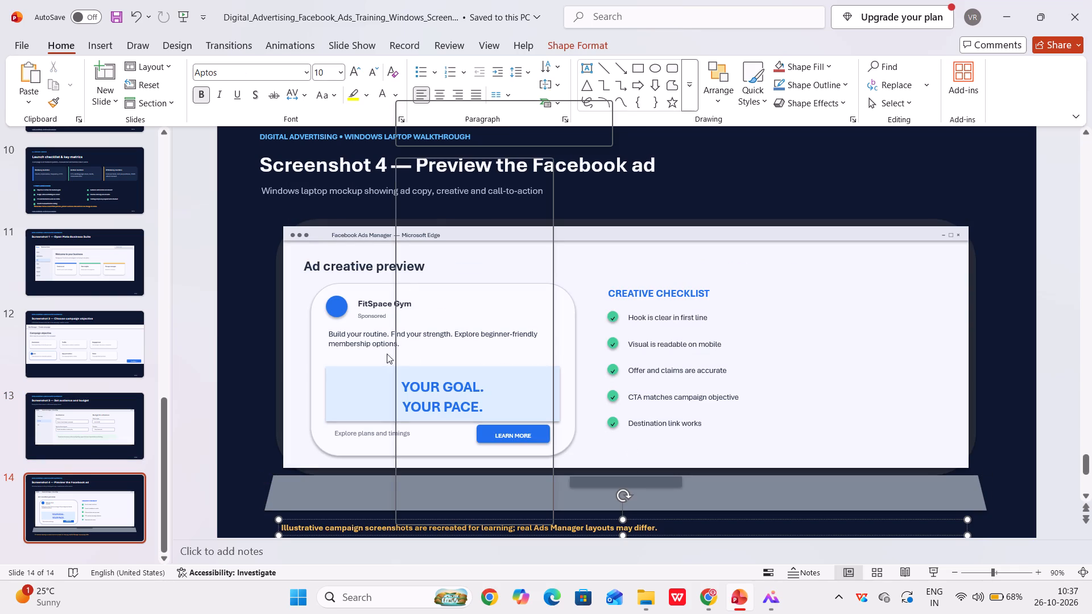
click(280, 524)
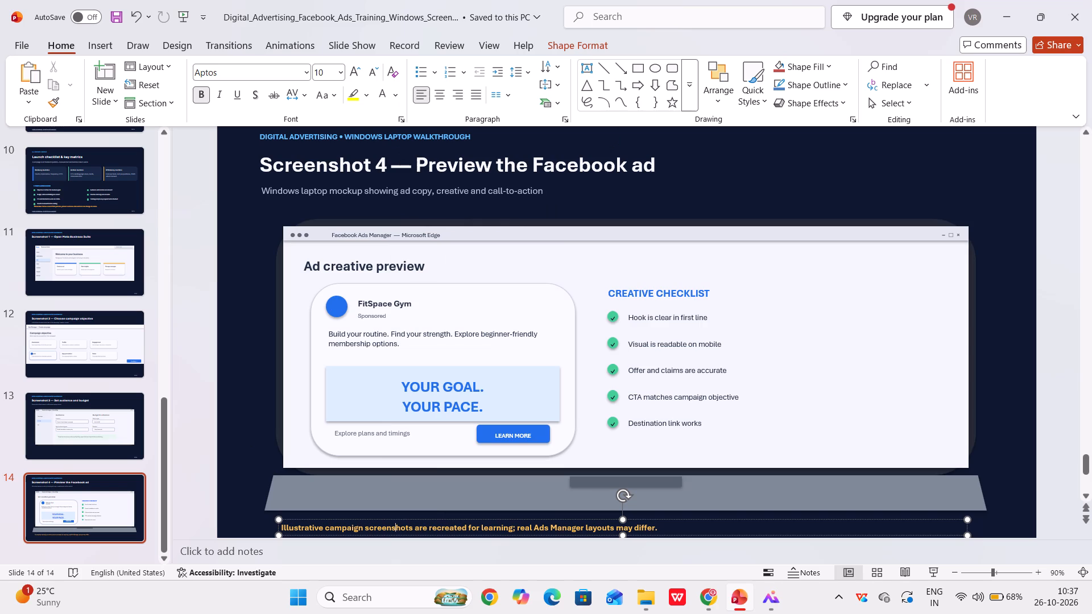
right_click(279, 525)
click(291, 170)
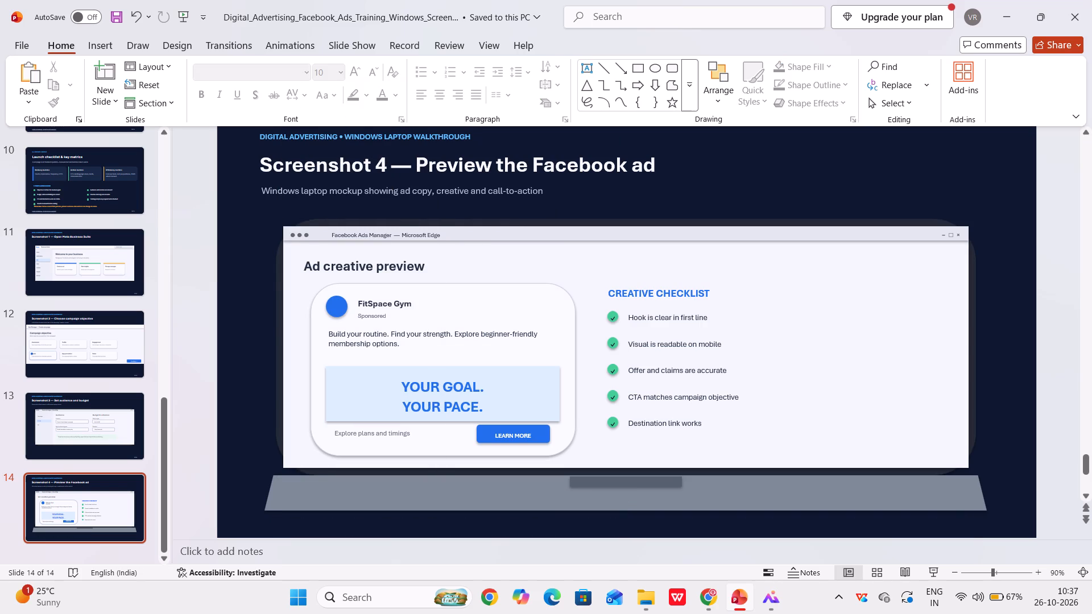
Capture a rectangular screen snip of the ad creative preview and creative checklist area inside slide 14's mock browser window.
key(shift+super+s)
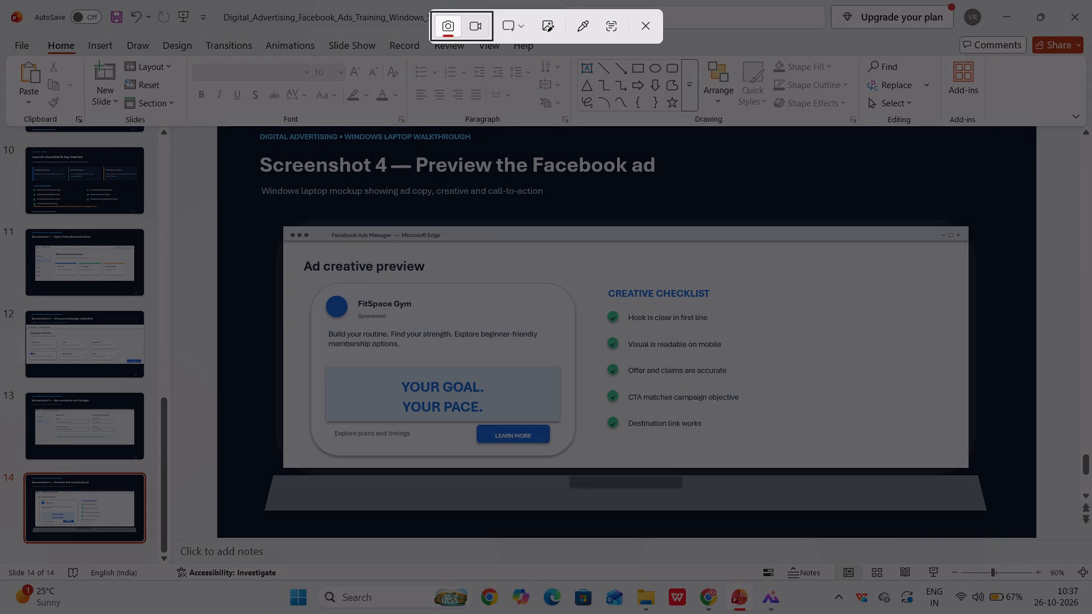
drag(288, 239, 295, 248)
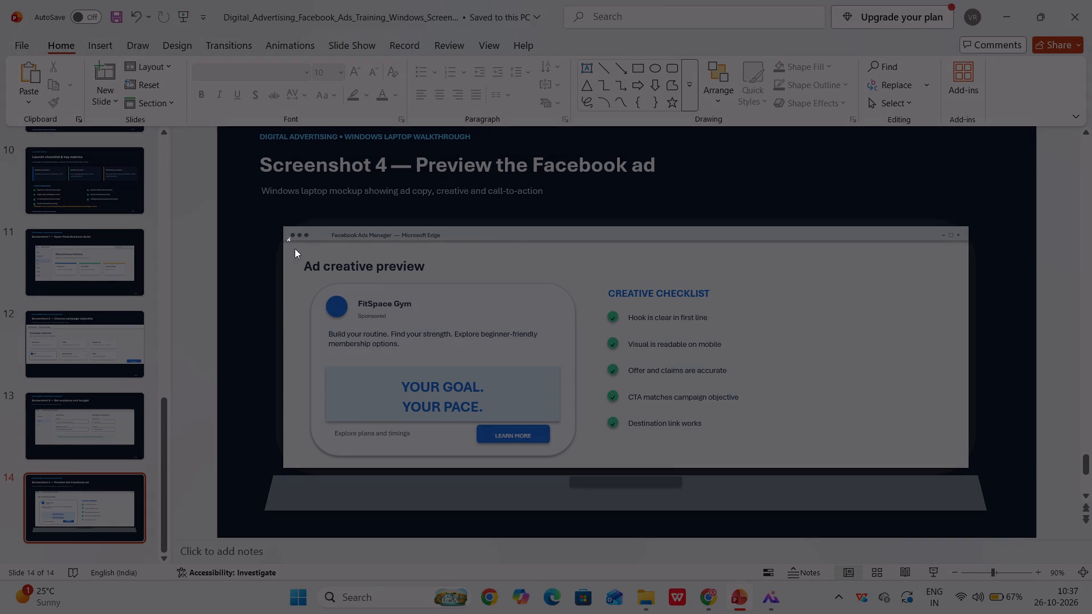
drag(295, 248, 835, 462)
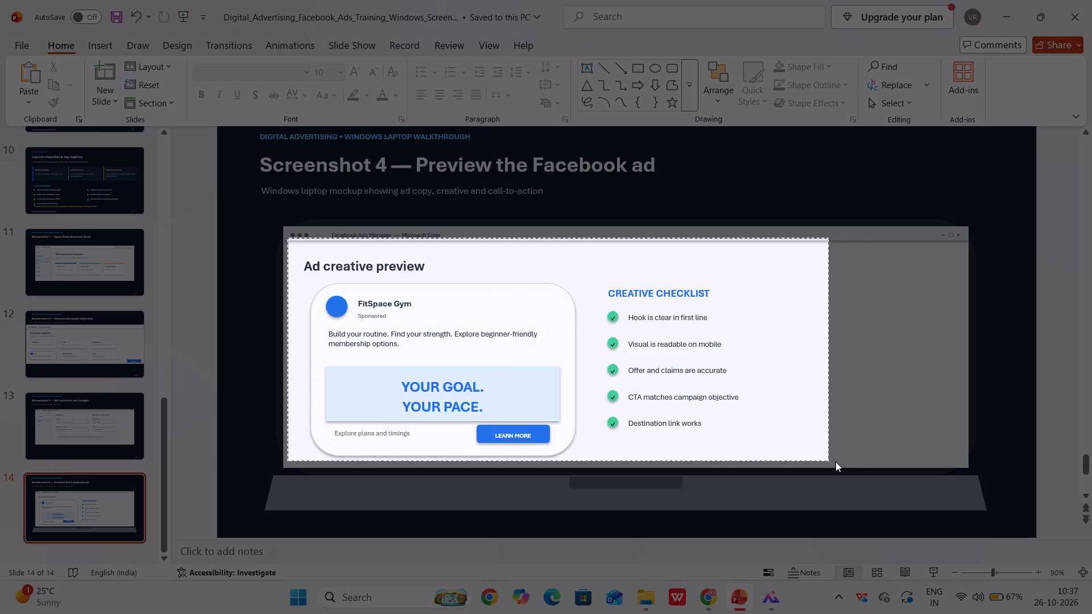
drag(835, 462, 1034, 476)
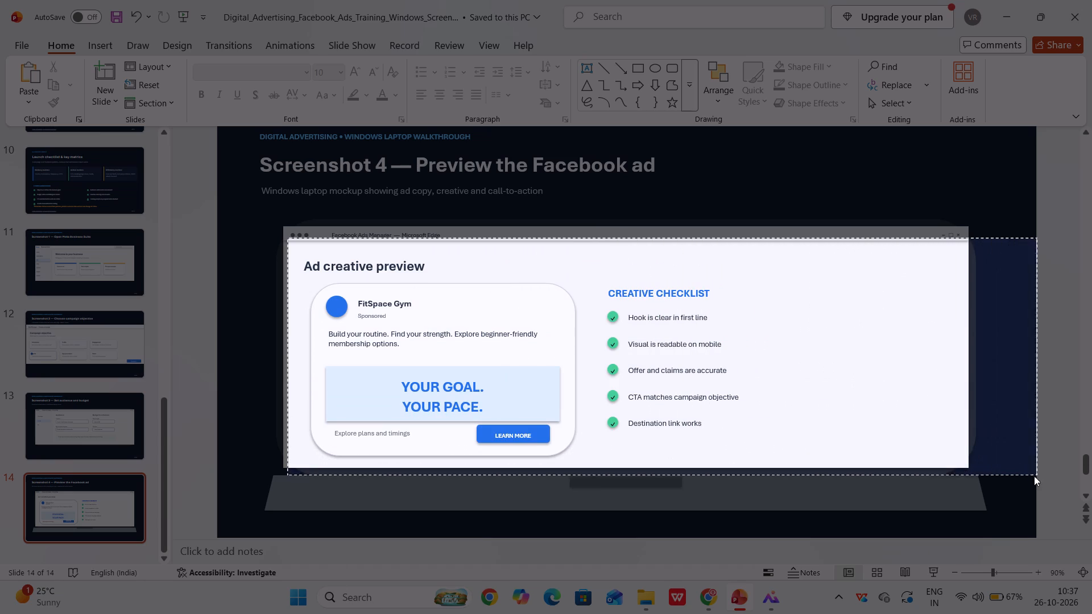
drag(1034, 476, 994, 471)
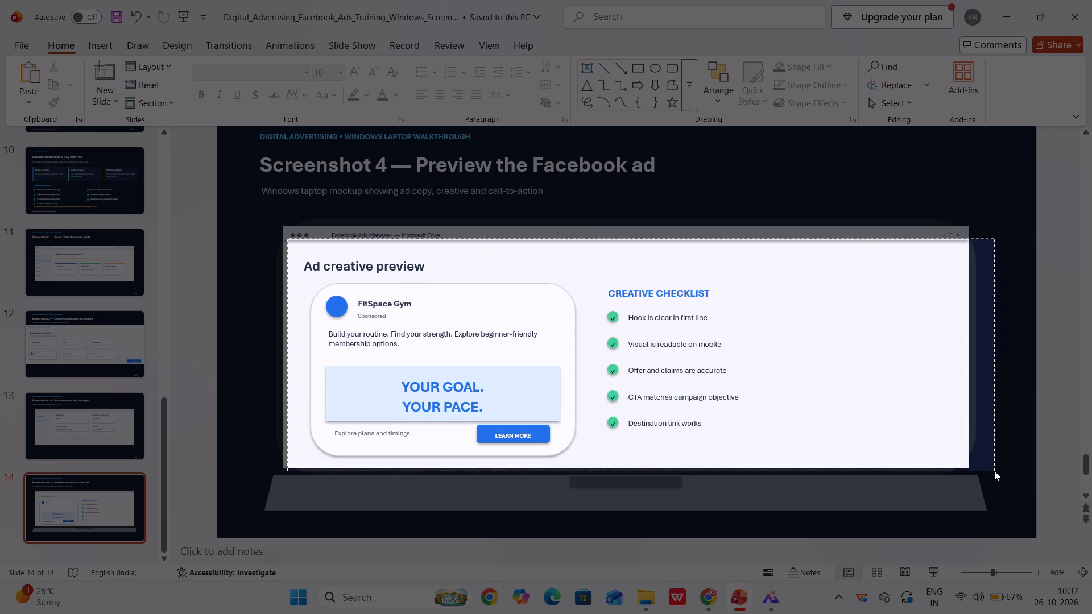
drag(994, 471, 991, 470)
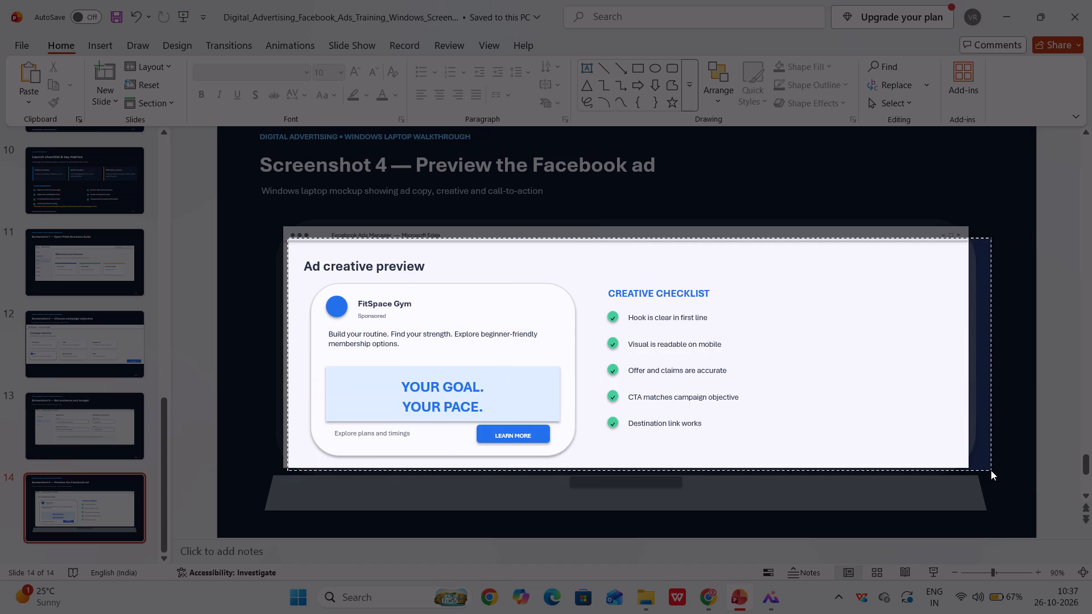
drag(991, 470, 965, 470)
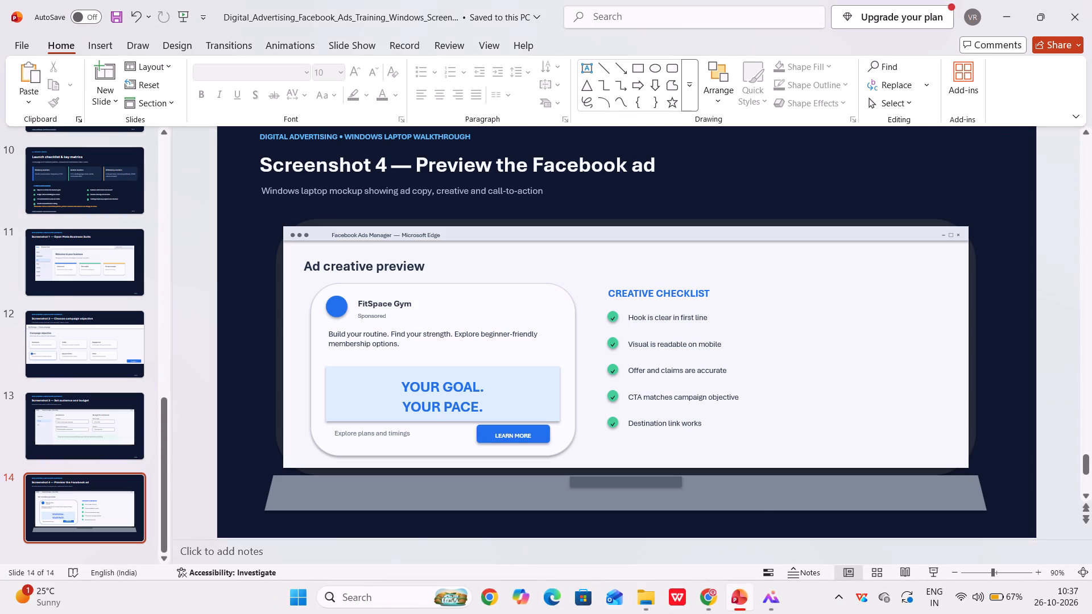
Paste the snip onto slide 14, enlarge it to the full 33.87 cm slide width, and stretch its upper edge to cover the laptop mockup.
key(ctrl+v)
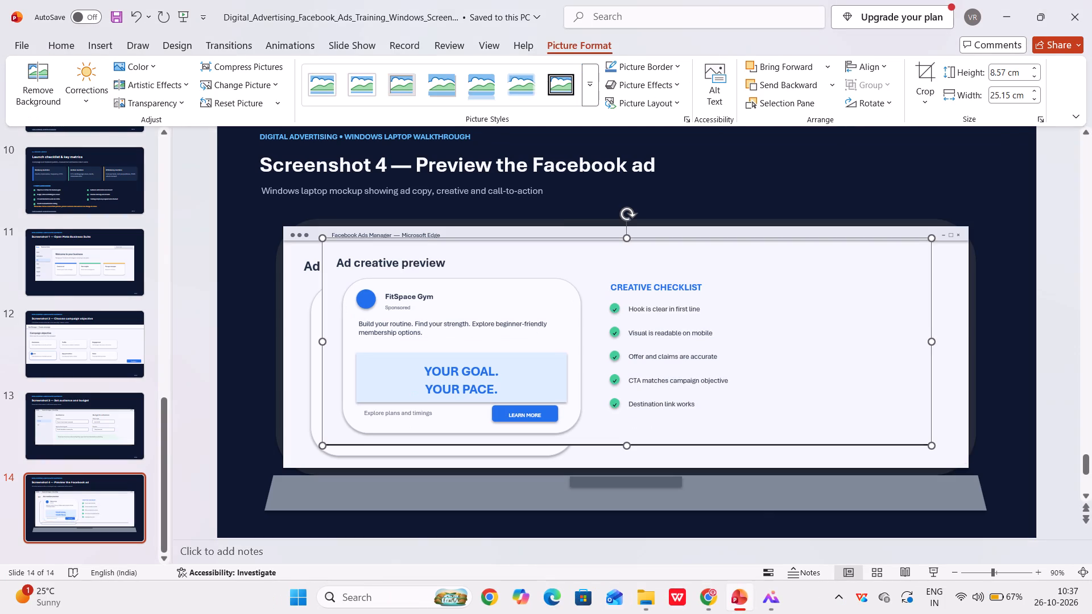
drag(321, 447, 267, 466)
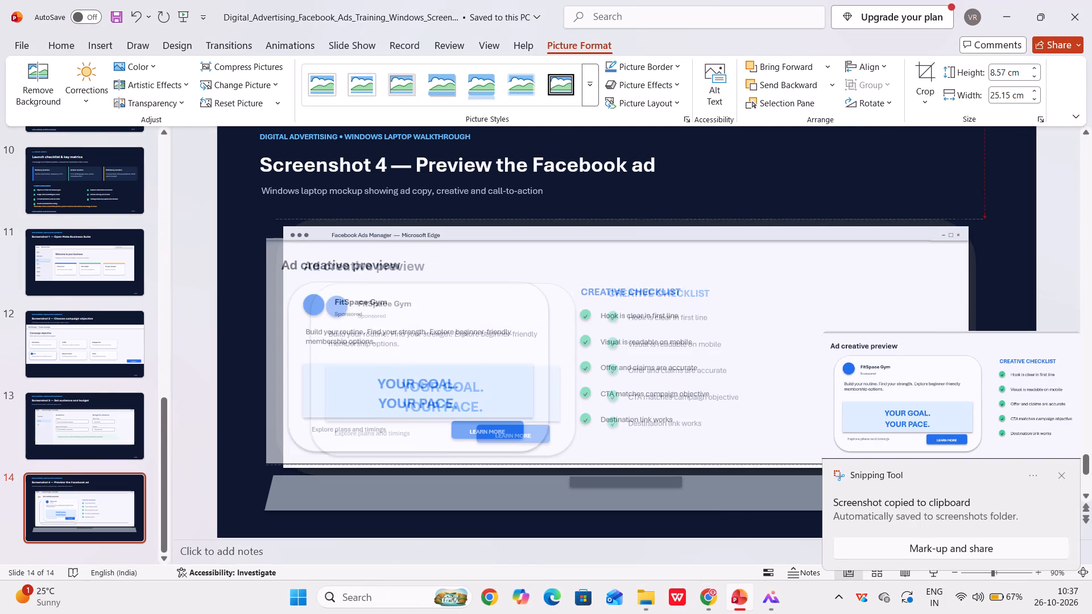
drag(267, 466, 220, 465)
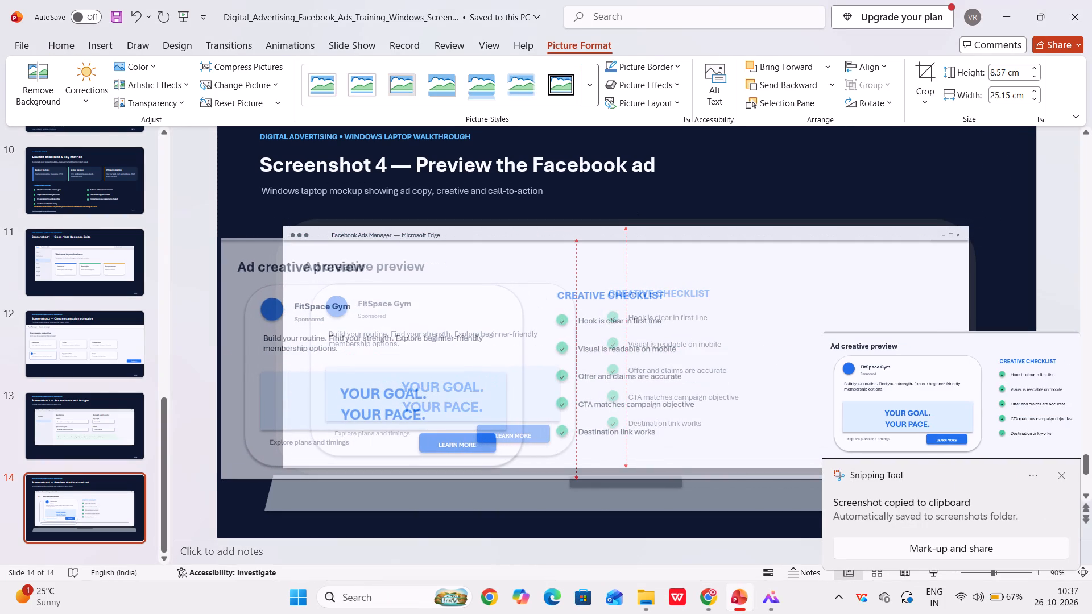
drag(220, 465, 218, 463)
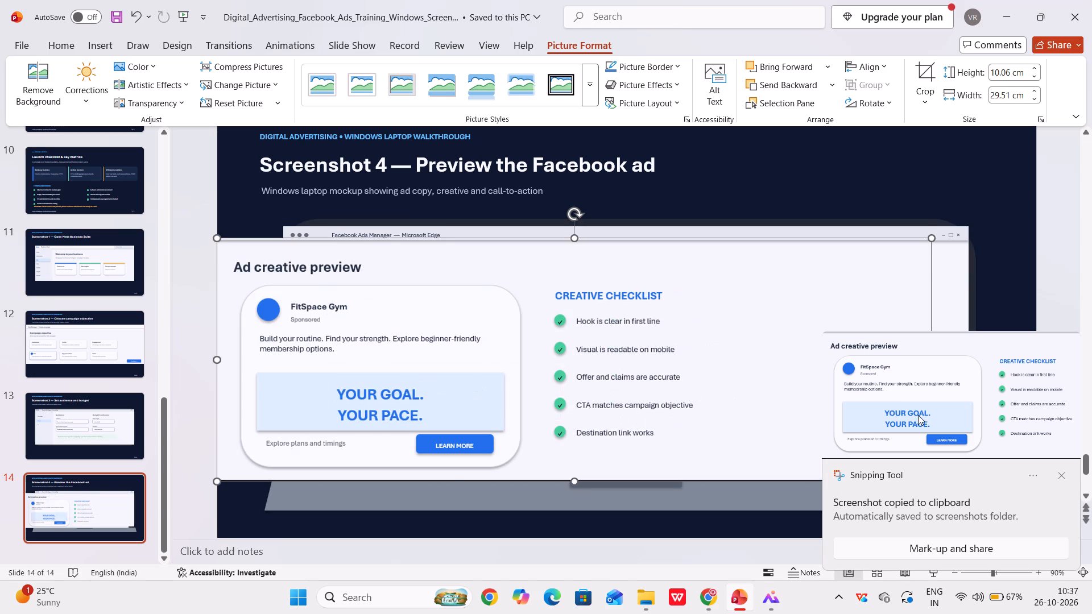
click(1059, 475)
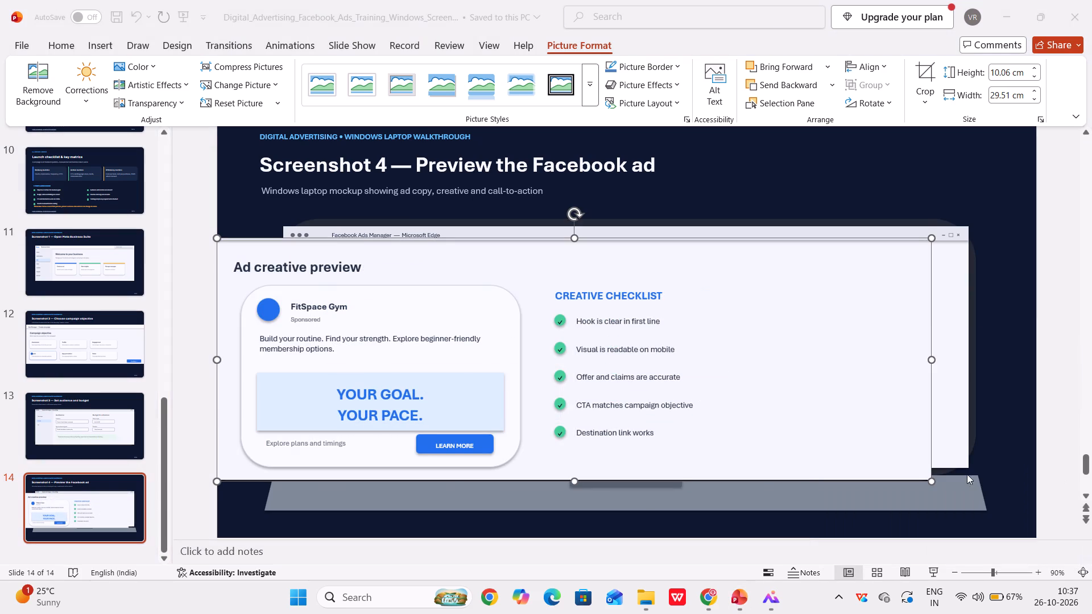
drag(932, 480, 996, 483)
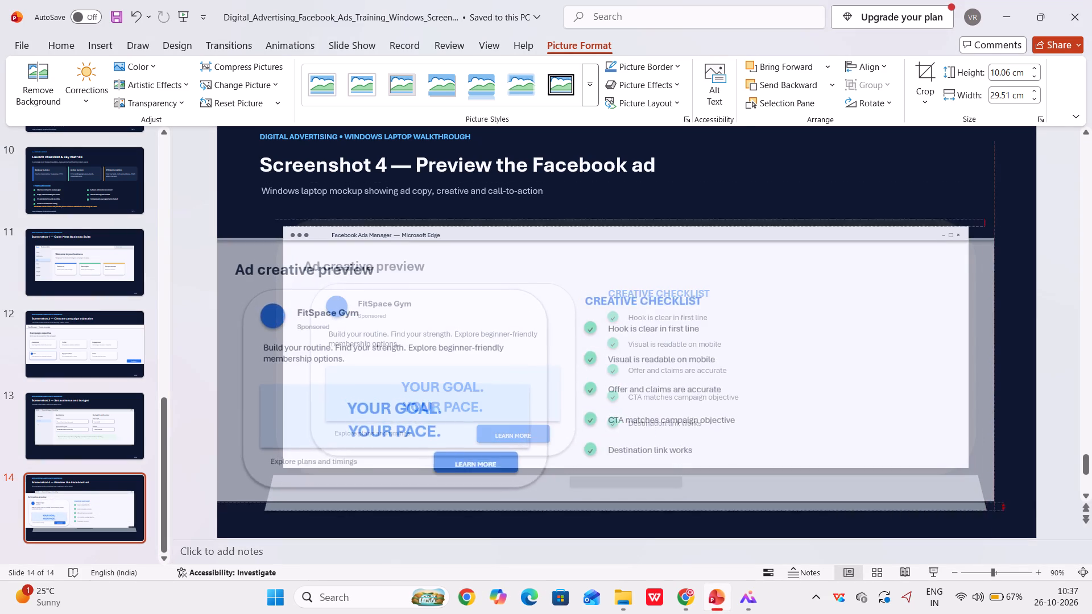
drag(996, 483, 1035, 495)
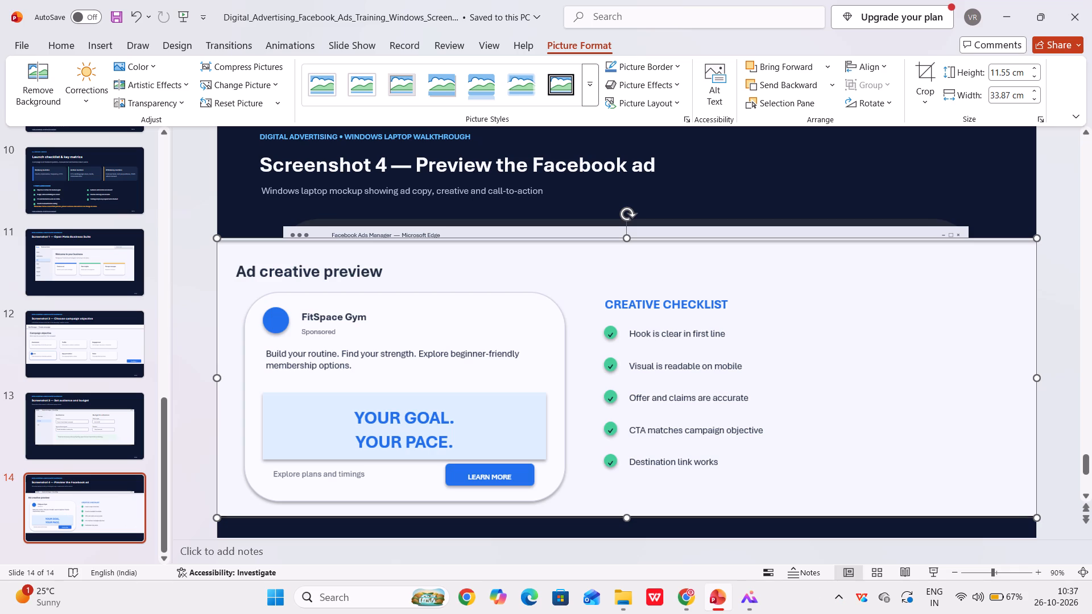
drag(627, 239, 627, 221)
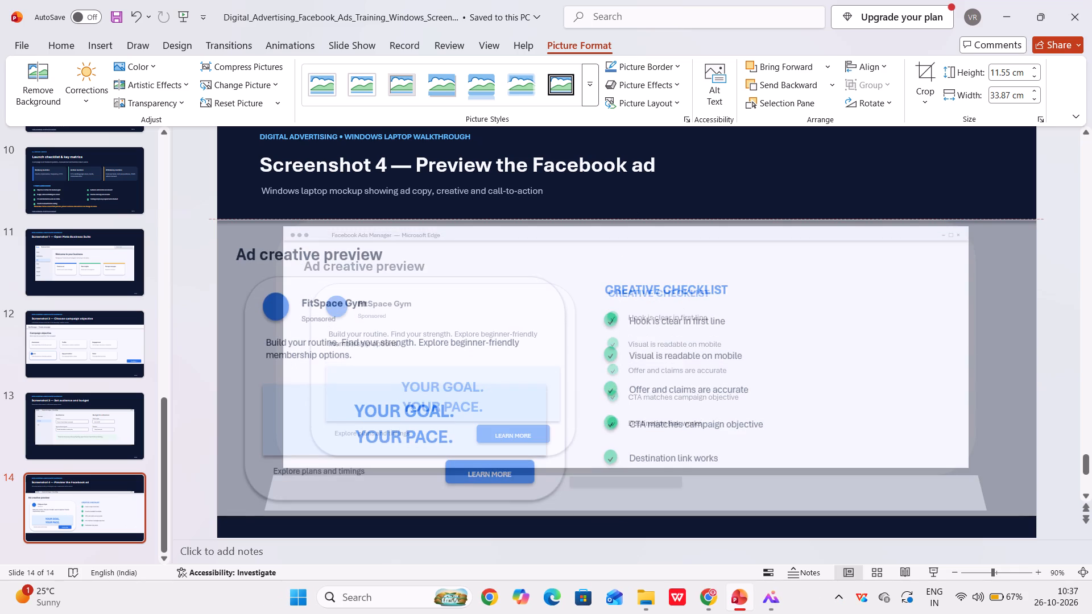
drag(627, 221, 626, 218)
click(730, 162)
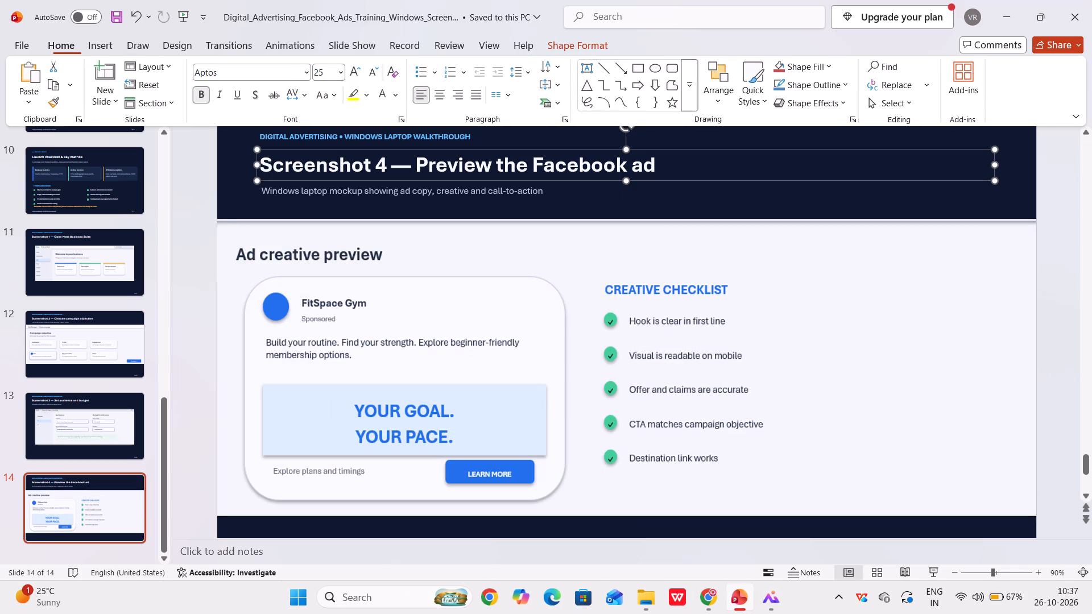
click(202, 221)
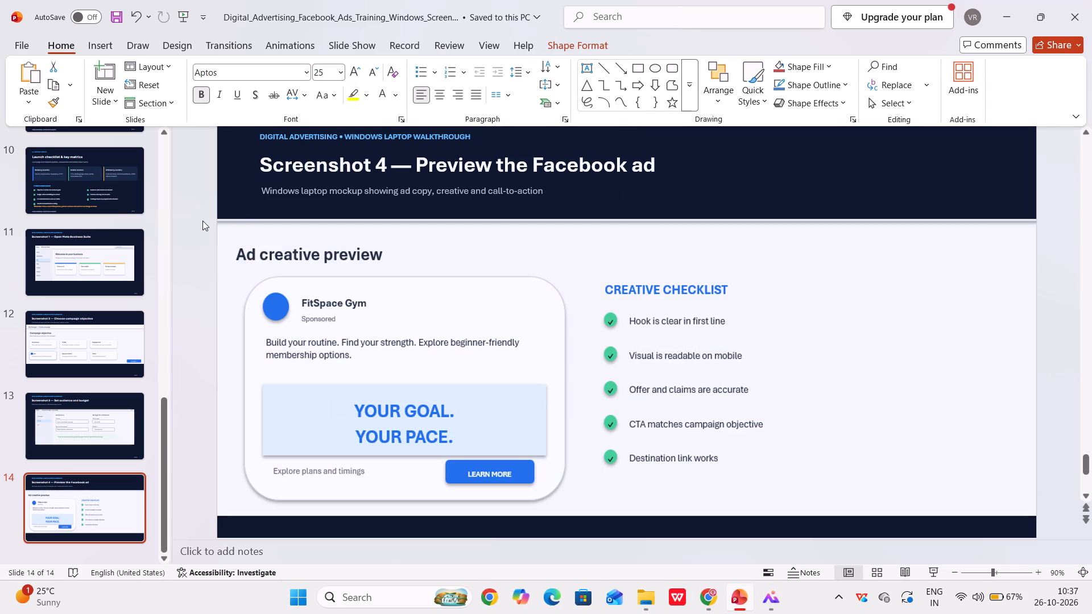
Capture a rectangular screen snip of the audience and budget area inside slide 13's mock browser window.
key(Down)
key(Up)
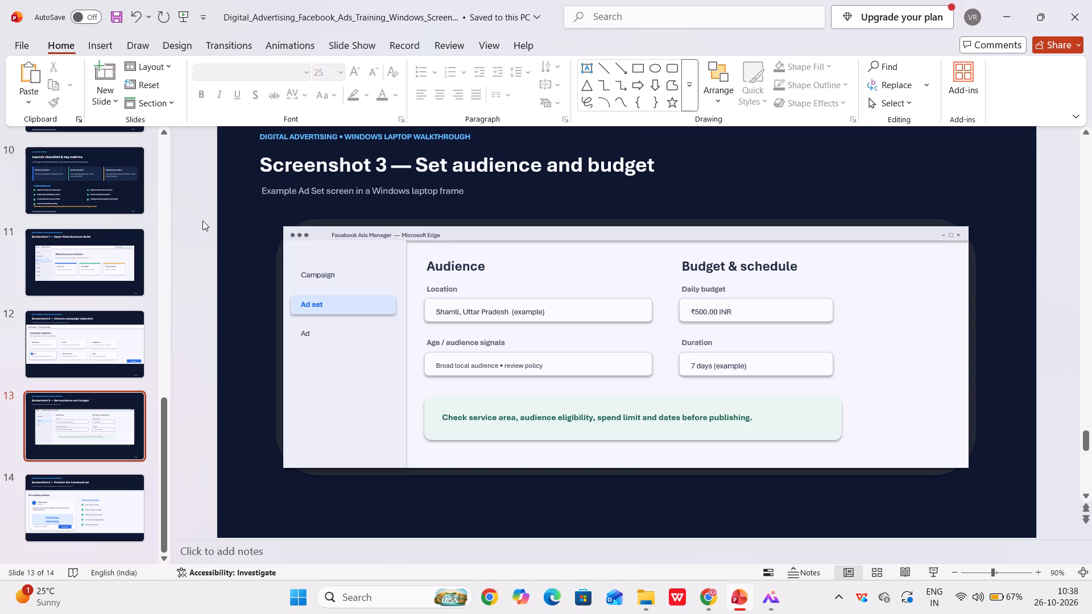
key(shift+super+s)
drag(285, 237, 297, 254)
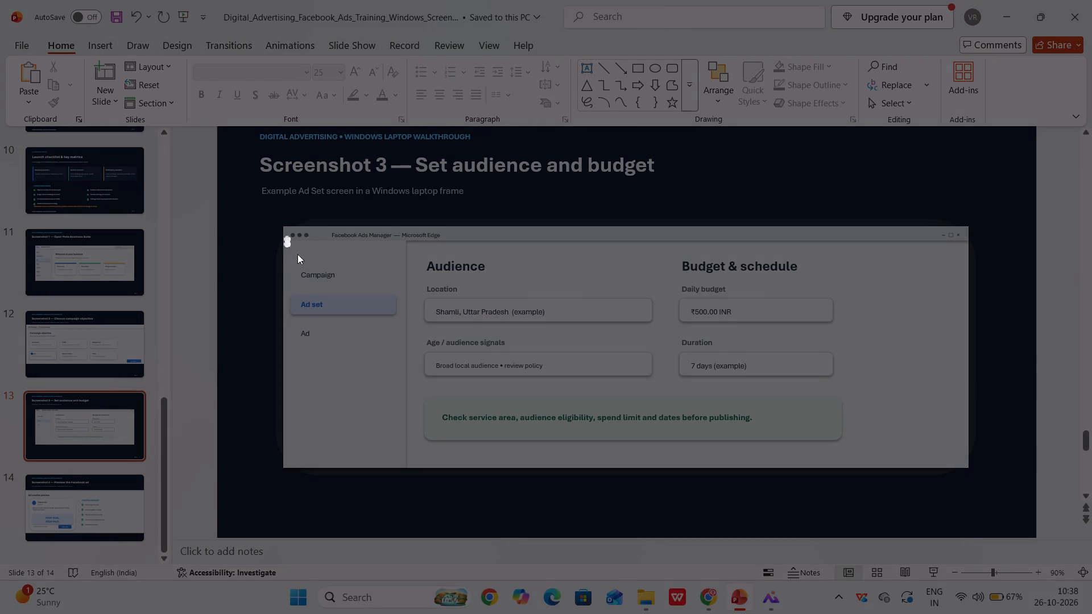
Snip the Ad Set screen area of the mock browser window on slide 13, from below its title bar to its bottom edge.
drag(297, 254, 371, 322)
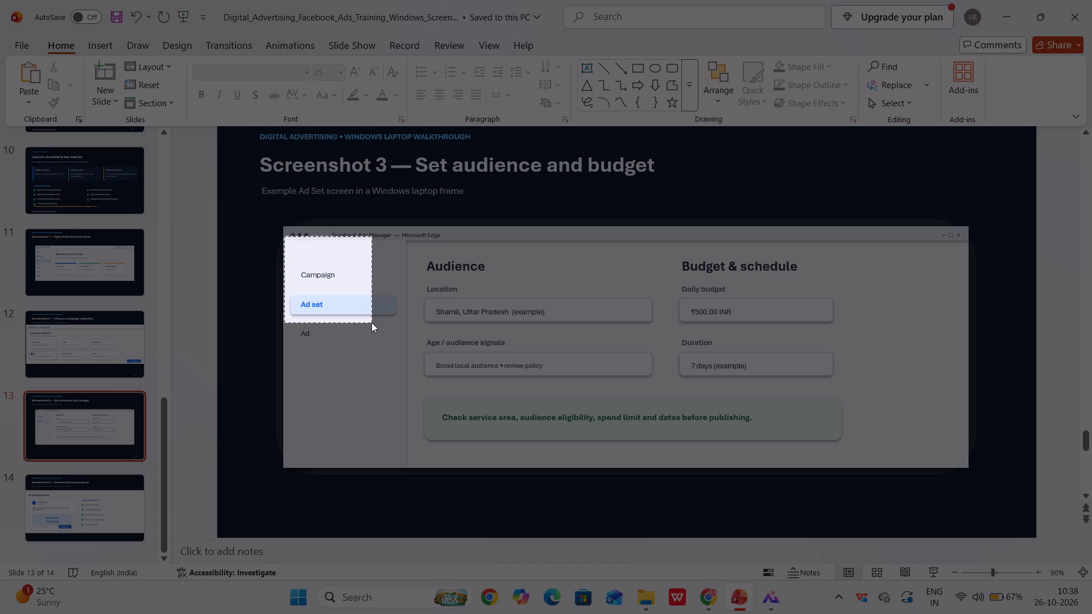
drag(371, 322, 673, 398)
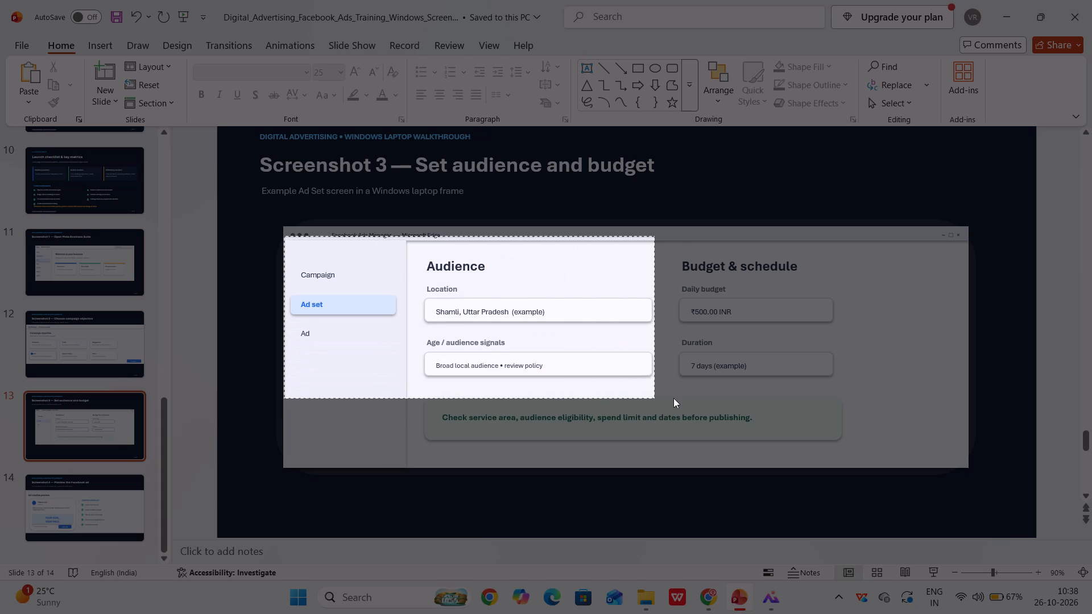
drag(673, 398, 904, 428)
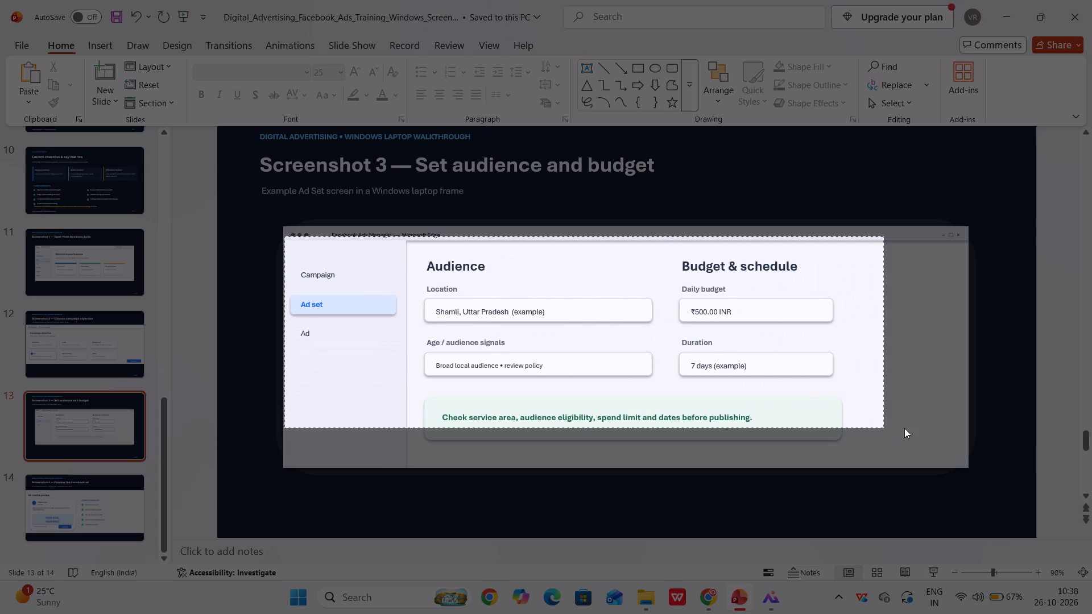
drag(904, 428, 955, 472)
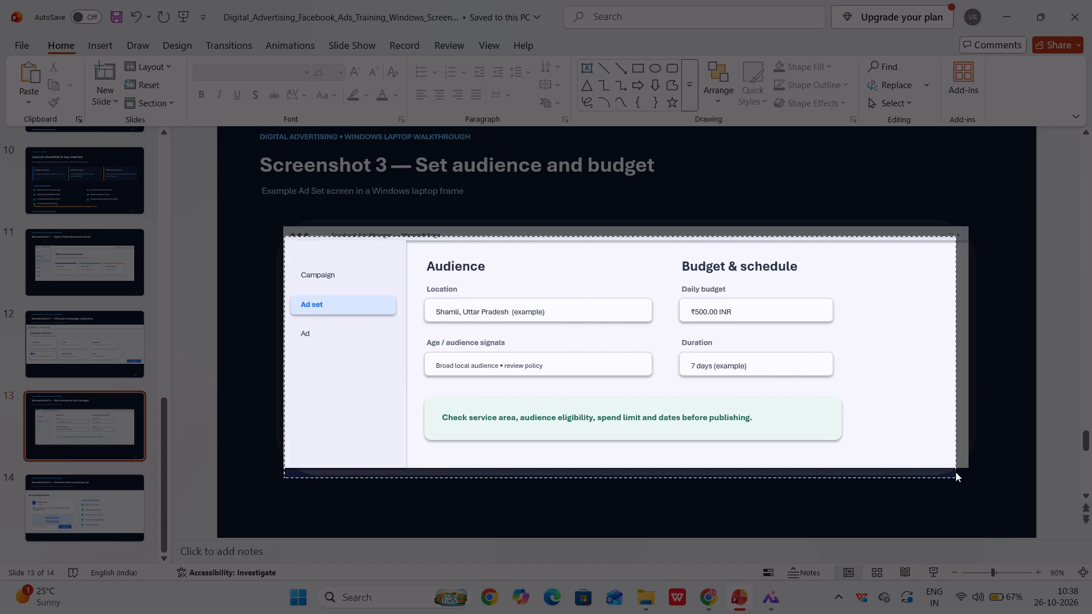
drag(955, 472, 966, 466)
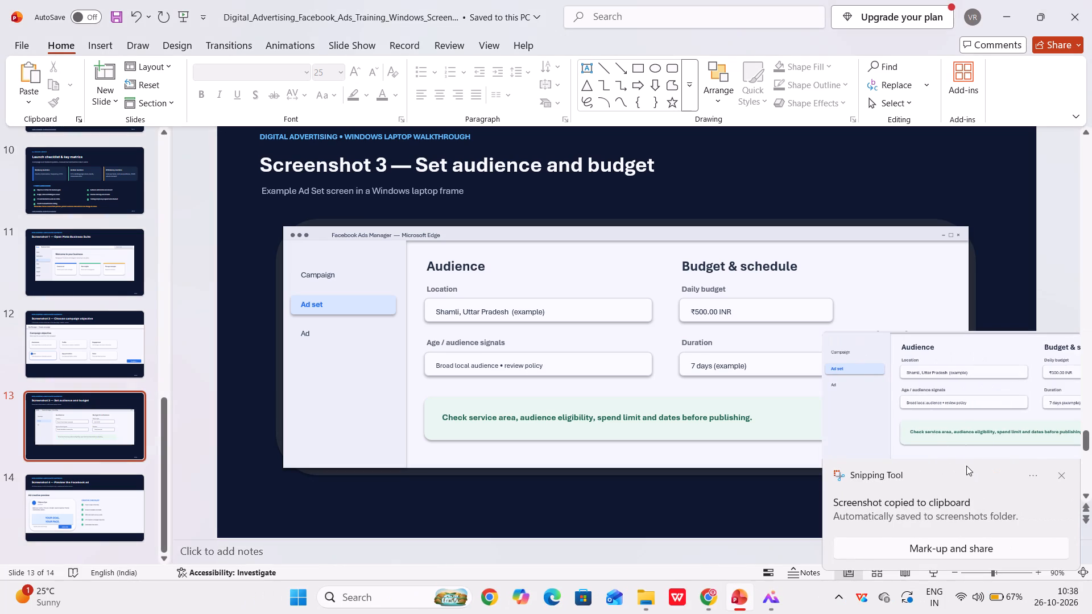
click(1063, 479)
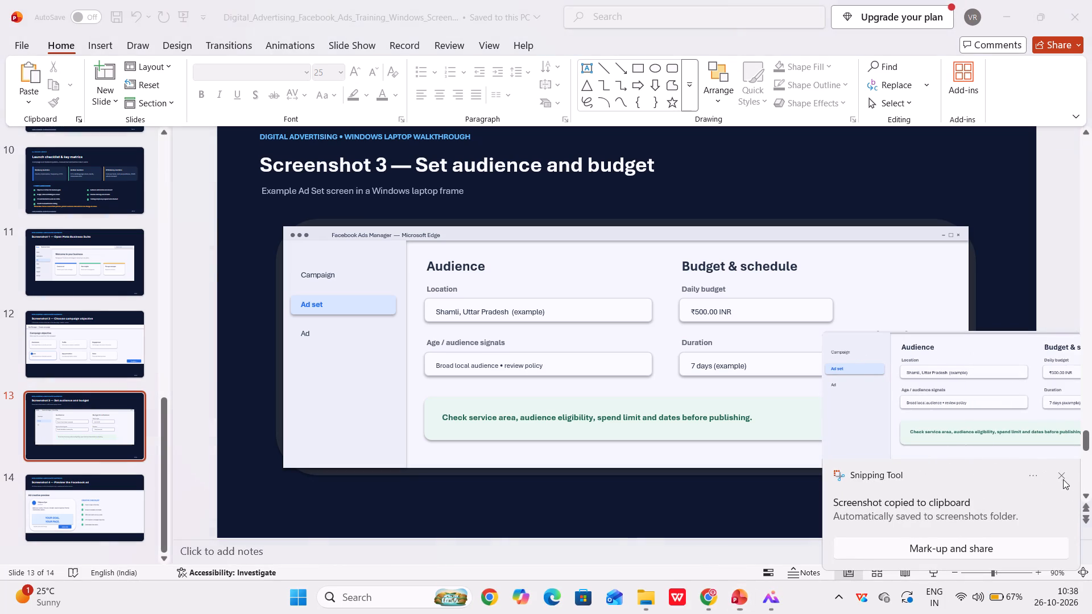
key(shift+super+s)
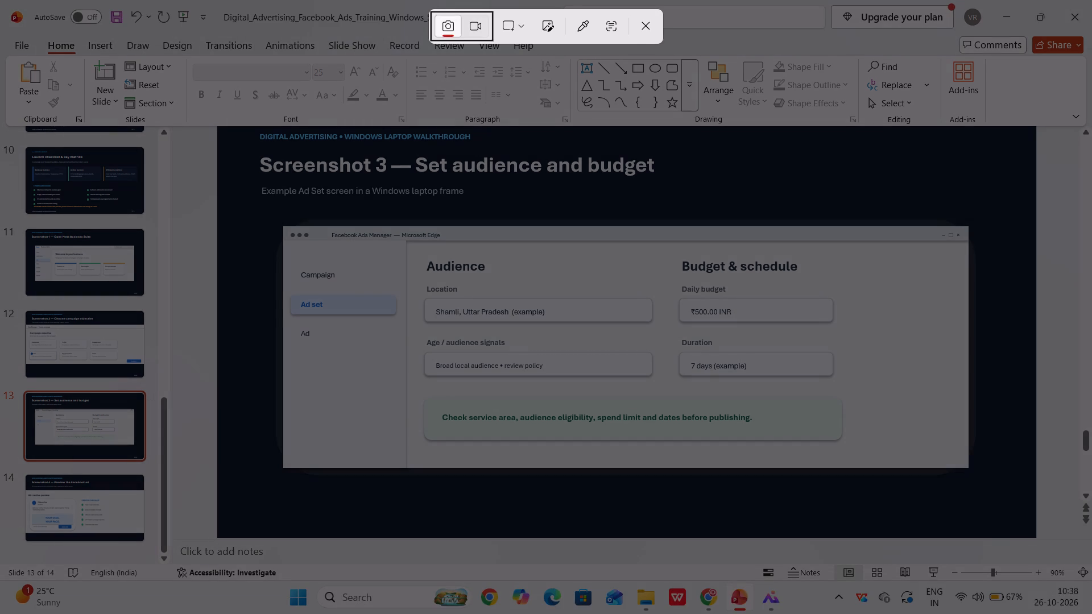
click(653, 27)
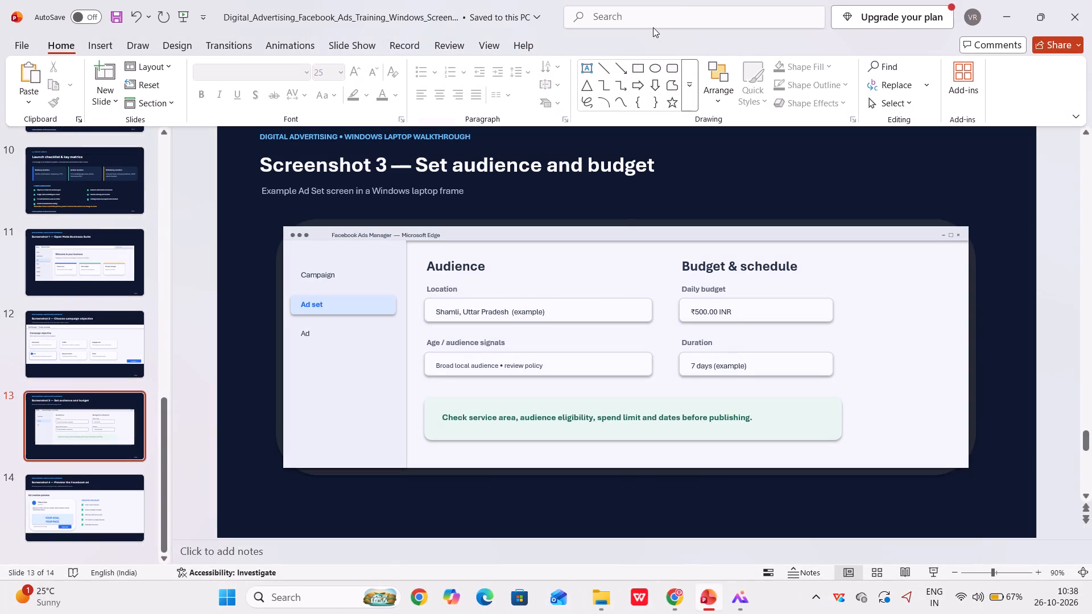
Paste the snip onto slide 13 and enlarge it to about 33.91 cm wide, stretching its top edge up over the mock window's title bar.
key(ctrl+v)
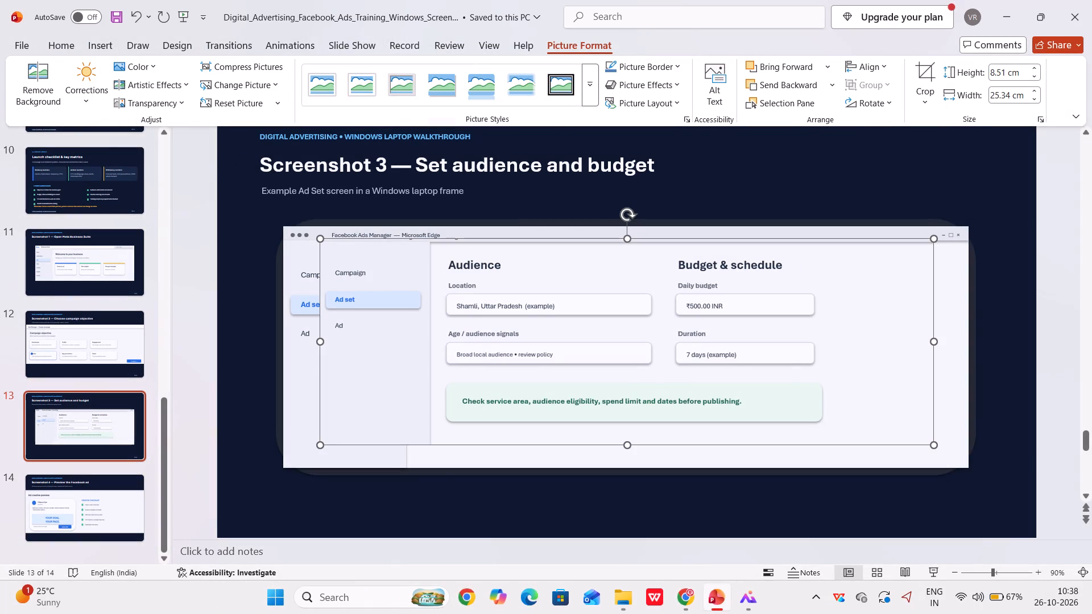
drag(321, 445, 244, 485)
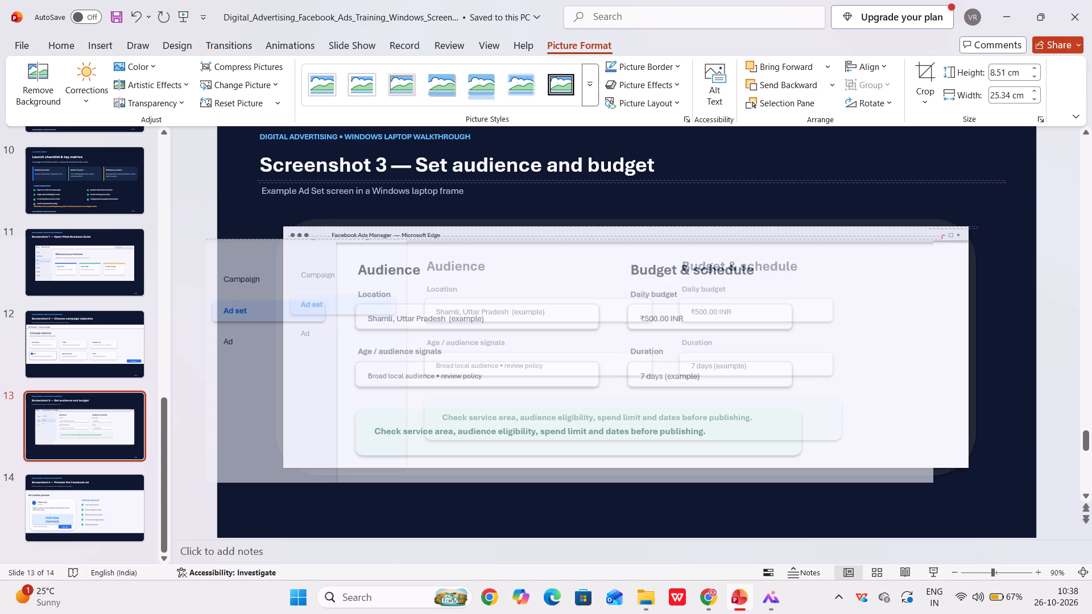
drag(244, 485, 263, 481)
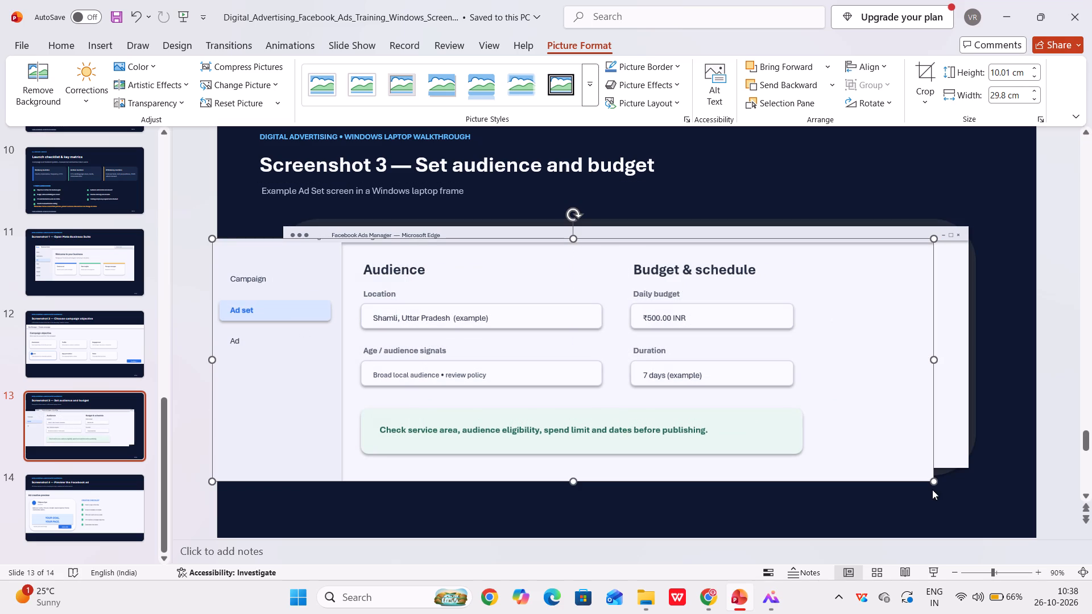
drag(930, 480, 1027, 507)
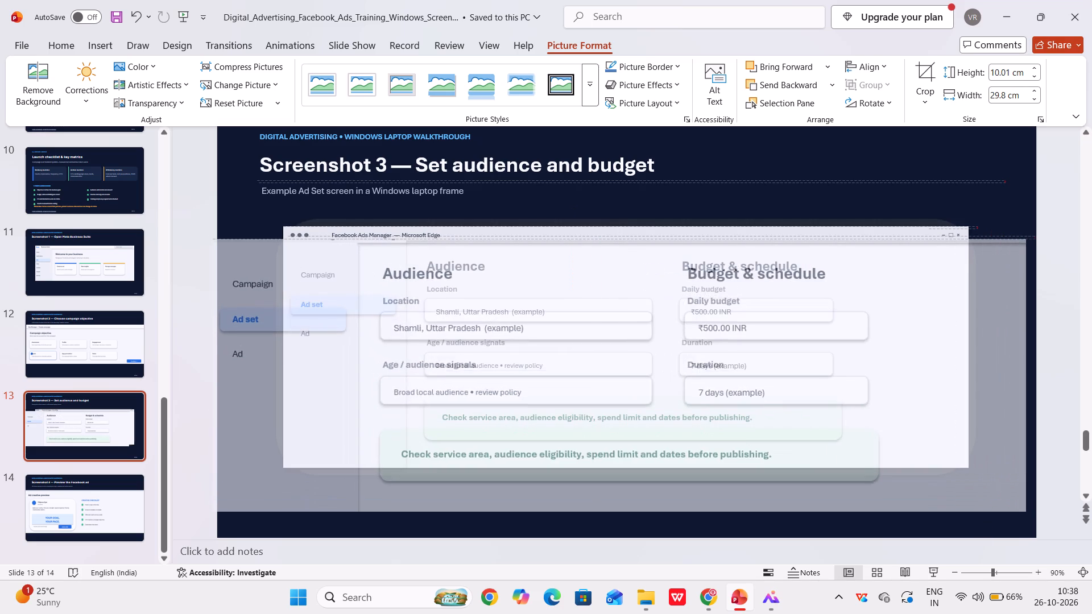
drag(1027, 507, 998, 516)
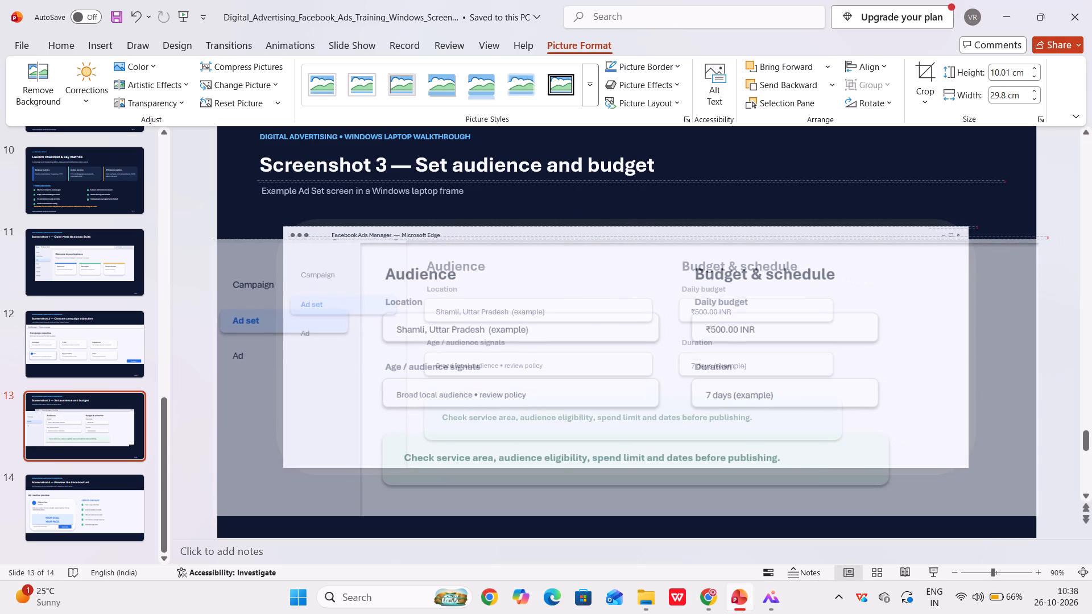
drag(998, 516, 994, 513)
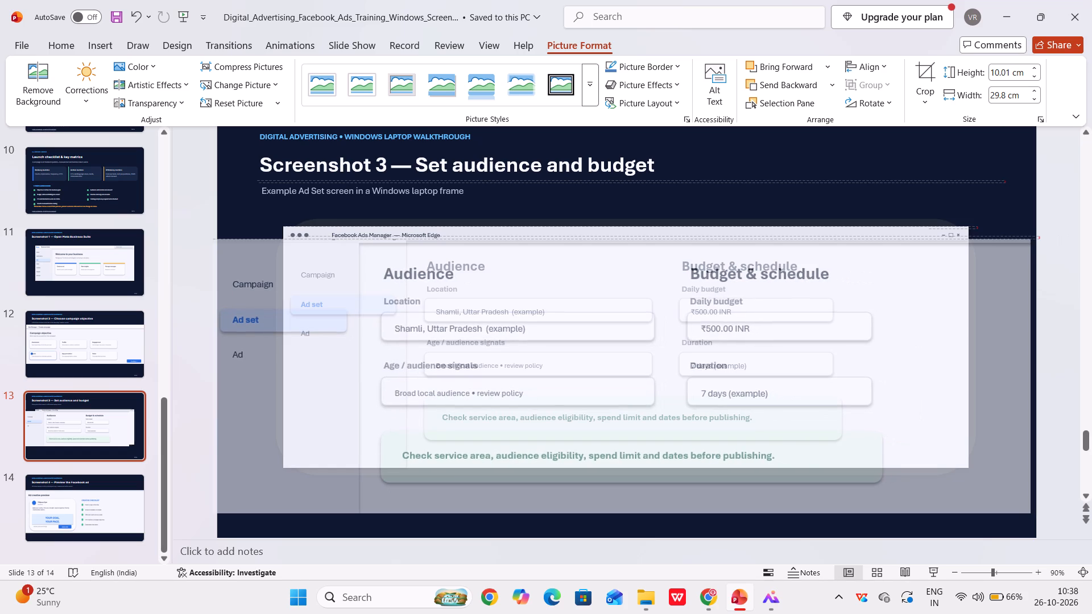
drag(994, 513, 1015, 515)
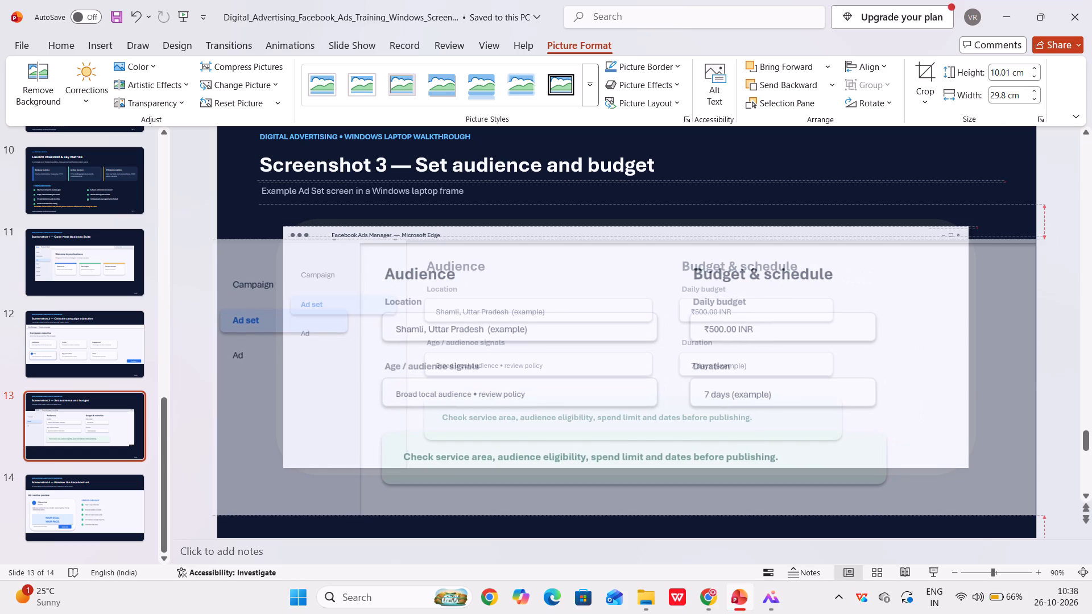
drag(1015, 515, 1014, 516)
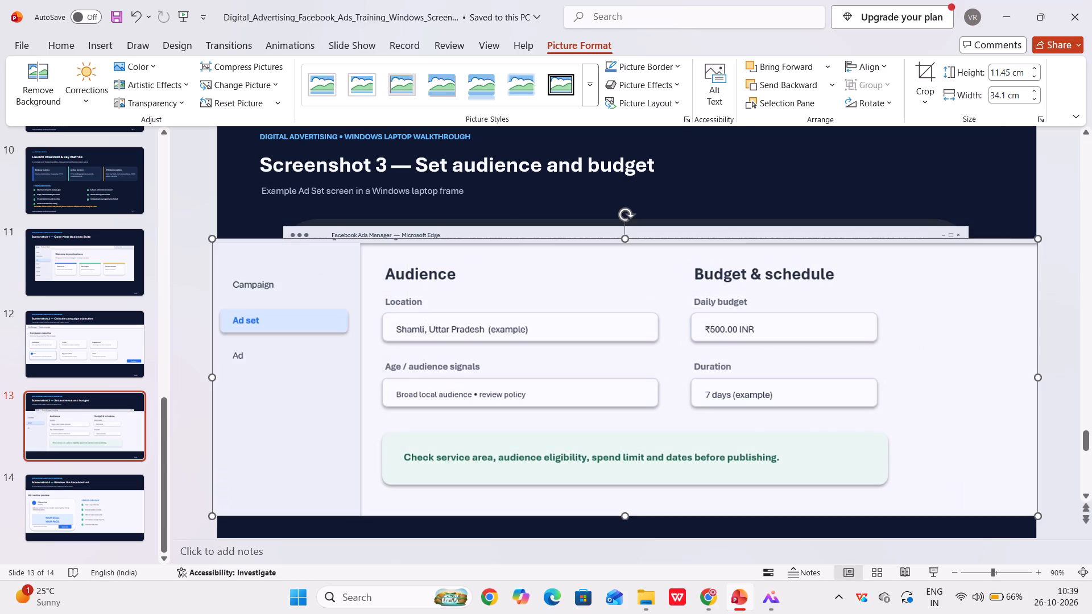
drag(212, 240, 220, 240)
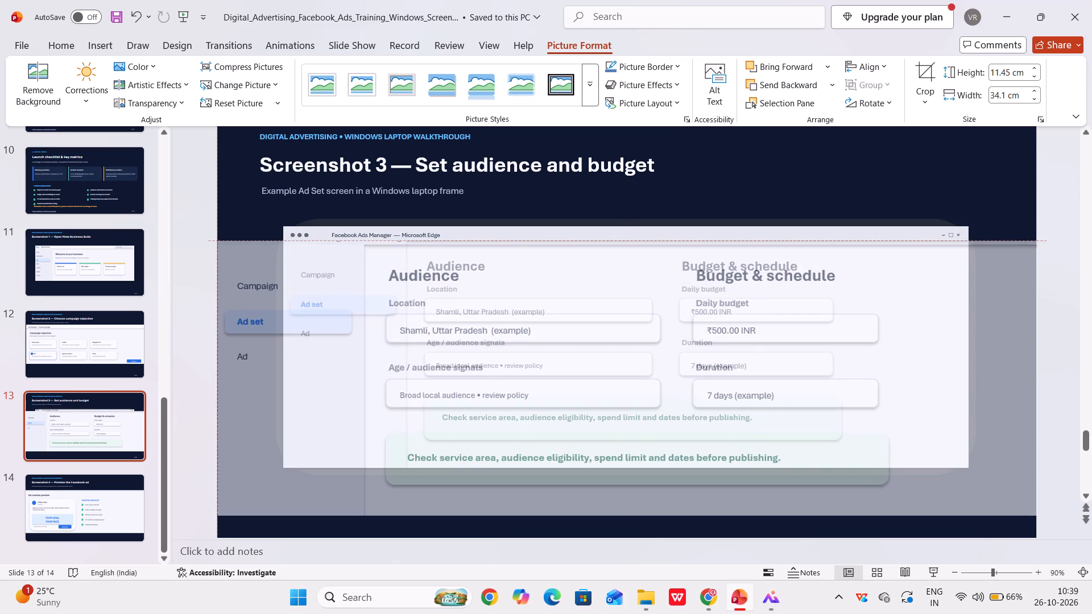
drag(220, 240, 222, 240)
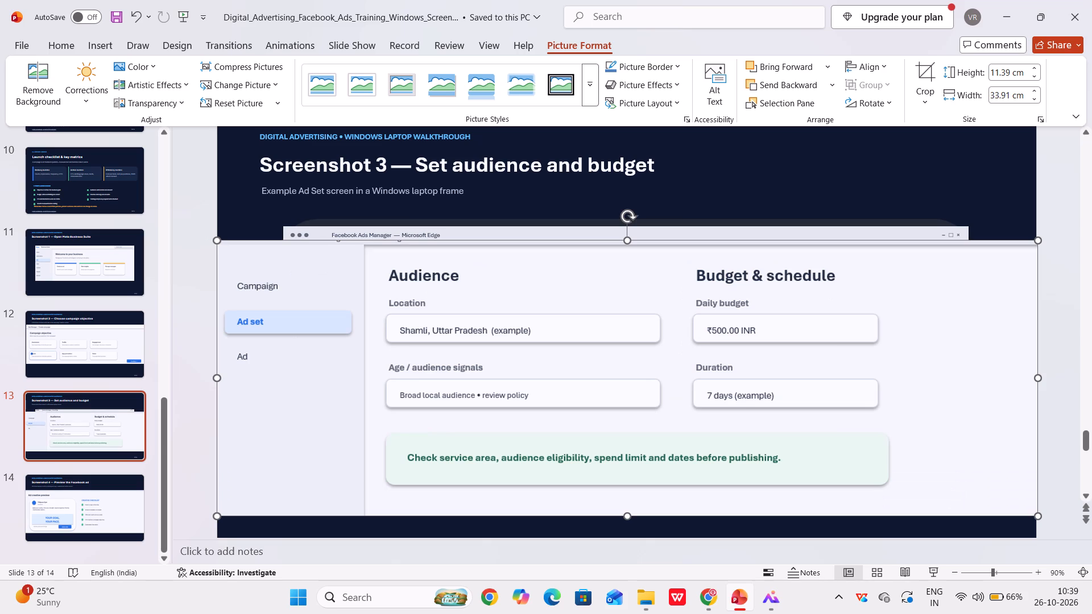
drag(628, 238, 624, 220)
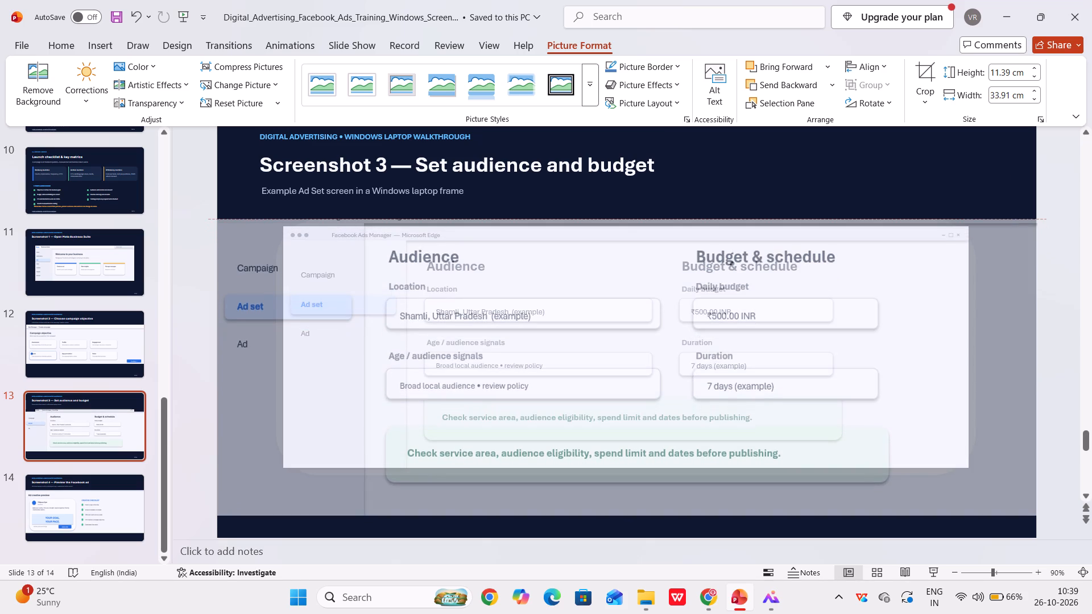
drag(624, 220, 626, 221)
Nudge the "Screenshot 3 — Set audience and budget" title slightly downward on slide 13.
click(701, 179)
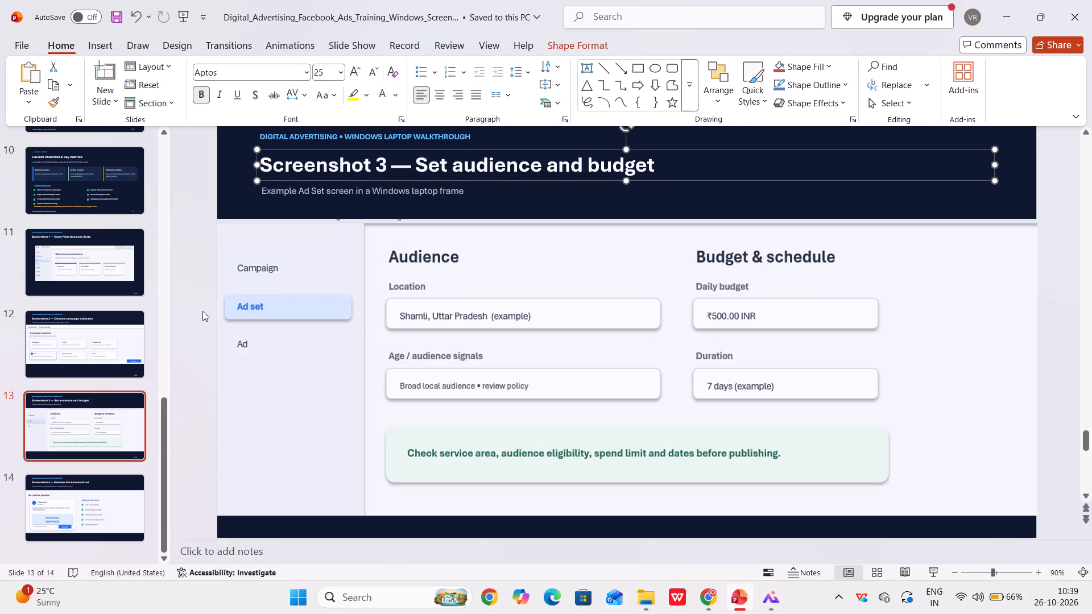
key(Down)
key(Down)
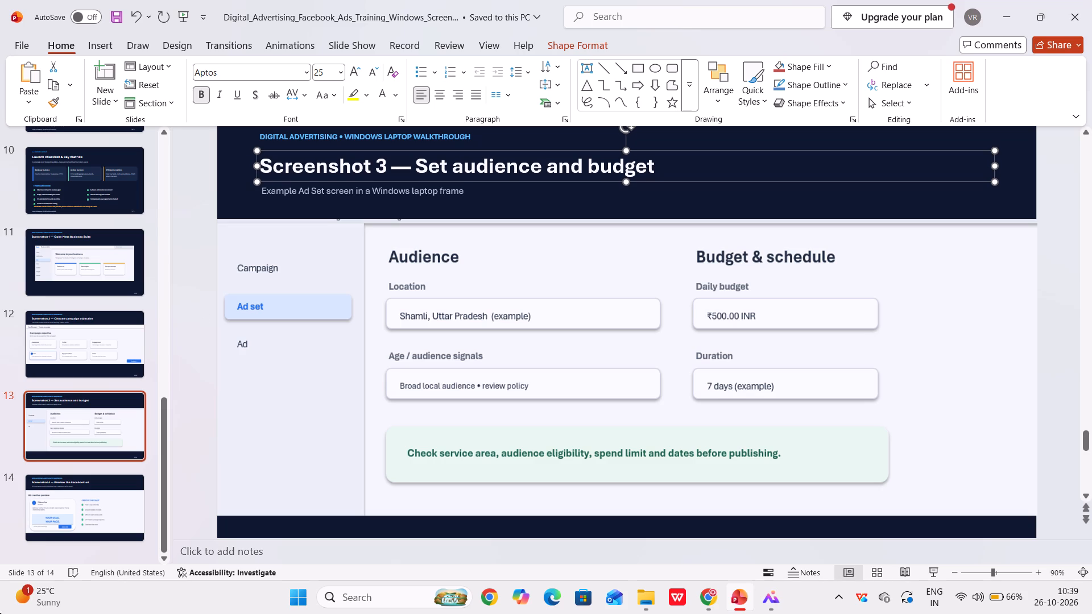
Look over the slides from 14 back to 9 to check the replaced pictures and layout.
click(64, 516)
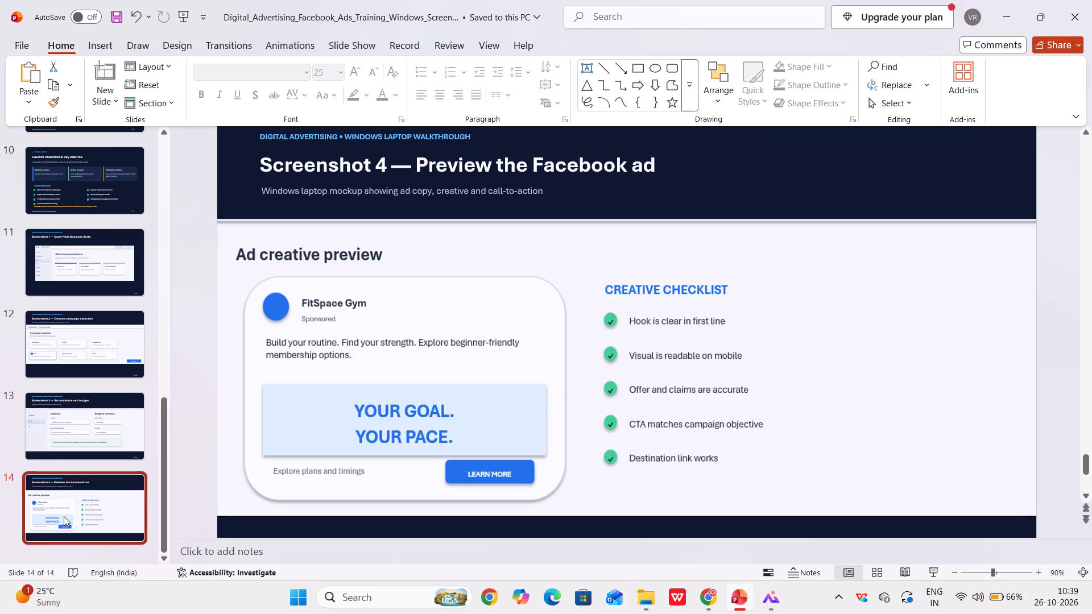
click(50, 462)
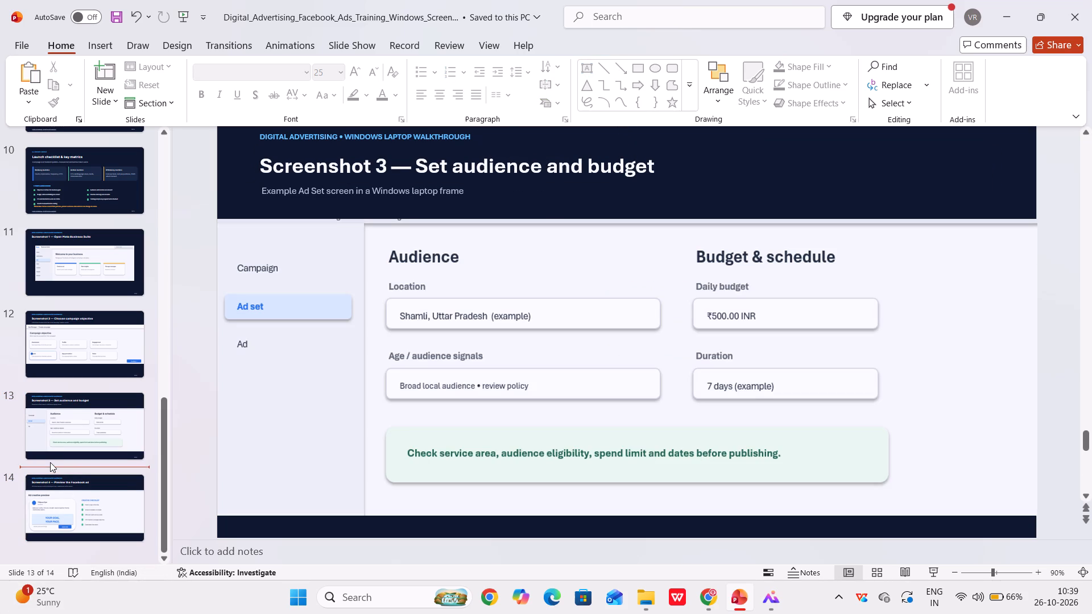
click(80, 350)
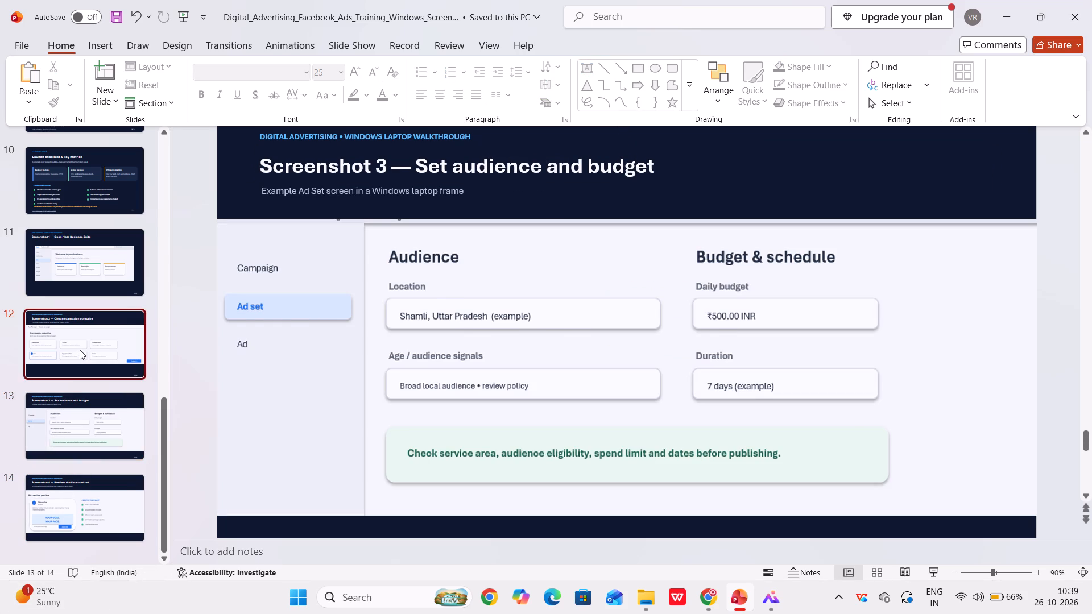
click(88, 295)
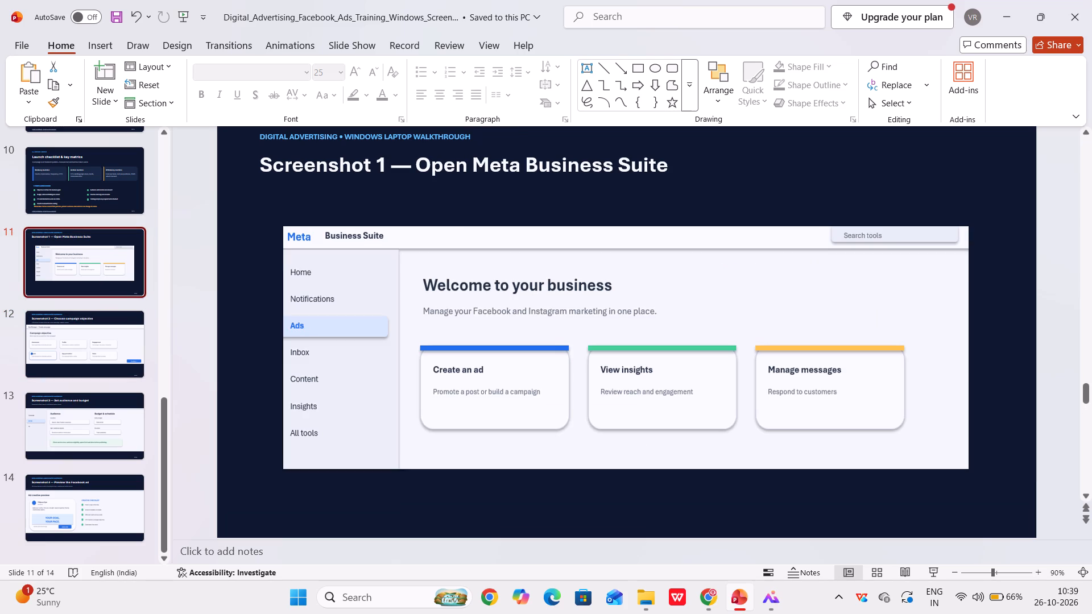
scroll(68, 310, up, 3)
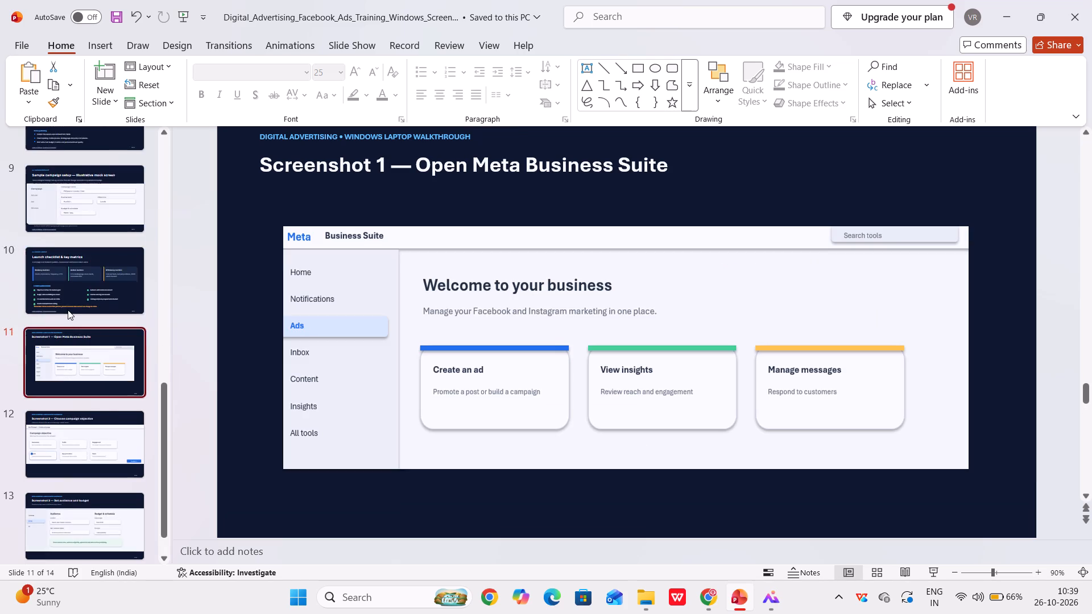
scroll(68, 310, up, 5)
scroll(68, 310, down, 5)
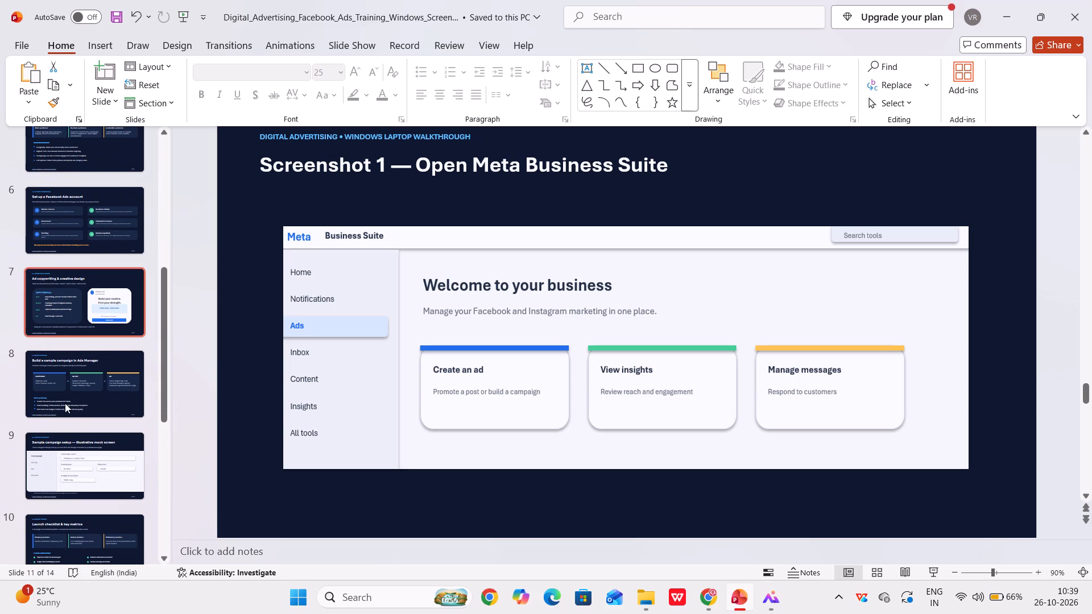
click(68, 464)
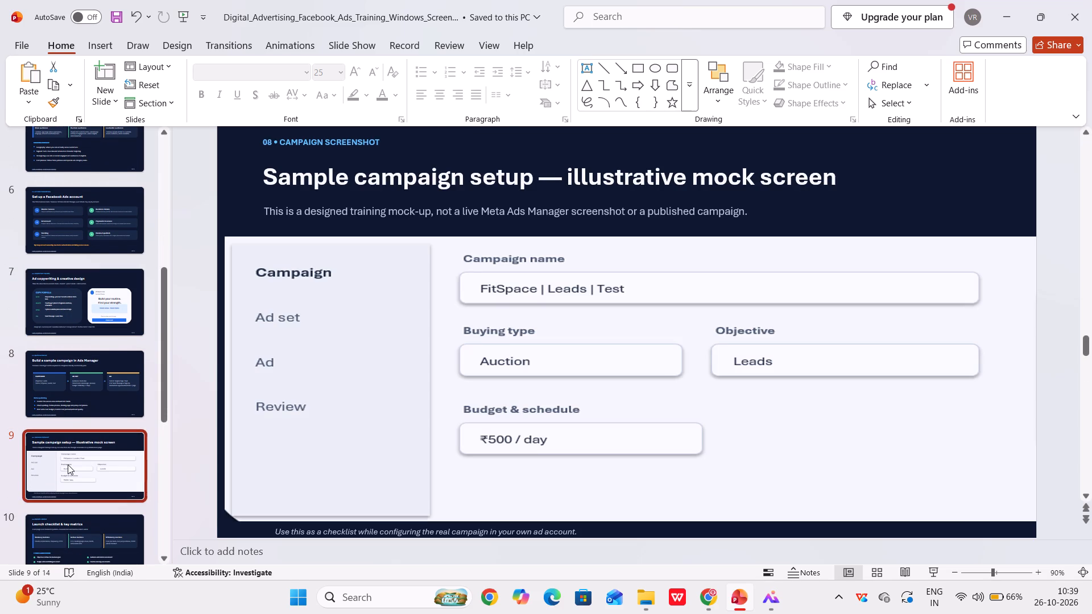
Review the earlier slides backwards from slide 8 to the title slide, checking their content and layout.
click(52, 381)
click(67, 305)
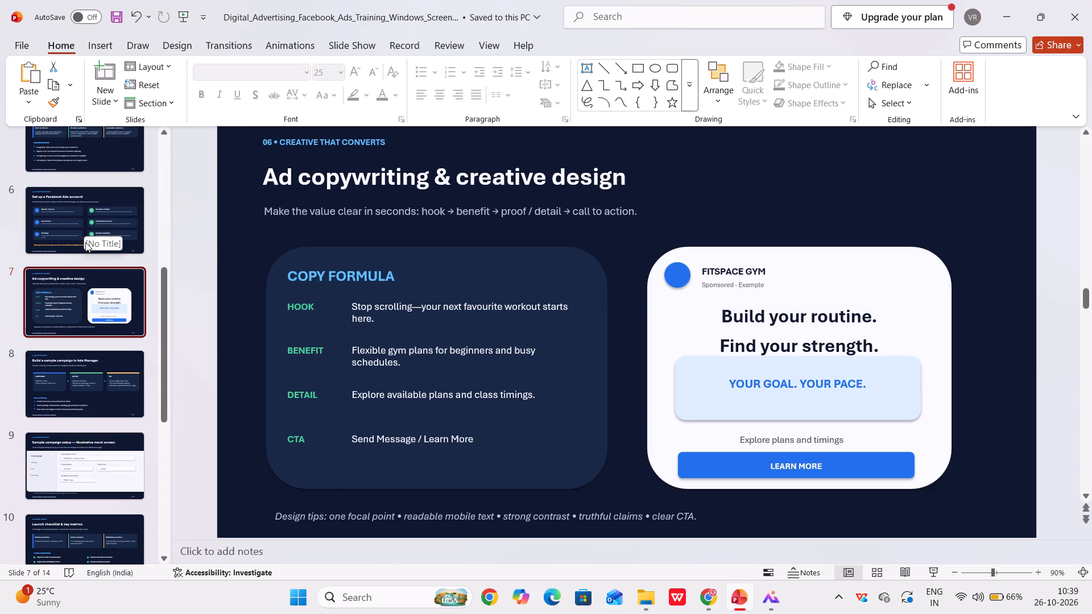
click(141, 372)
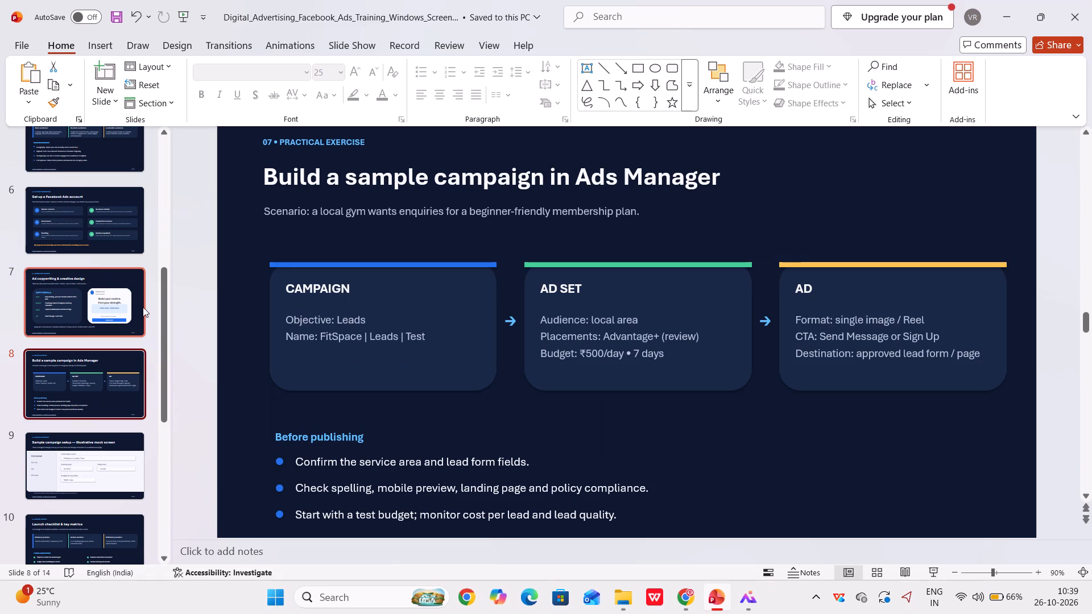
click(143, 307)
click(107, 204)
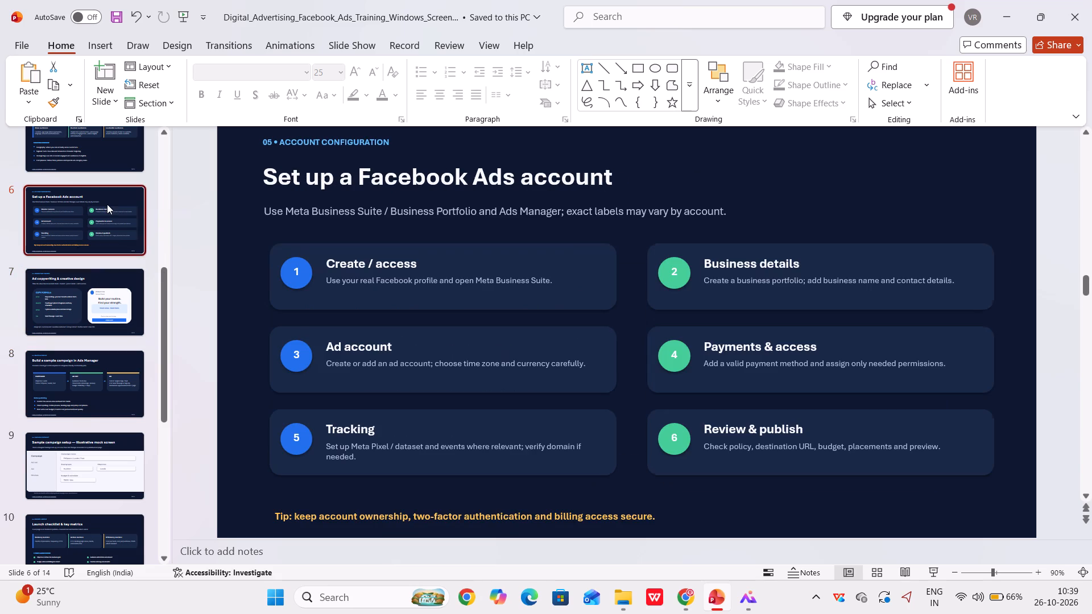
click(103, 169)
scroll(103, 169, up, 2)
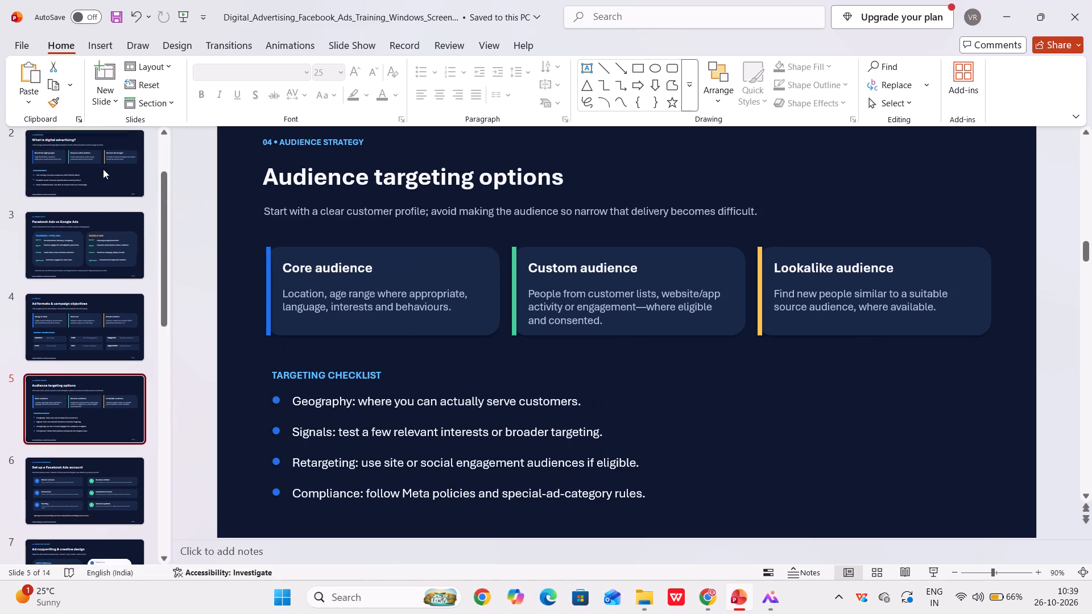
click(103, 169)
click(103, 254)
scroll(103, 254, up, 5)
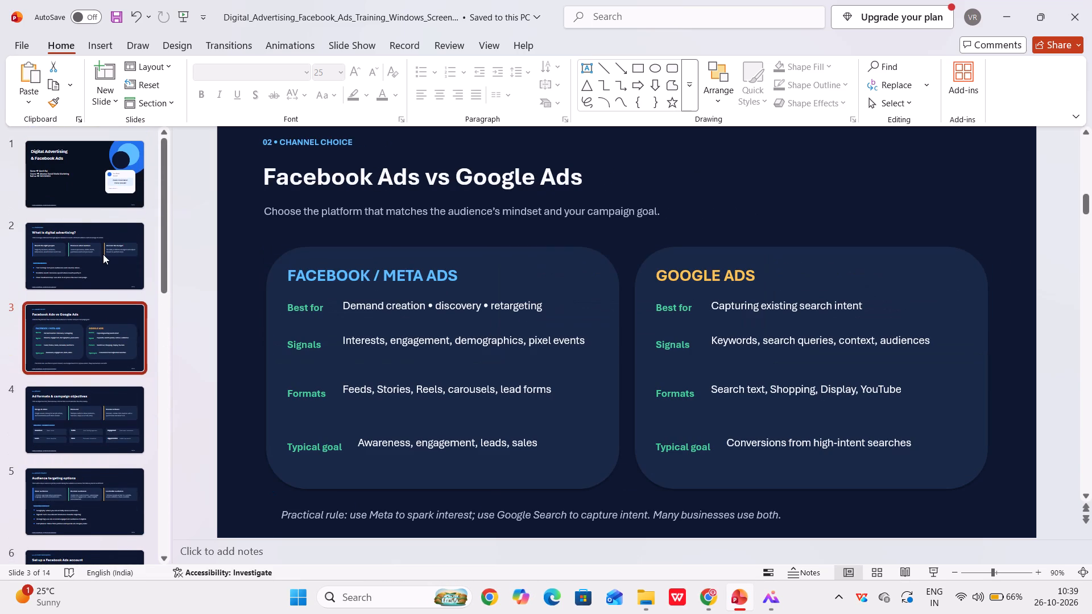
click(109, 180)
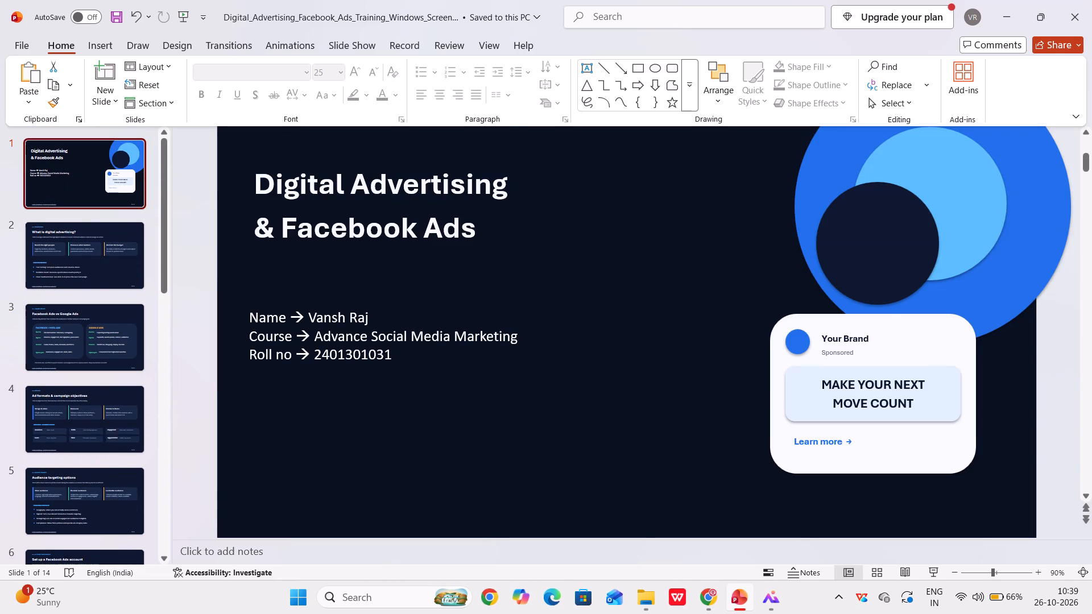
Go through the whole deck from slide 1 to slide 14, checking each slide's layout and footer.
scroll(460, 339, down, 2)
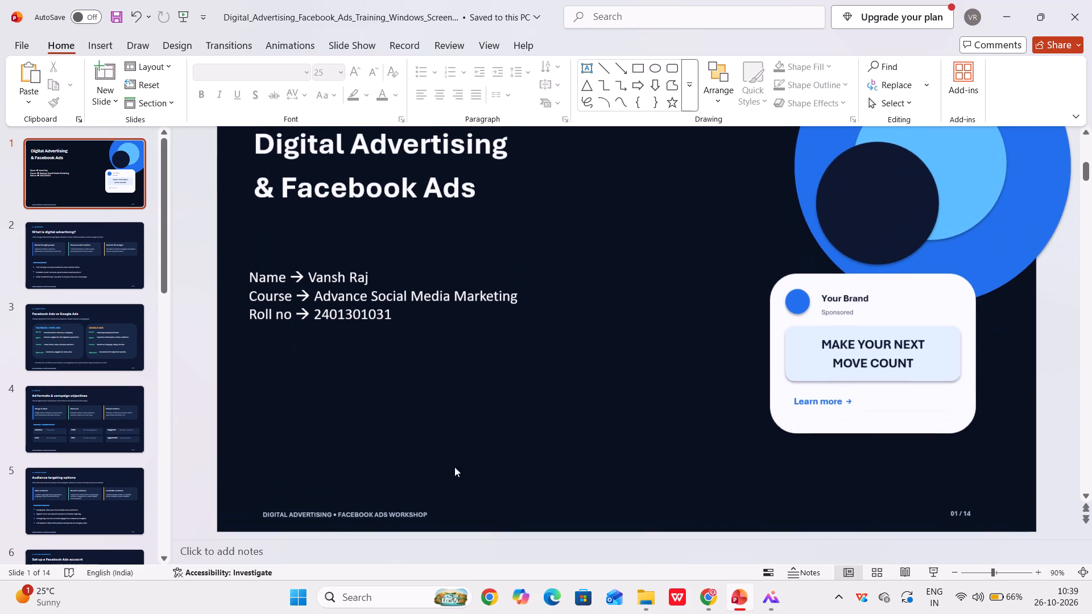
key(Down)
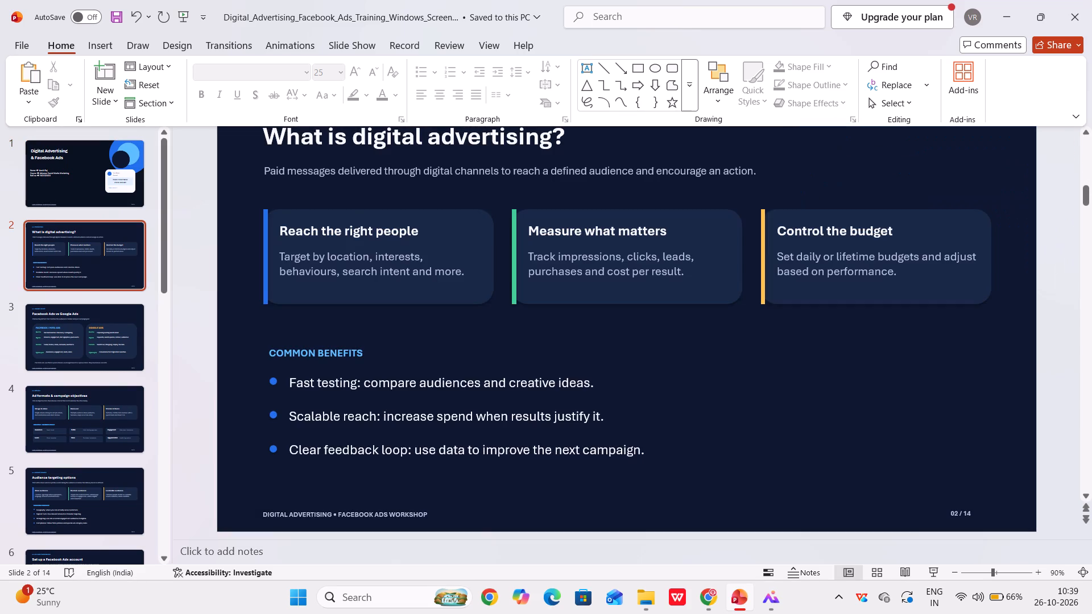
key(Down)
key(Down)
key(Down)
key(Down)
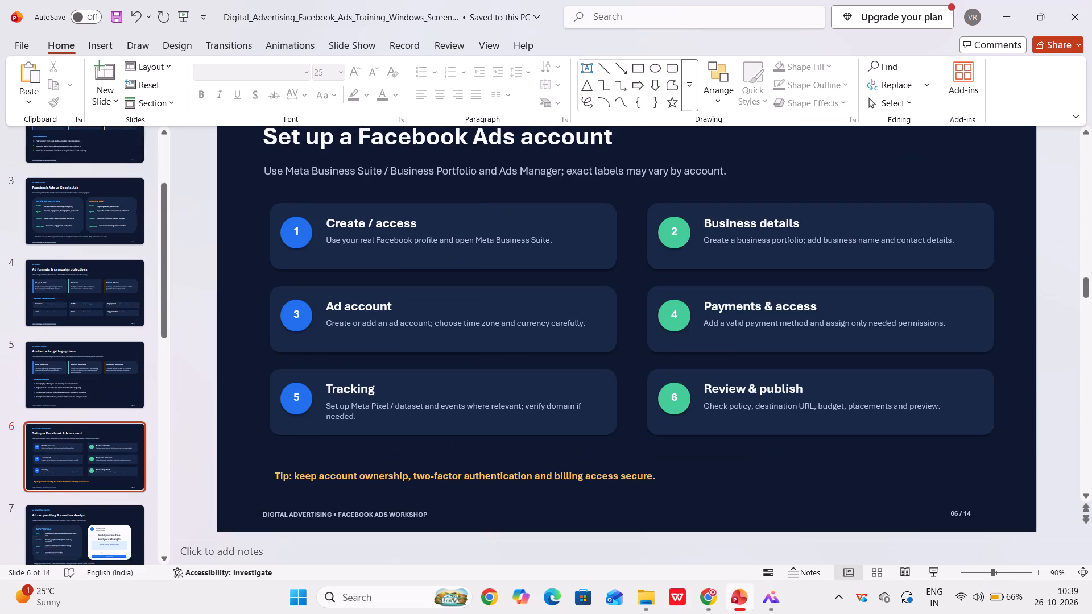
key(Down)
key(Down)
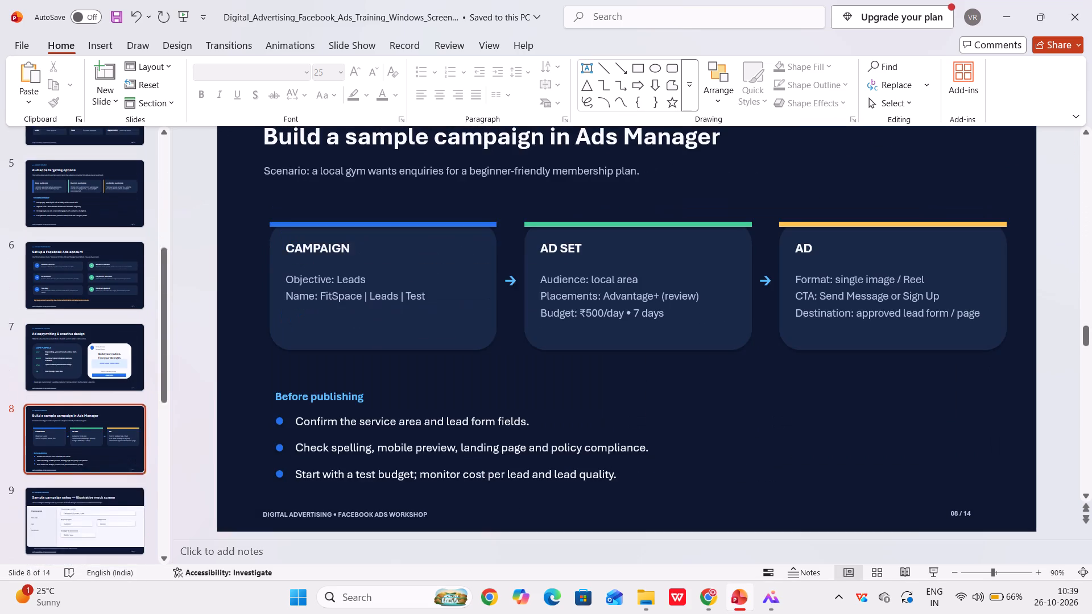
key(Down)
key(Down)
key(Down)
key(Down)
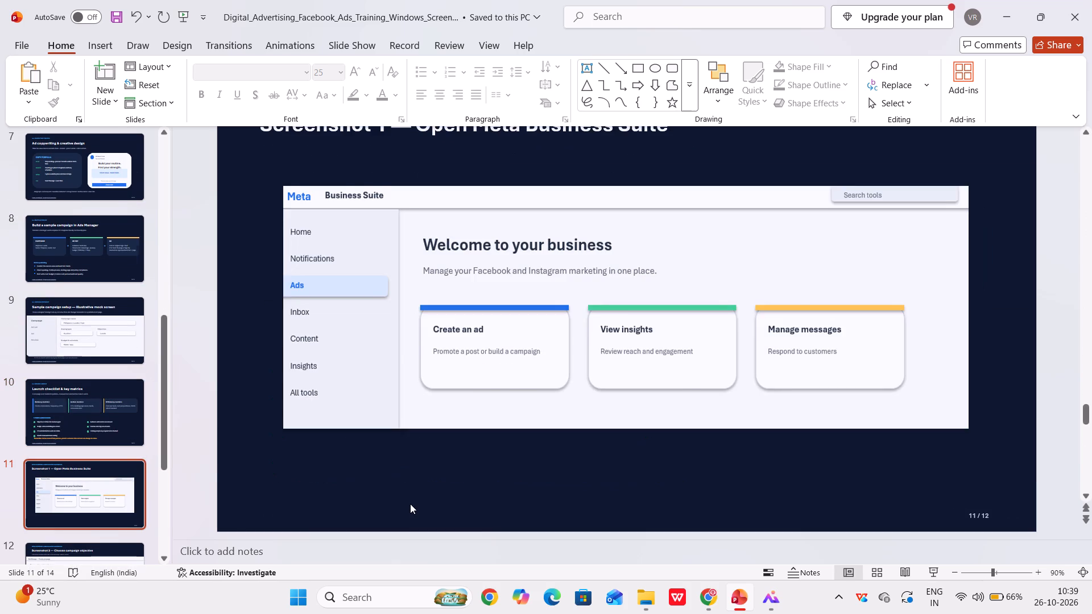
key(Down)
key(Down)
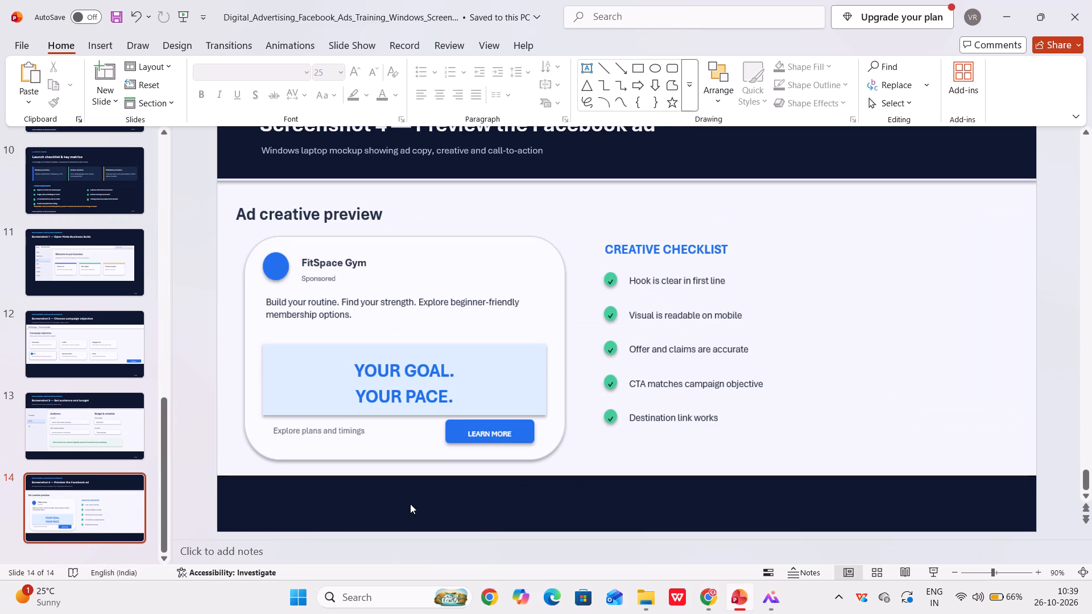
click(904, 525)
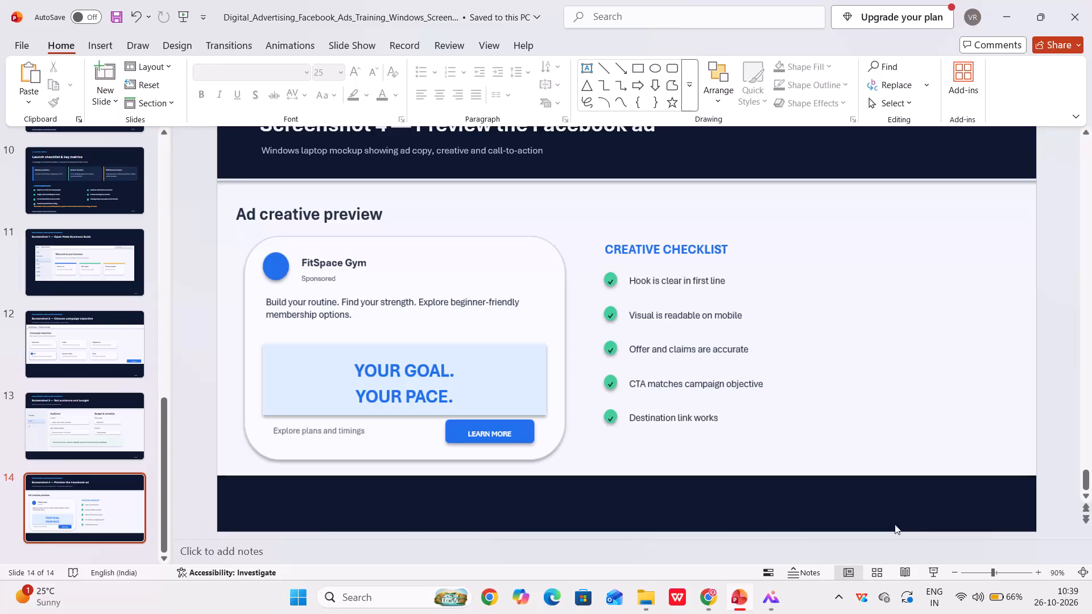
Copy the "13 / 14" page-number text box from the bottom of slide 13.
click(60, 462)
click(93, 425)
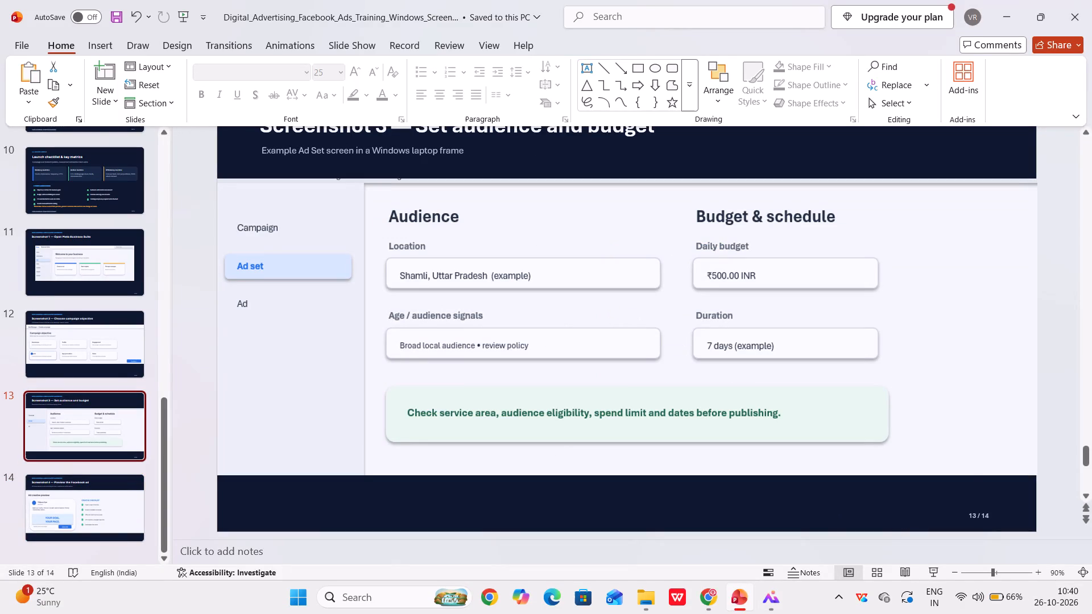
click(976, 521)
right_click(976, 521)
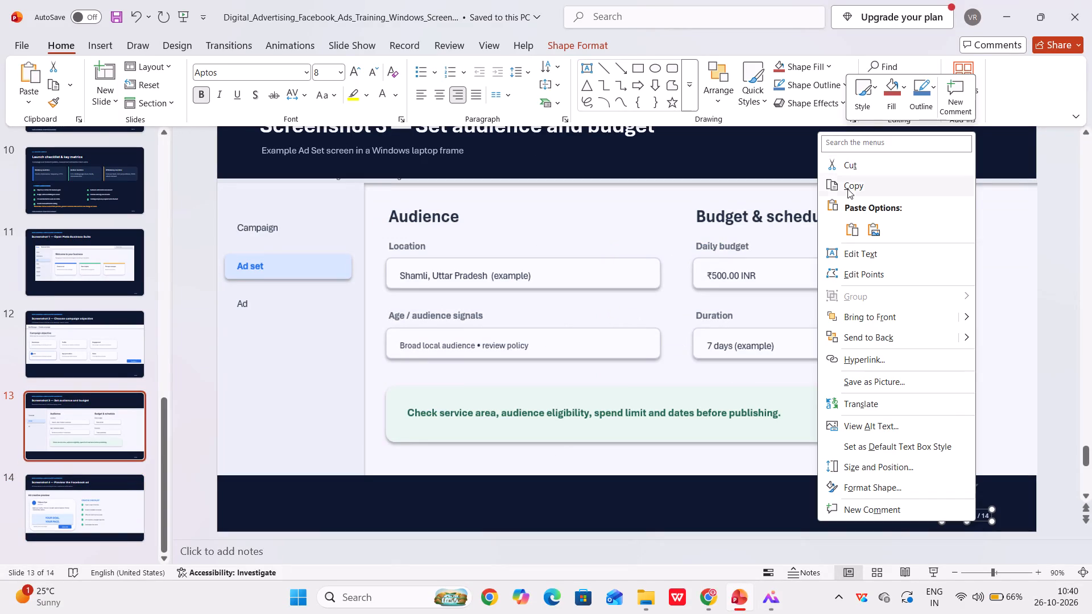
Copy the "13 / 14" page number text box from slide 13 and paste it onto slide 14.
click(847, 189)
click(116, 508)
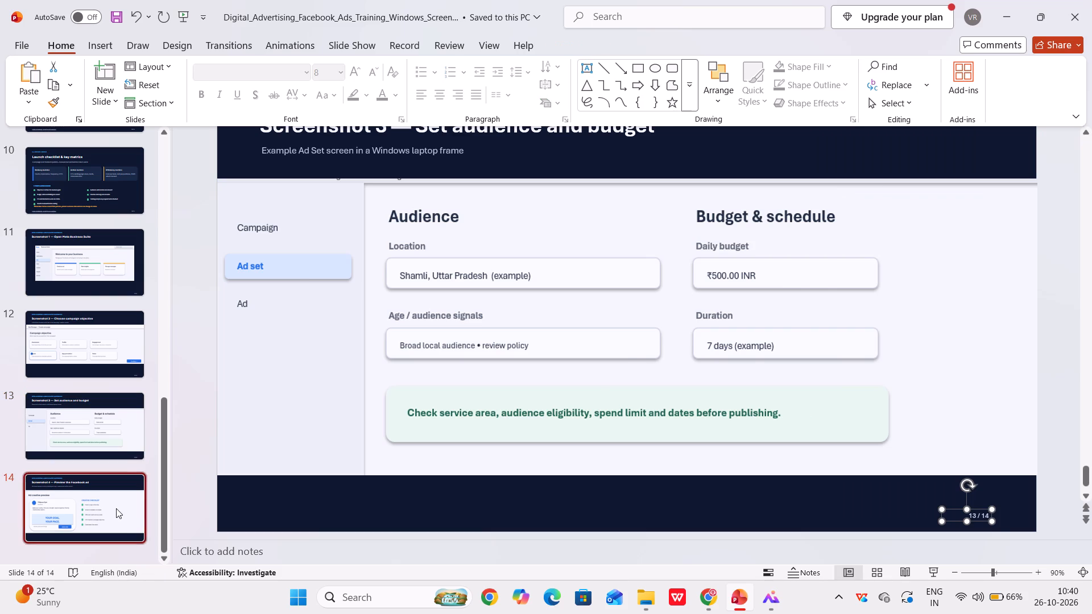
click(979, 501)
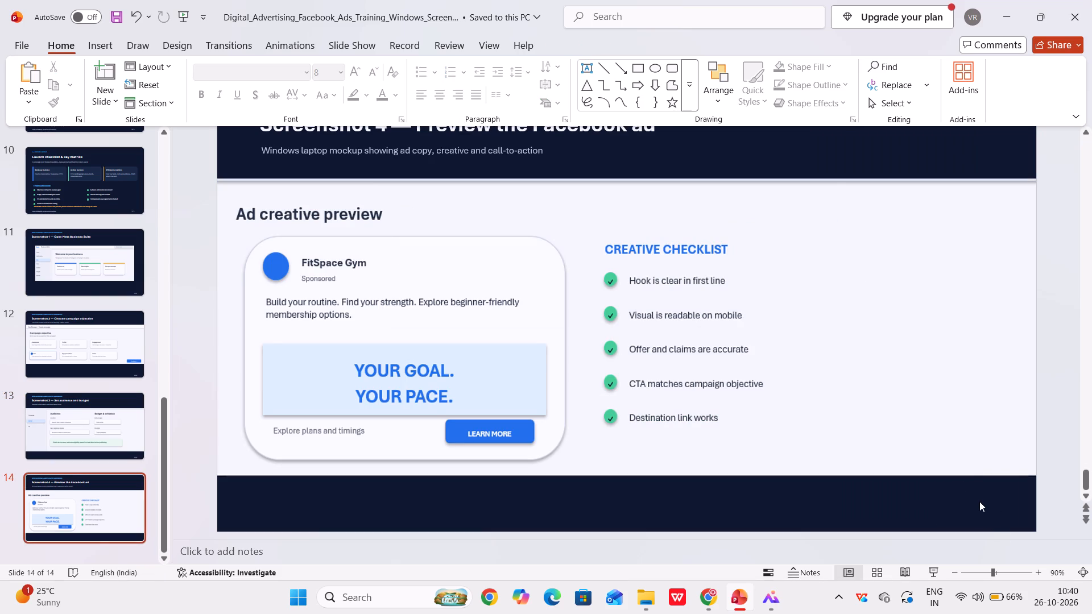
key(ctrl+v)
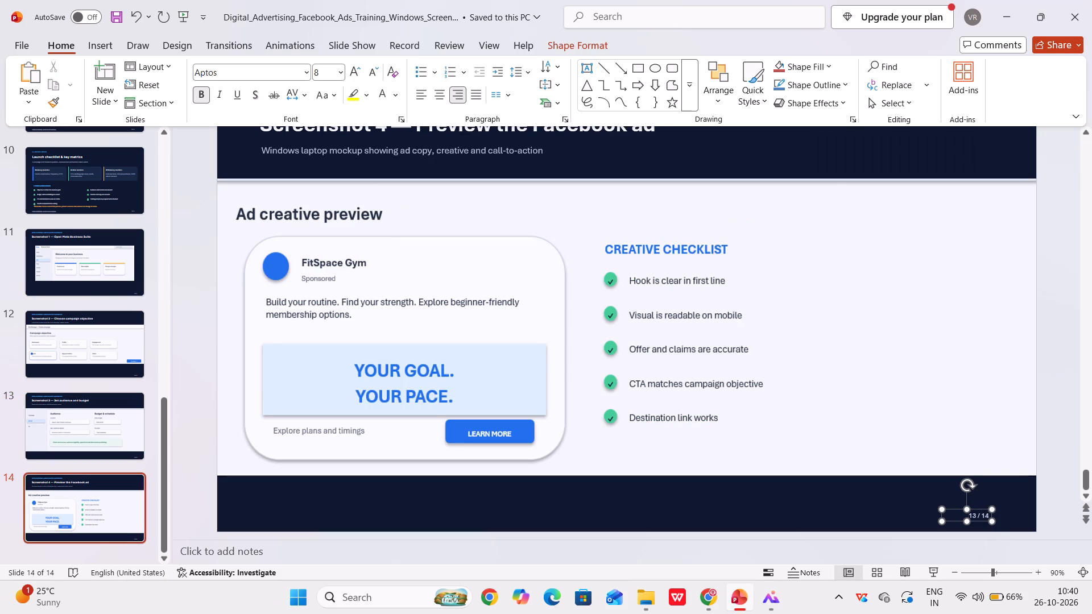
Change the pasted page number on slide 14 to "14/ 14".
click(979, 516)
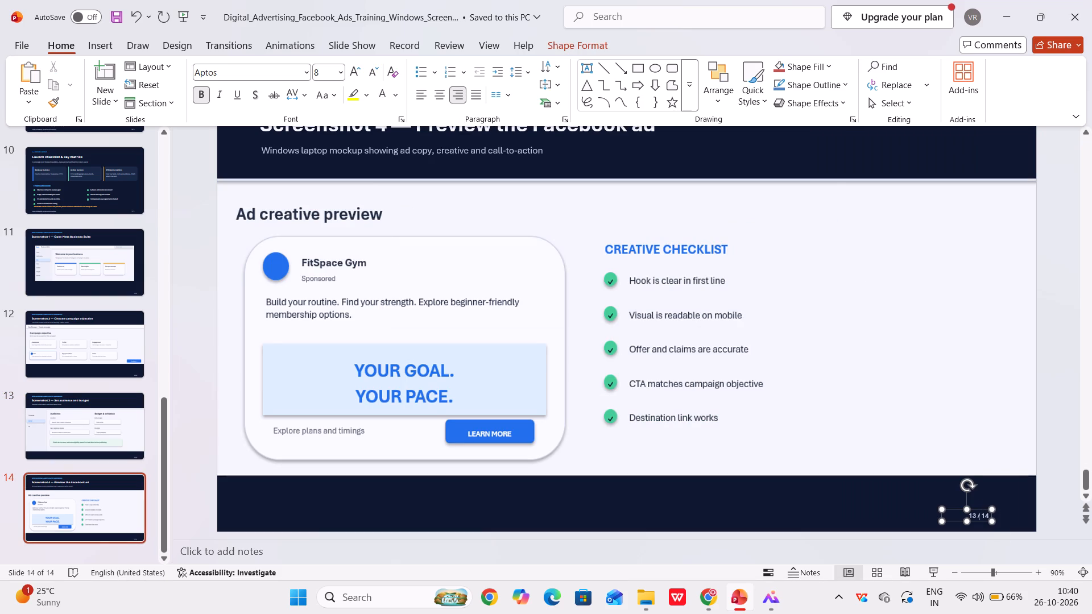
click(978, 516)
key(BackSpace)
key(1)
key(4)
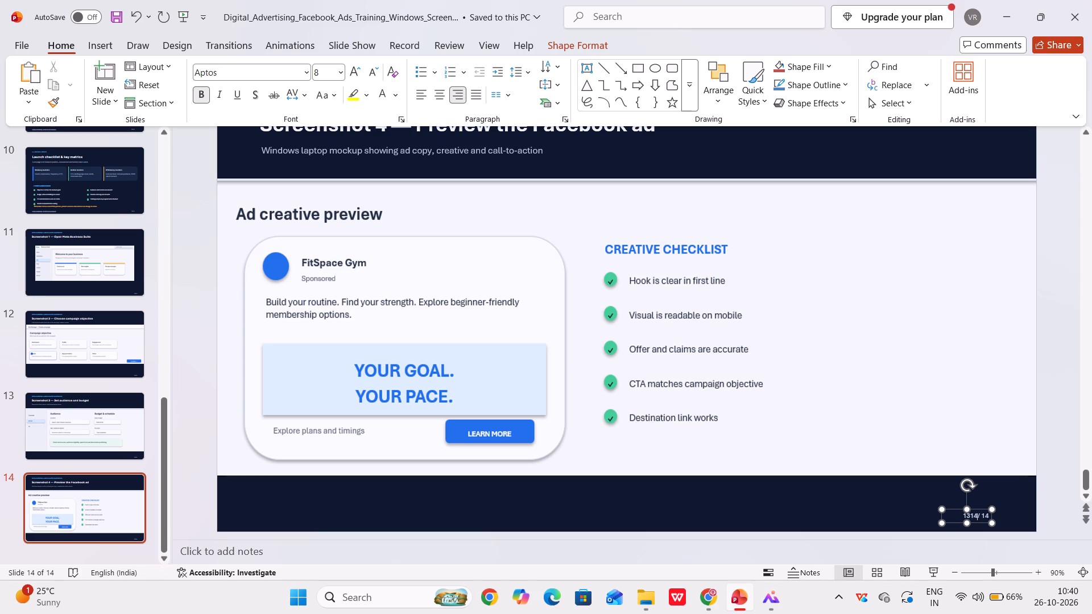
key(BackSpace)
key(BackSpace)
key(BackSpace)
key(4)
click(1049, 489)
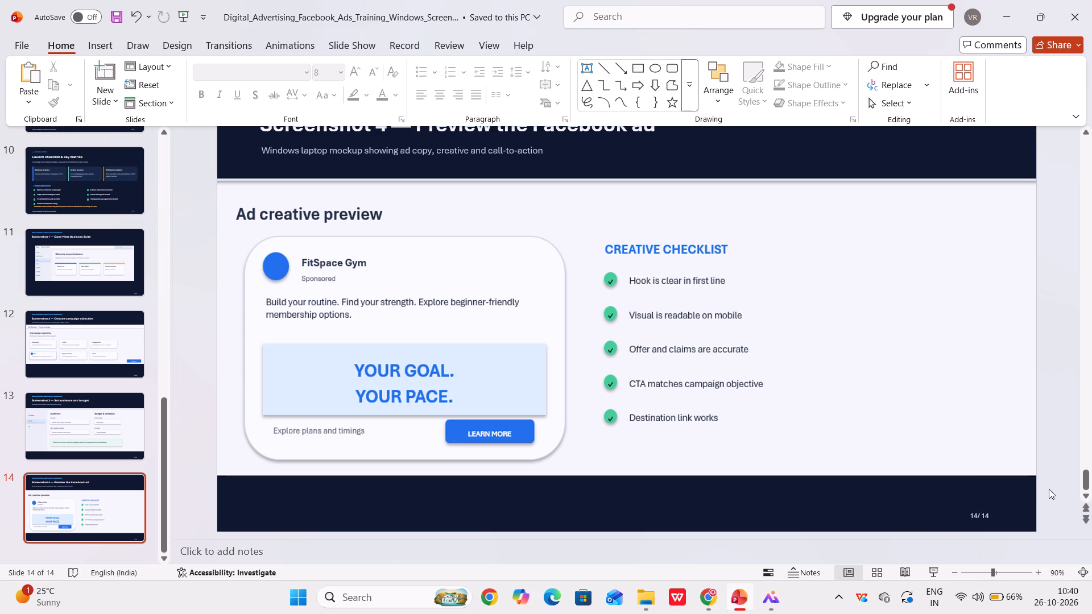
Add a new blank slide 15 at the end of the presentation.
key(ctrl+m)
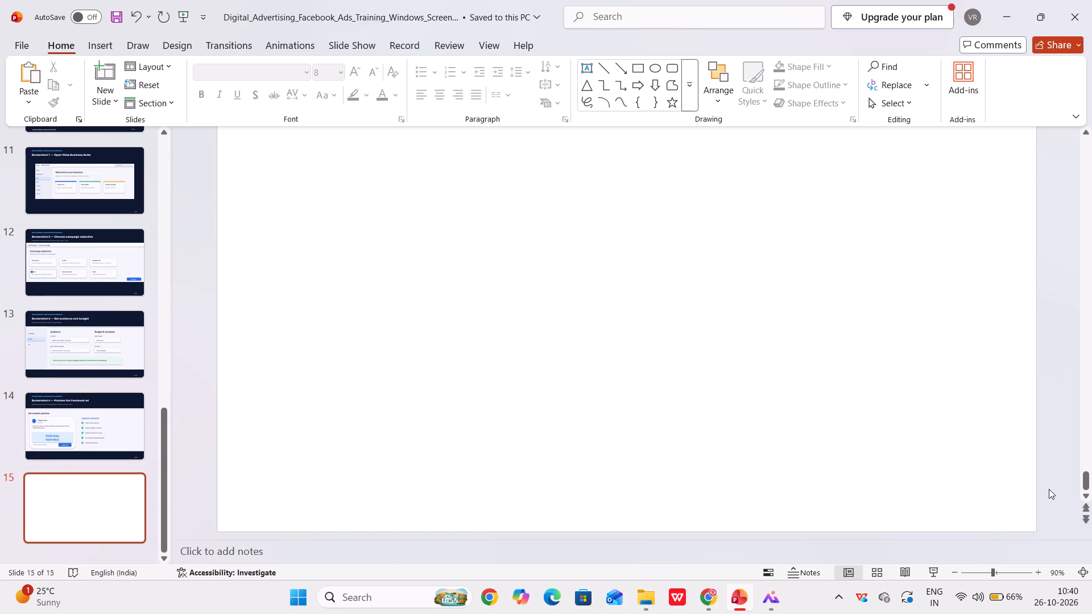
click(895, 486)
click(655, 322)
click(366, 95)
click(394, 89)
click(109, 410)
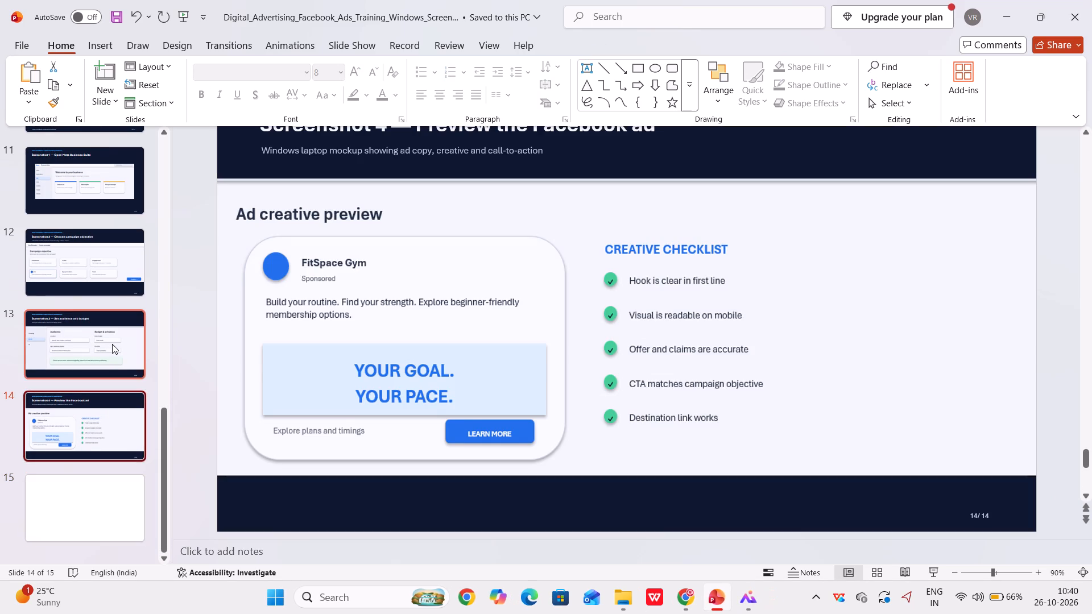
click(85, 506)
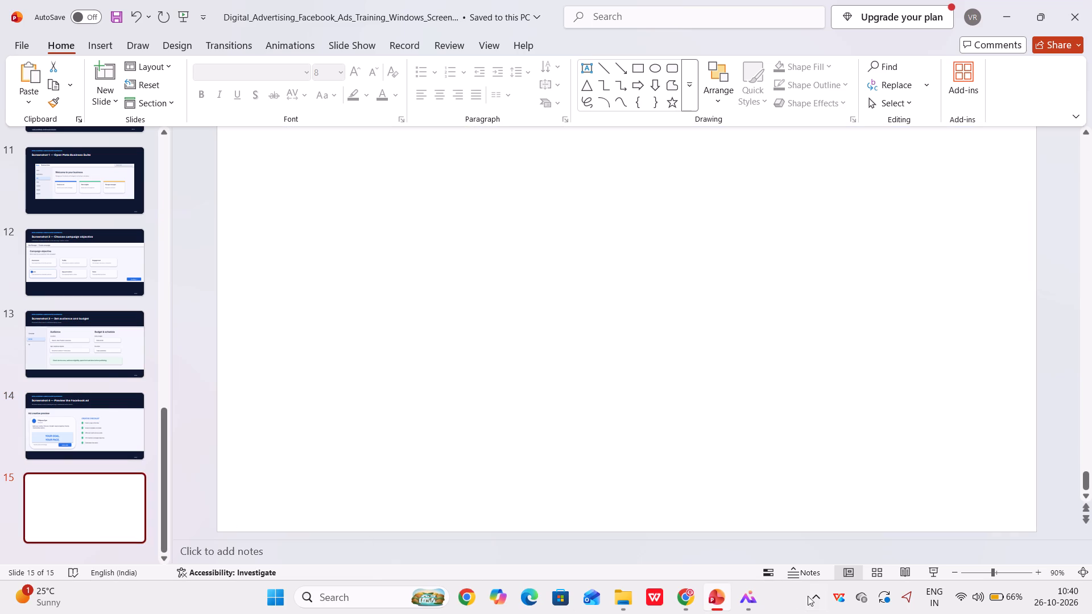
Switch to Chrome and review the Assessment 2 question and the ChatGPT conversation with the generated presentation preview.
click(693, 607)
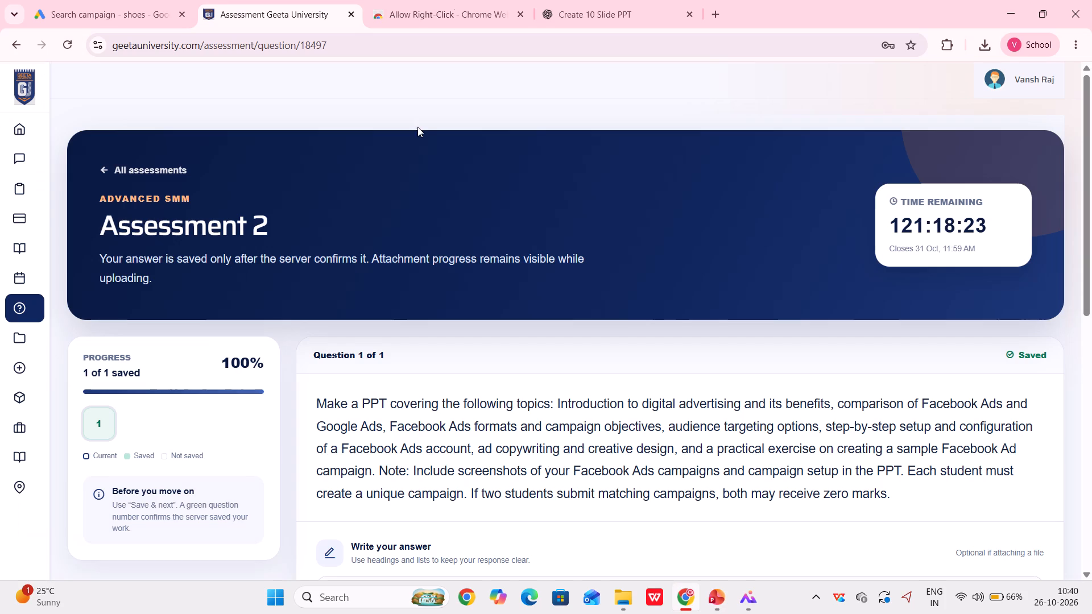
click(628, 7)
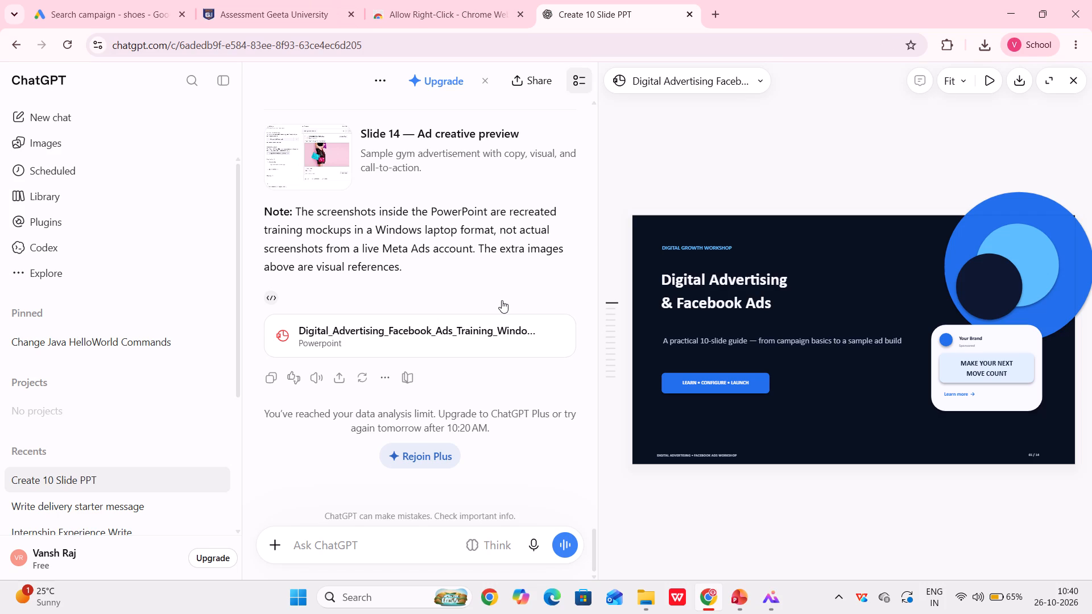
click(771, 329)
click(728, 357)
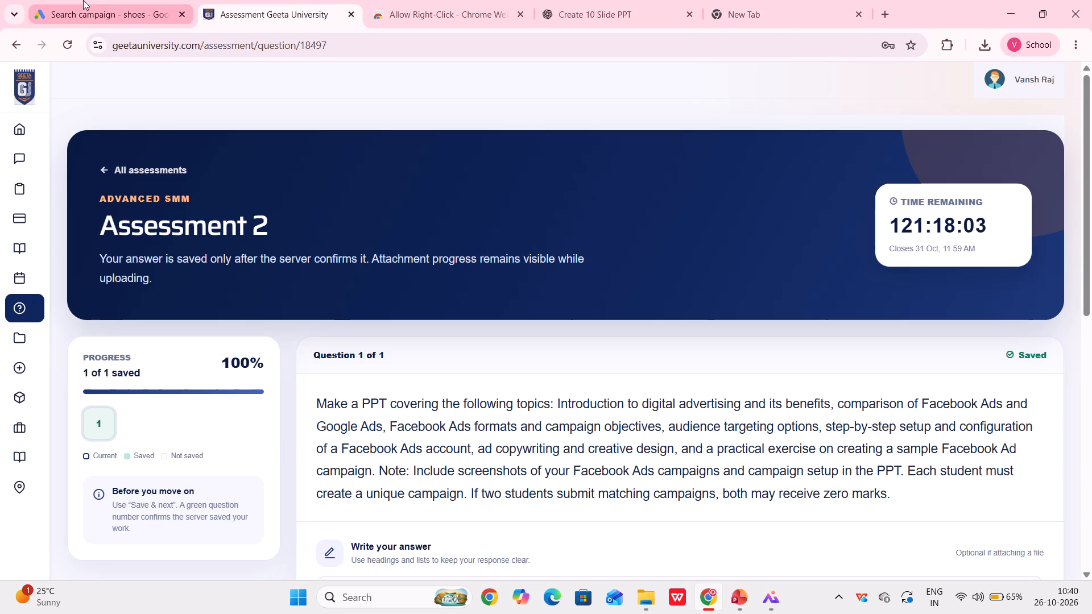
Switch to the empty browser tab and search Google for "give thank you slide for ppt".
click(83, 0)
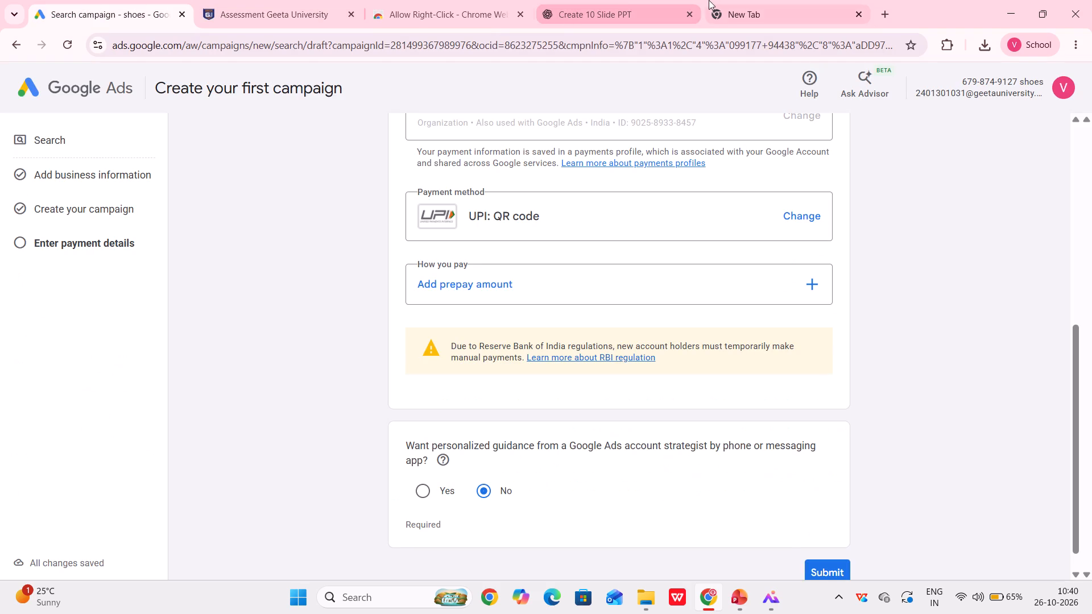
click(719, 2)
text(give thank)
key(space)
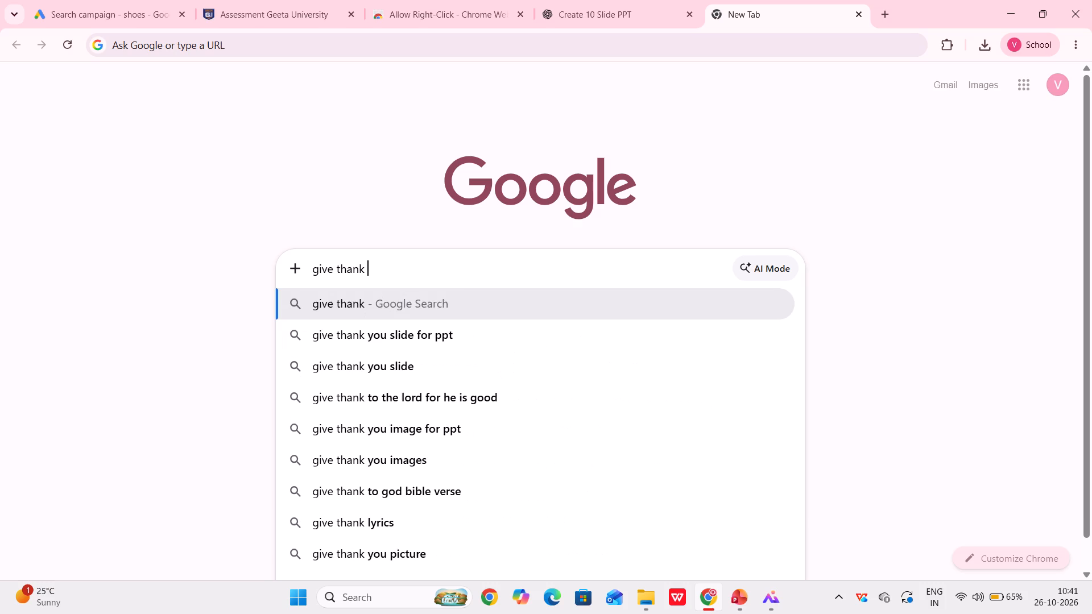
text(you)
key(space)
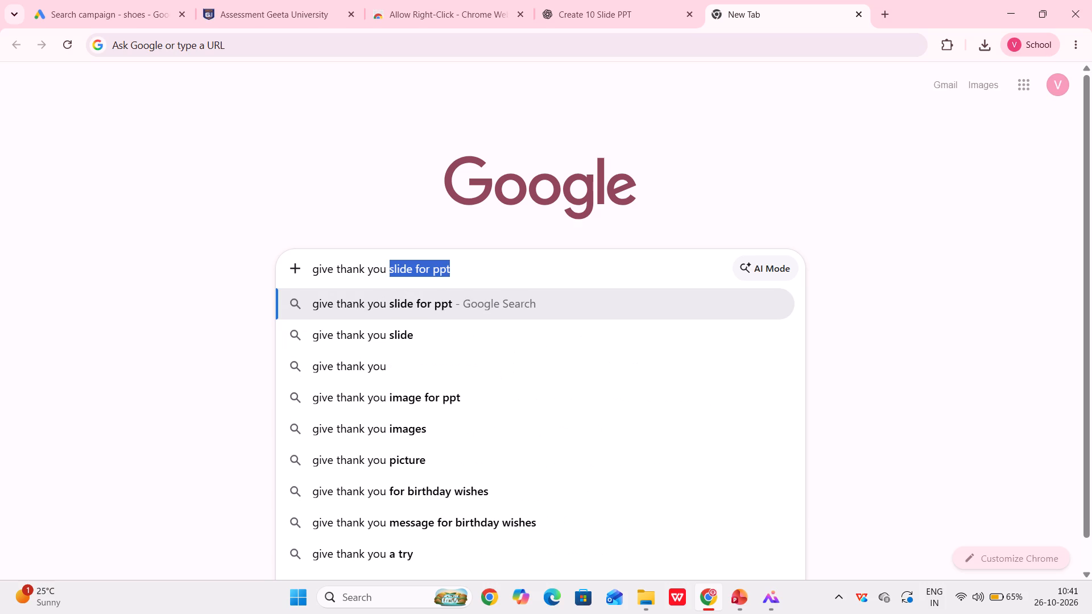
click(402, 306)
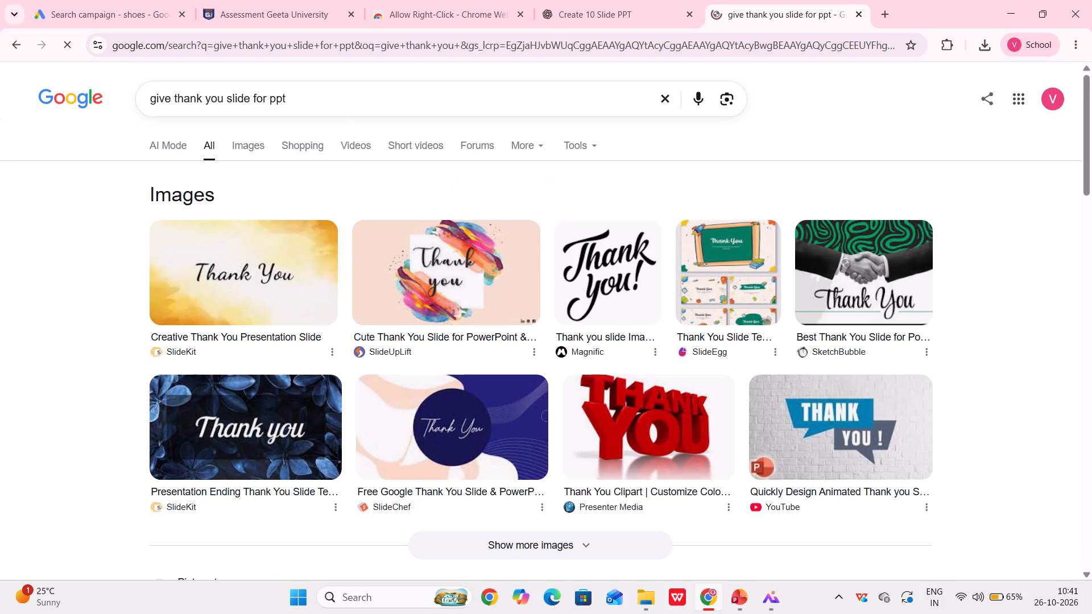
Replace the Google query with "pintrest" and open the Pinterest site from the results.
click(354, 92)
key(space)
text(for)
key(BackSpace)
key(BackSpace)
key(BackSpace)
key(BackSpace)
key(BackSpace)
key(BackSpace)
key(BackSpace)
key(BackSpace)
key(BackSpace)
key(BackSpace)
key(BackSpace)
key(BackSpace)
key(BackSpace)
key(BackSpace)
key(BackSpace)
key(BackSpace)
key(BackSpace)
key(BackSpace)
key(BackSpace)
key(BackSpace)
key(BackSpace)
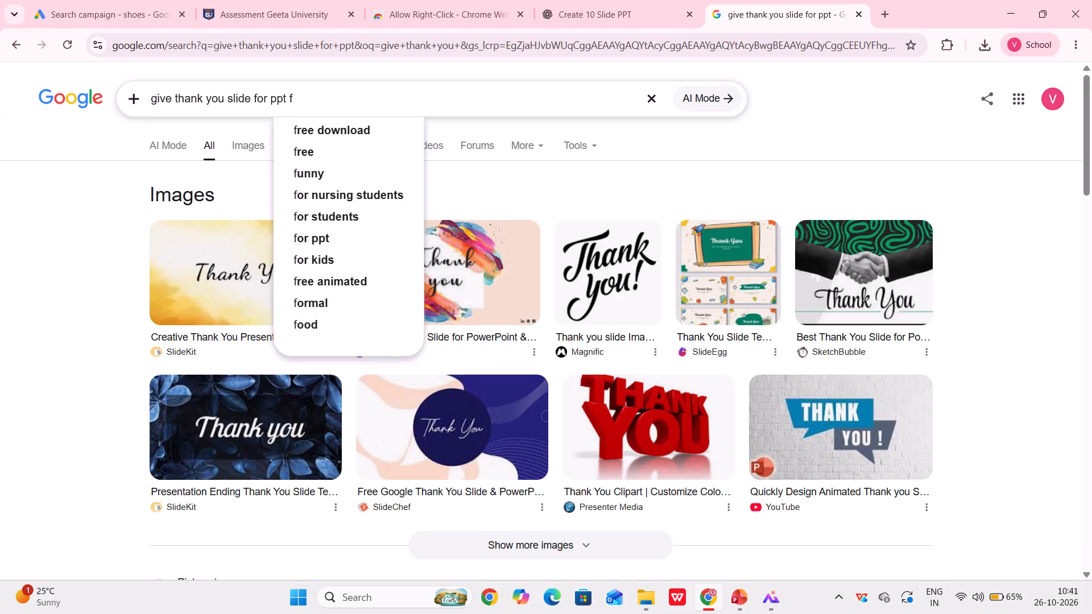
key(BackSpace)
key(BackSpace)
key(BackSpace)
key(BackSpace)
key(BackSpace)
key(BackSpace)
key(BackSpace)
key(BackSpace)
key(BackSpace)
key(BackSpace)
key(BackSpace)
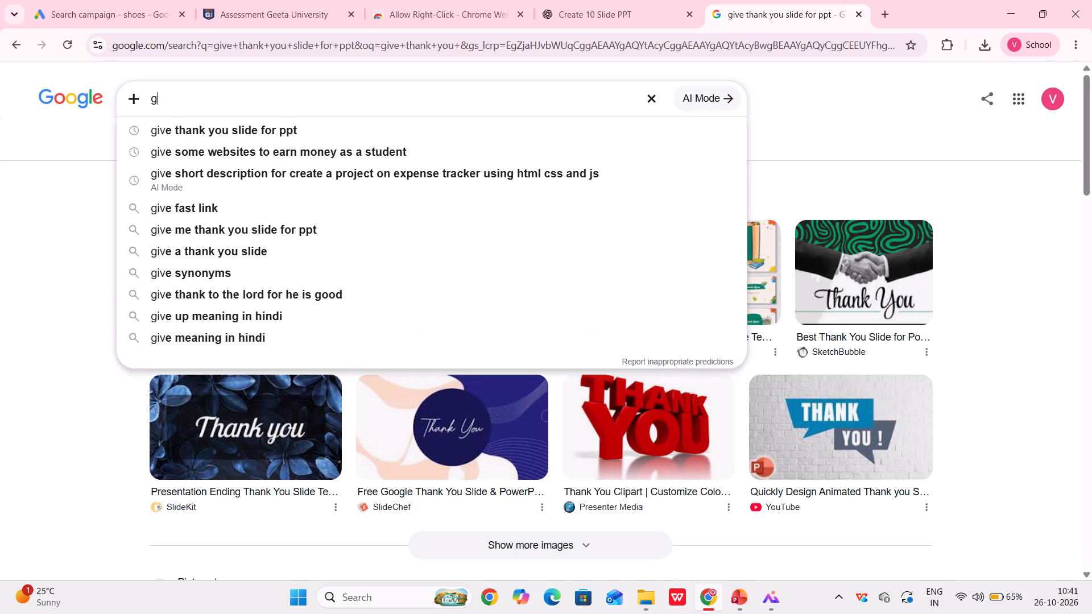
key(BackSpace)
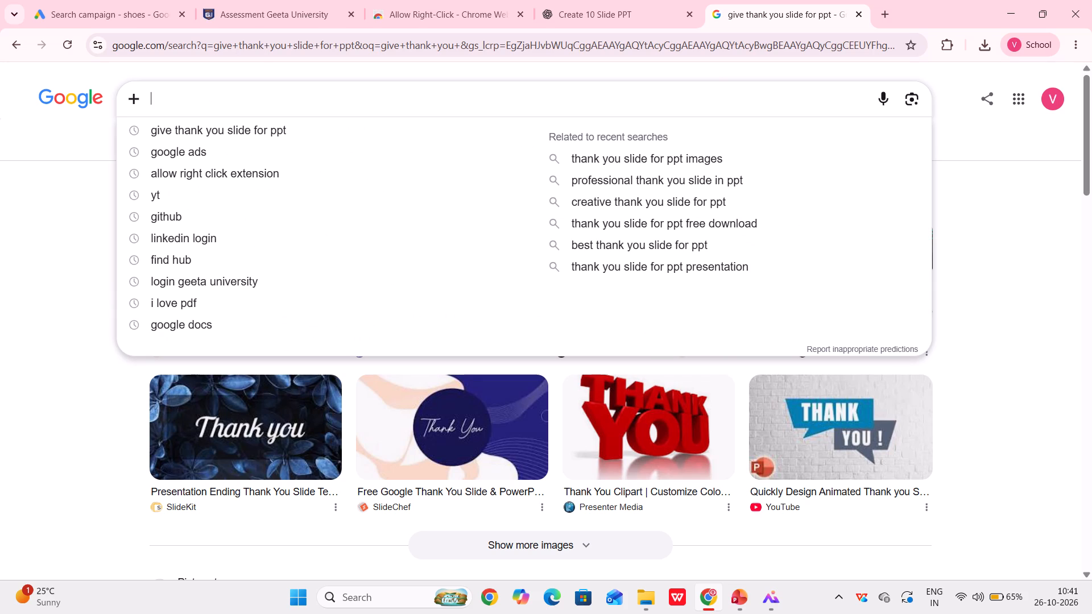
text(pintrest)
key(Return)
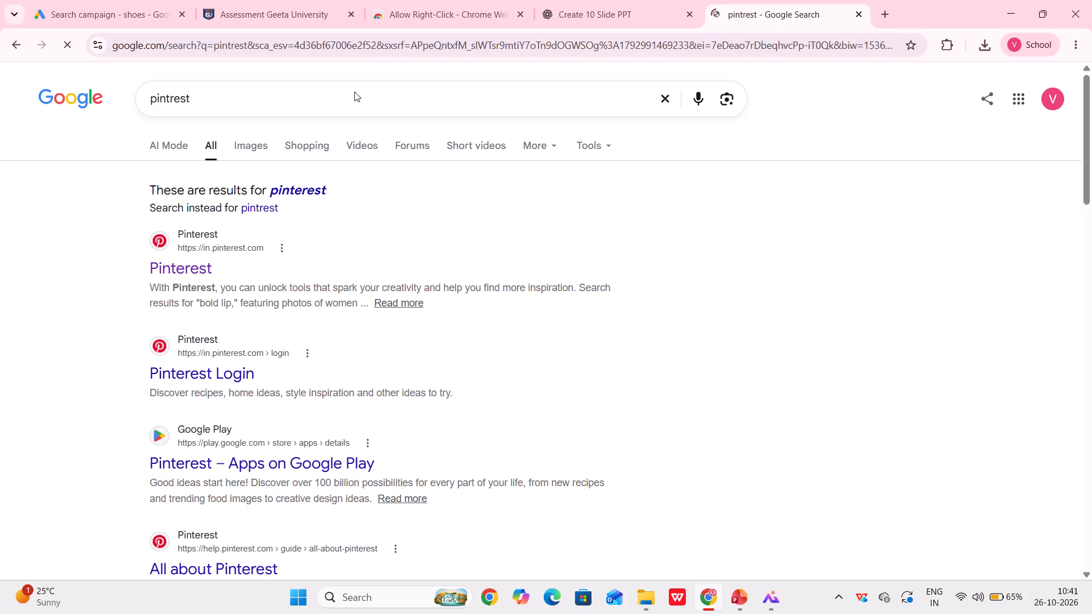
click(160, 264)
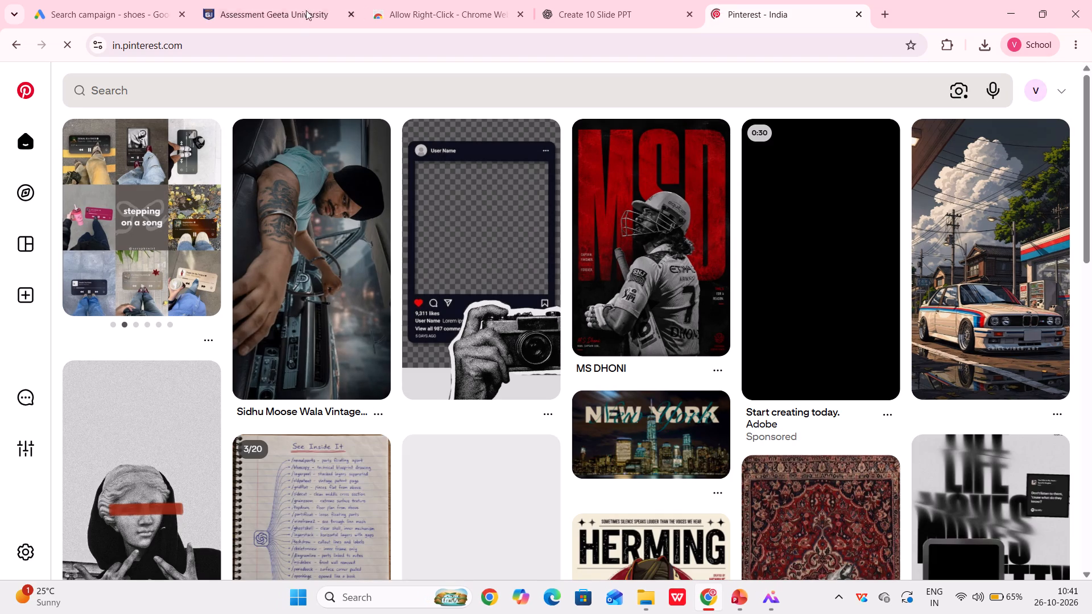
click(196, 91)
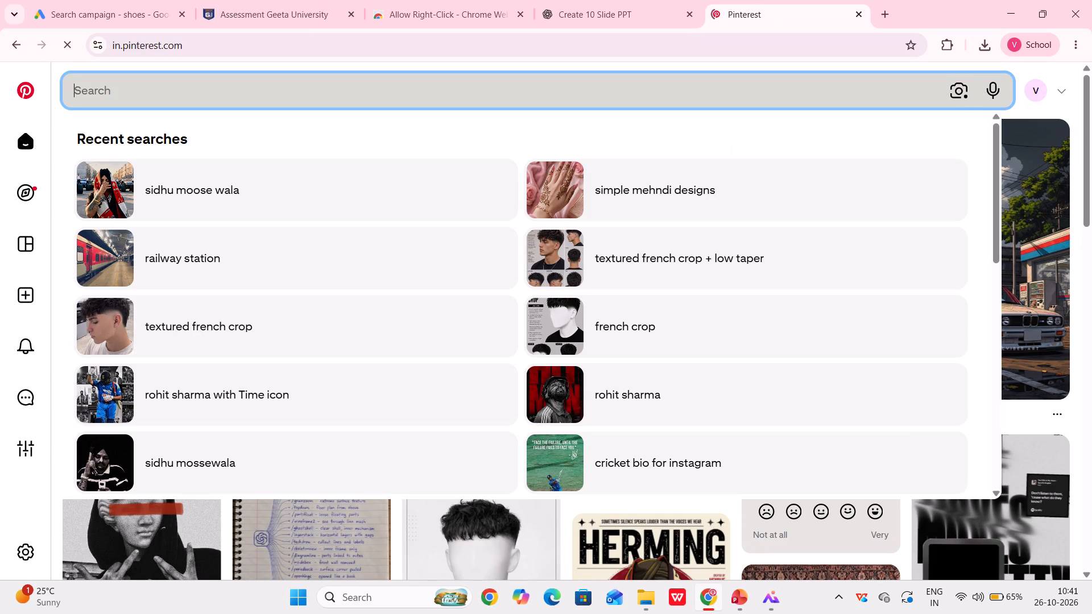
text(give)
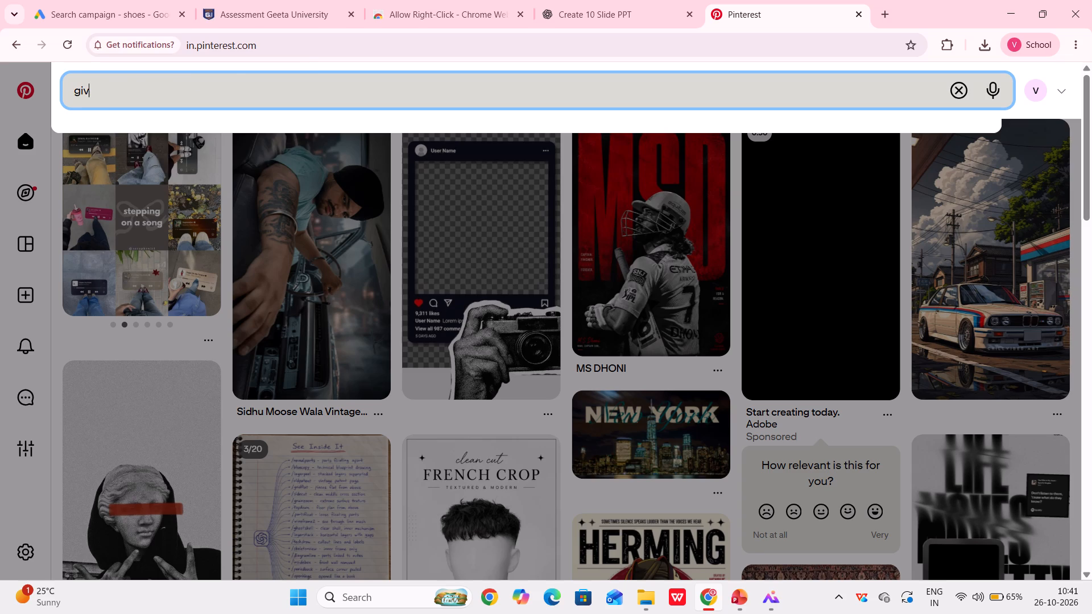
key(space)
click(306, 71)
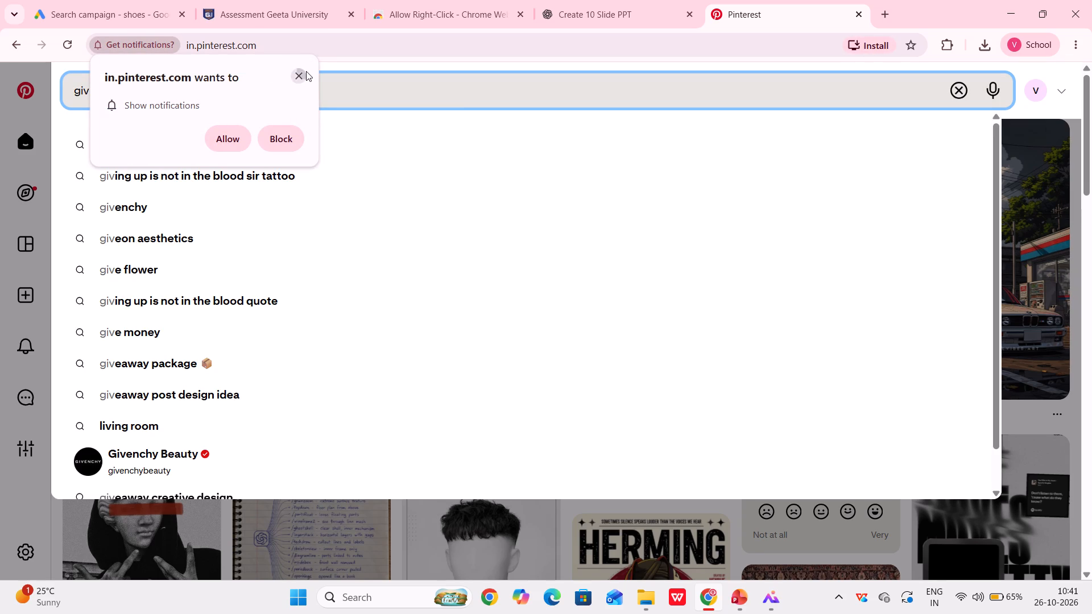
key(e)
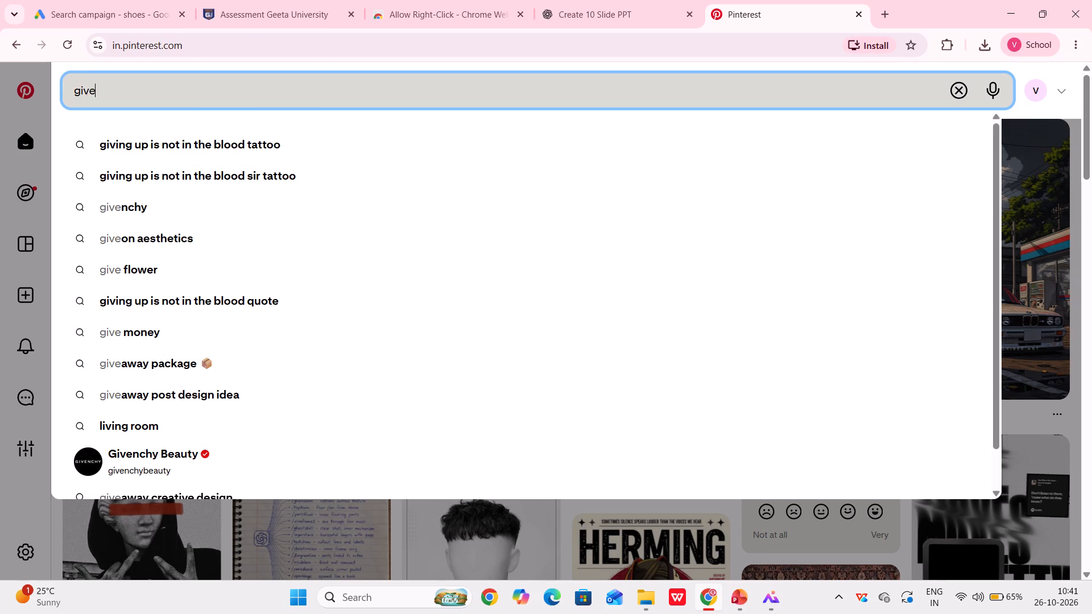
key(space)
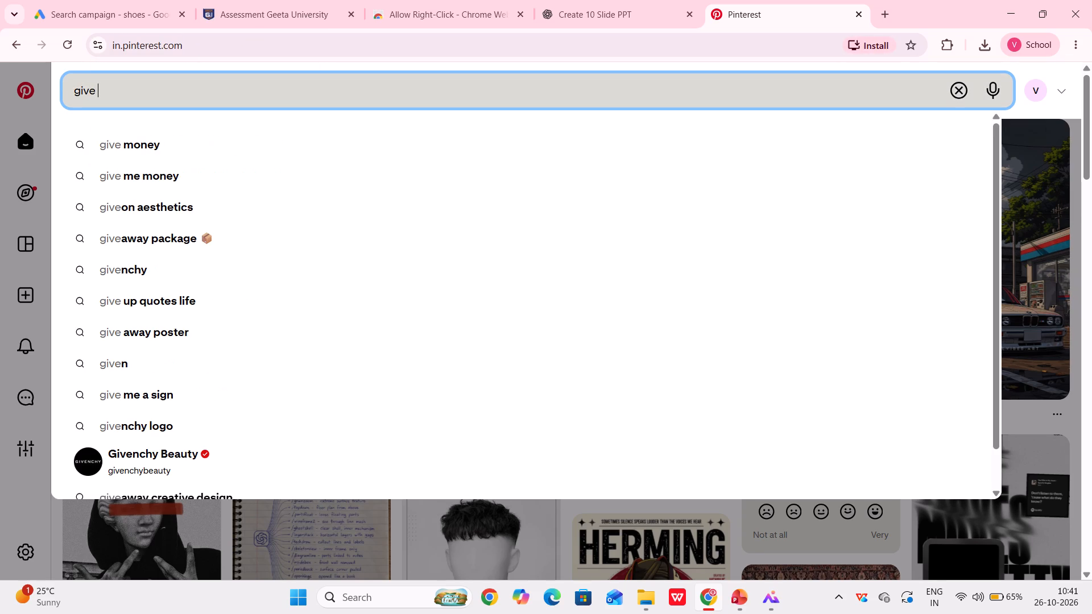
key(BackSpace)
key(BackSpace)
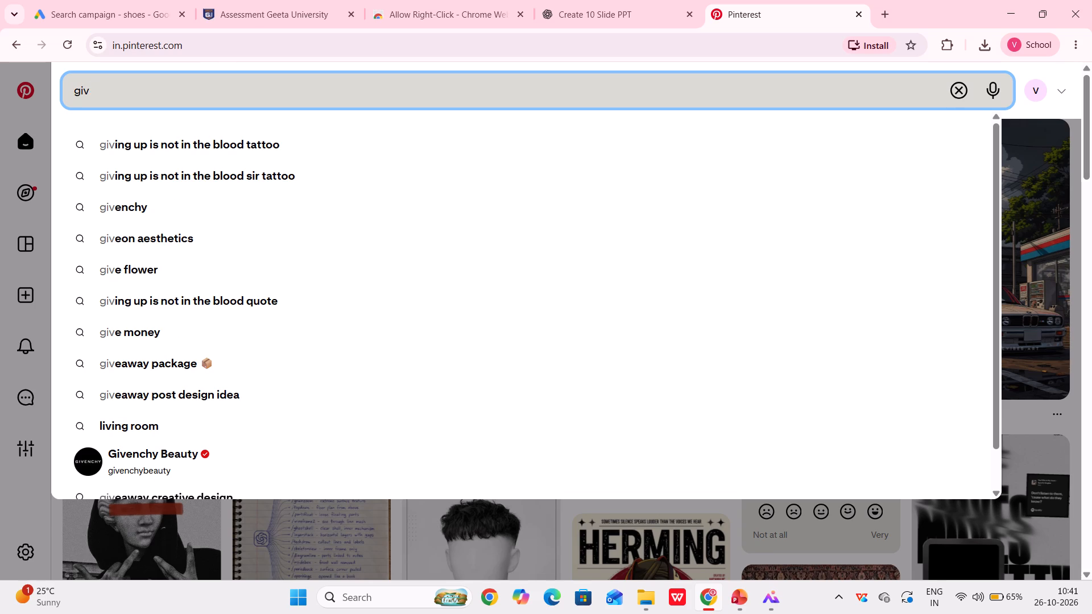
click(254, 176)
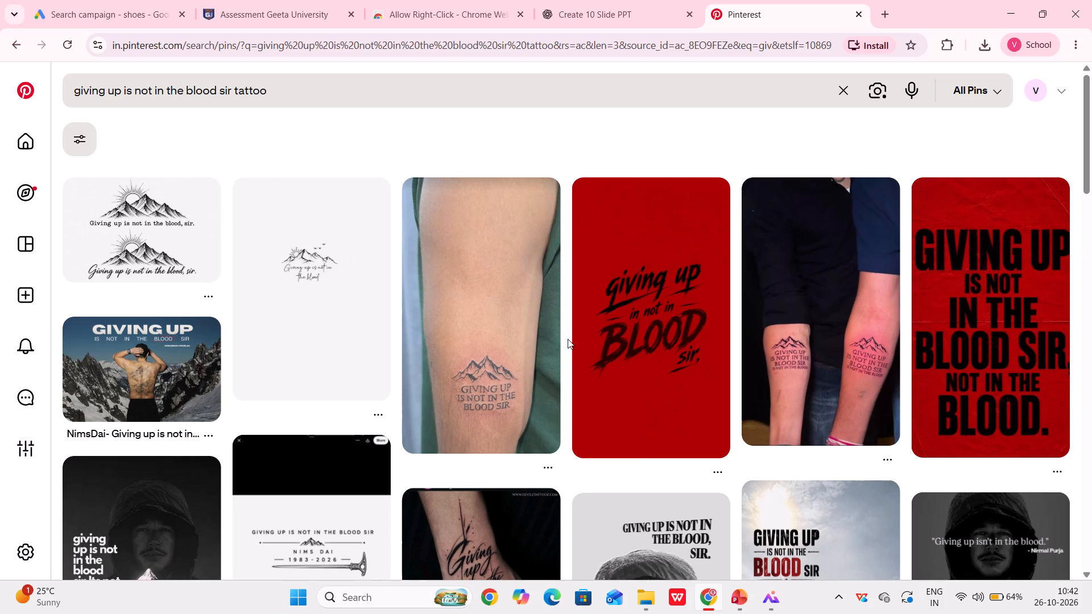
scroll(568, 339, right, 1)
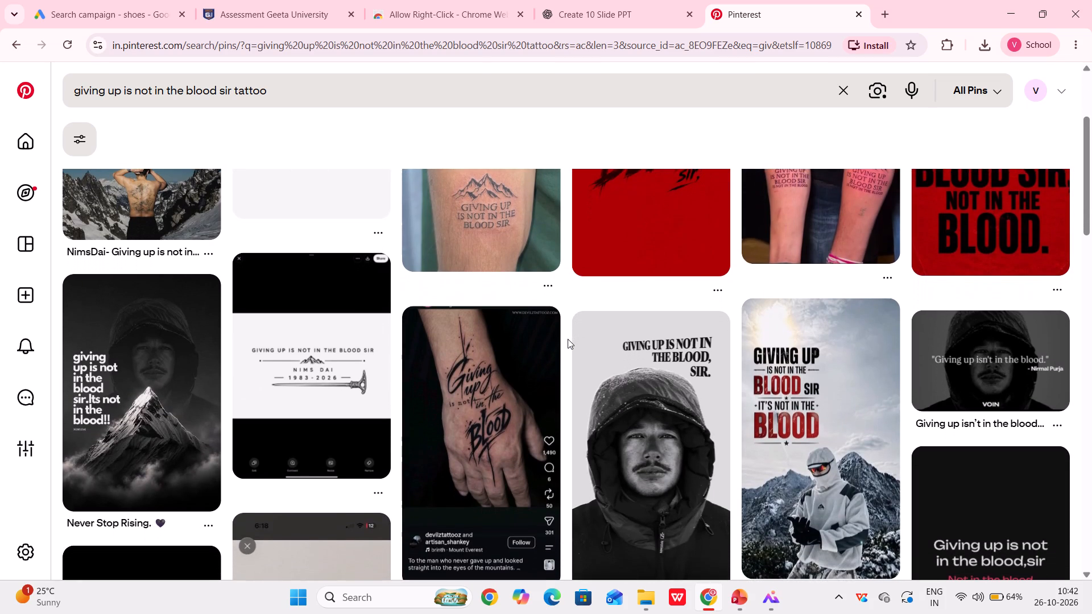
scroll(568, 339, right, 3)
Search Pinterest for "ppt slide thank you".
drag(355, 96, 90, 104)
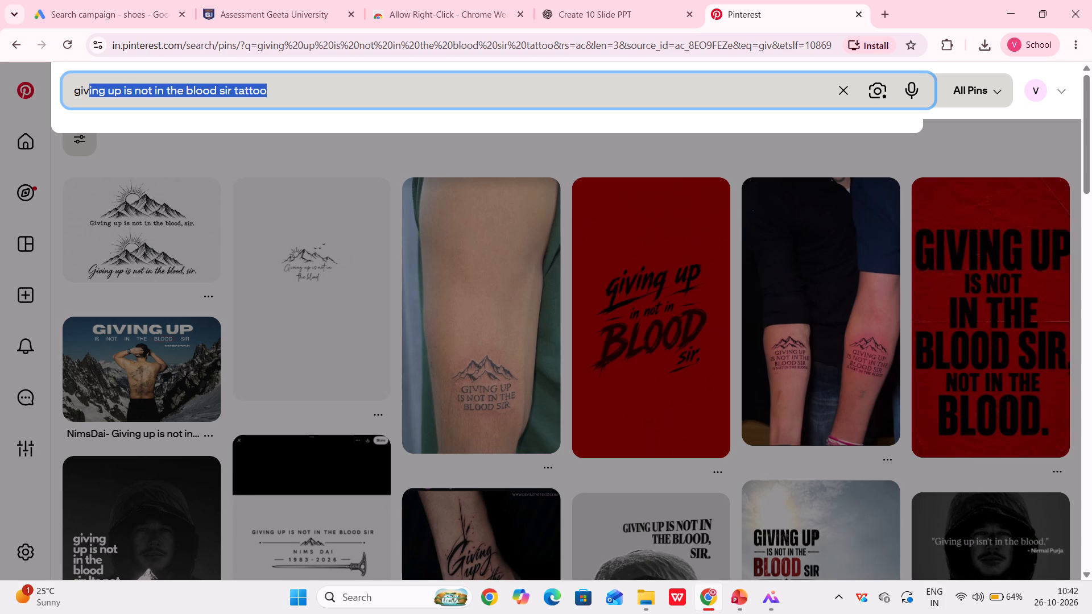
drag(90, 104, 96, 102)
key(BackSpace)
key(BackSpace)
key(BackSpace)
key(BackSpace)
key(BackSpace)
key(BackSpace)
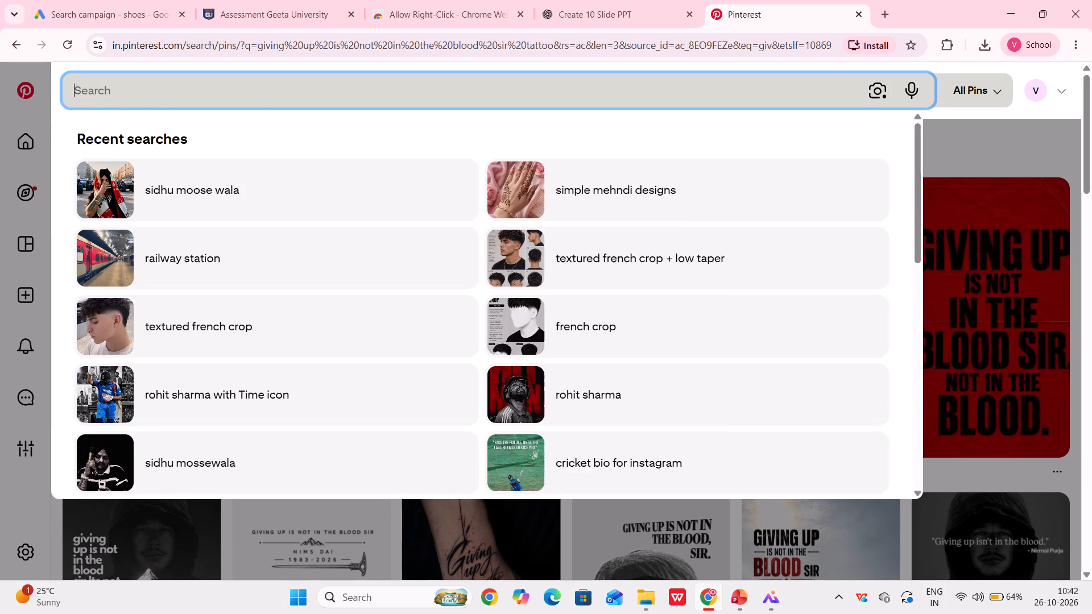
key(BackSpace)
text(ppt)
key(space)
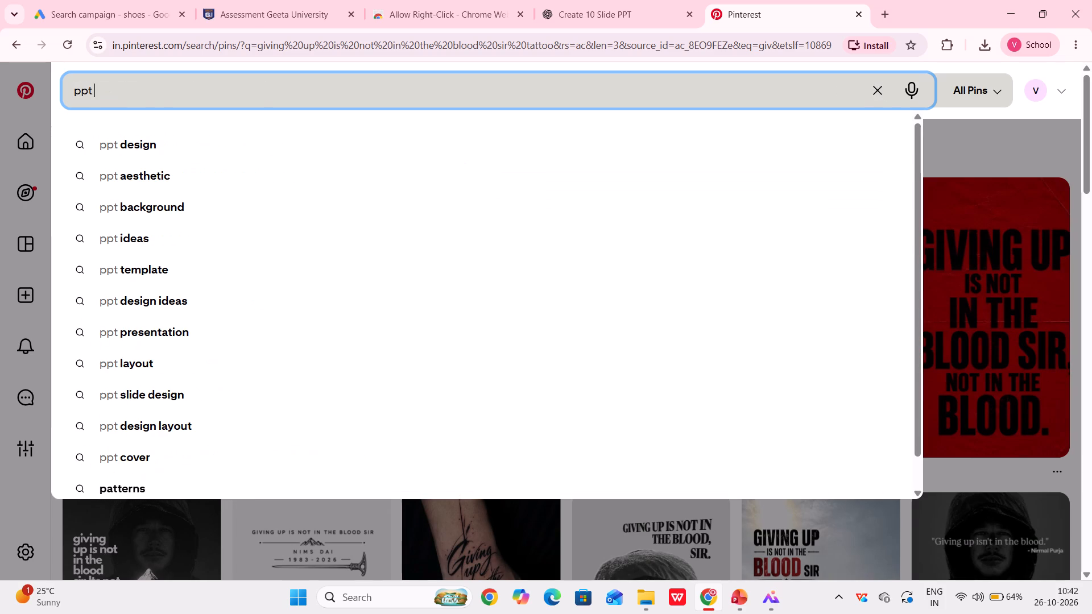
text(slide)
key(space)
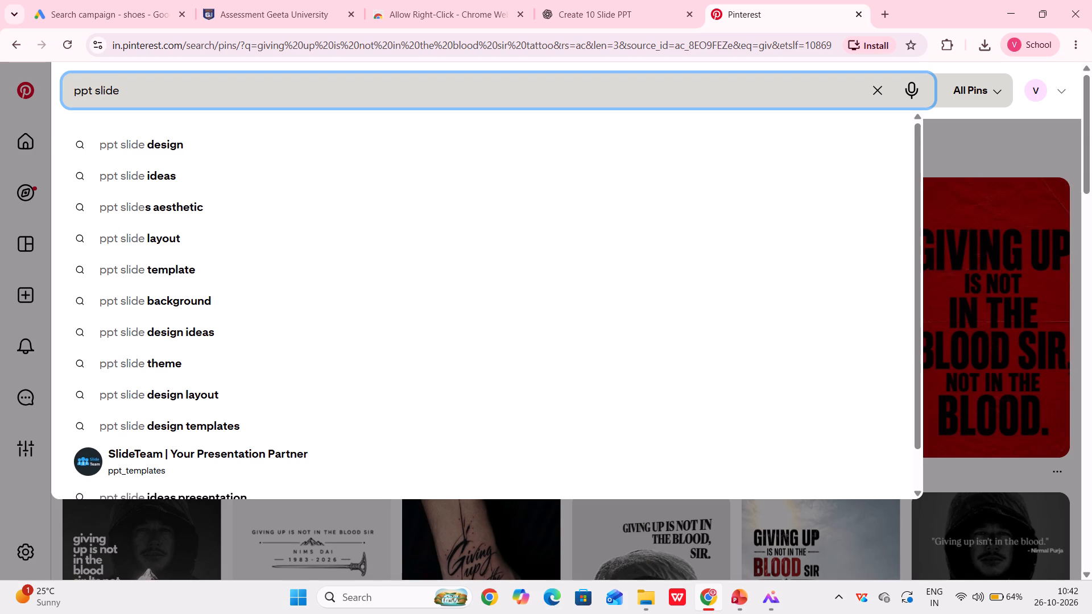
text(th)
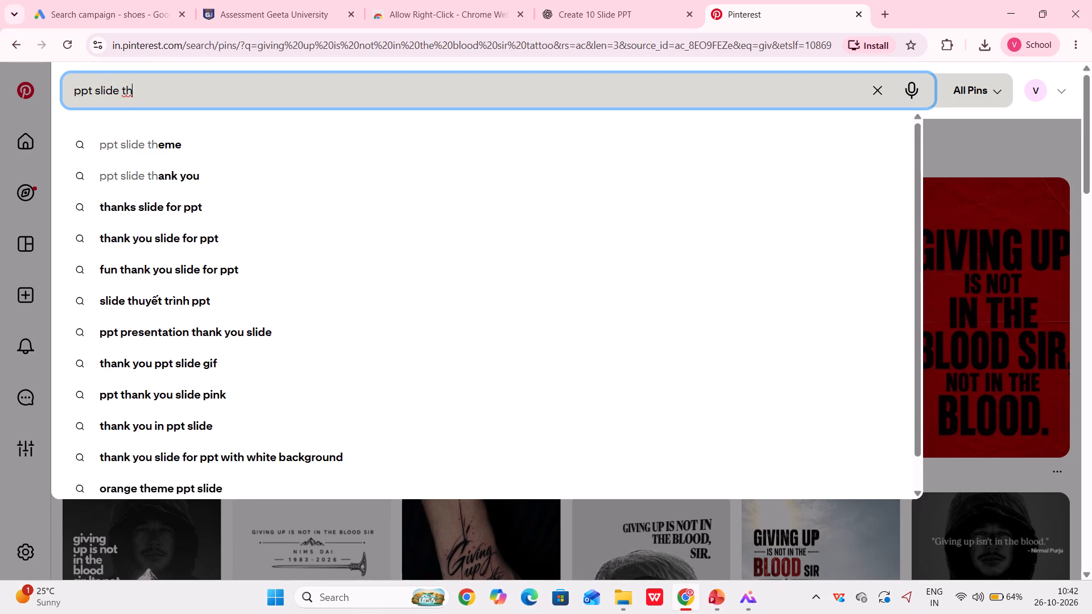
click(140, 177)
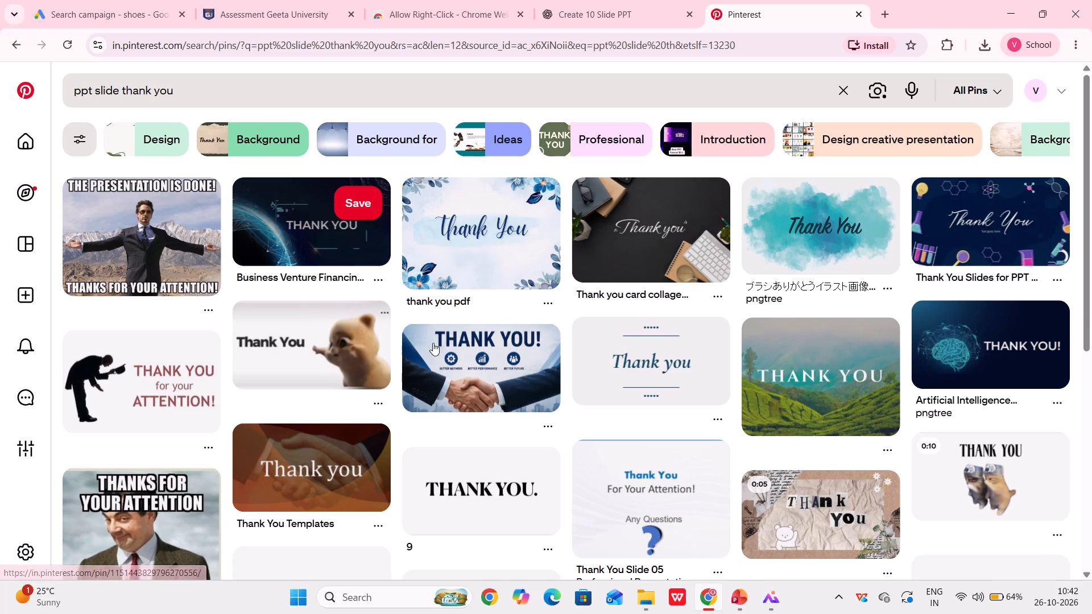
Open the "THANK YOU!" handshake pin, copy its image, and paste it onto blank slide 15 in PowerPoint.
right_click(491, 383)
click(491, 383)
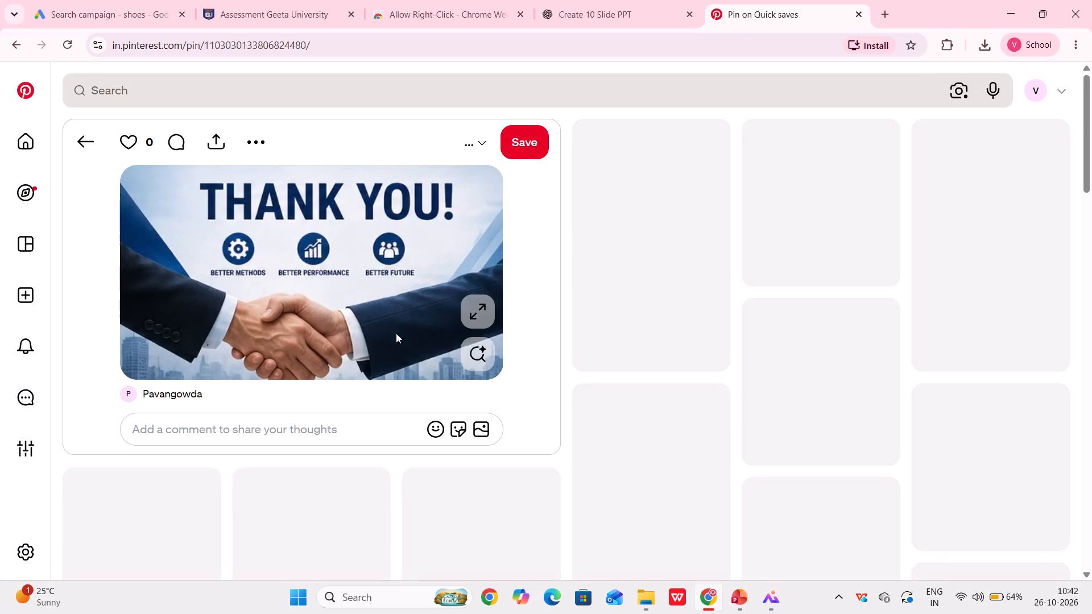
right_click(371, 317)
right_click(371, 317)
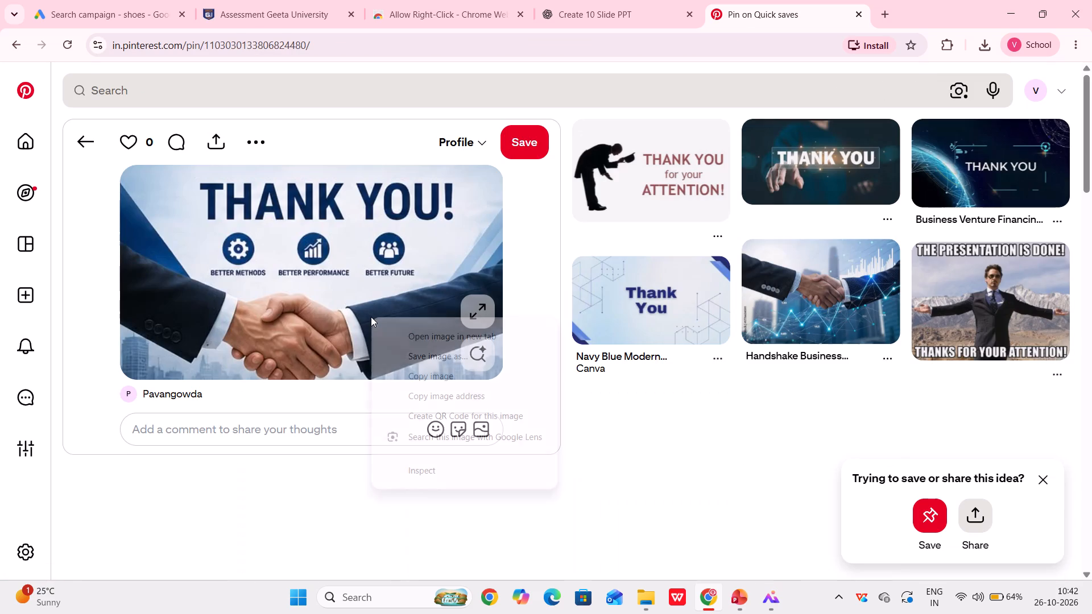
click(417, 380)
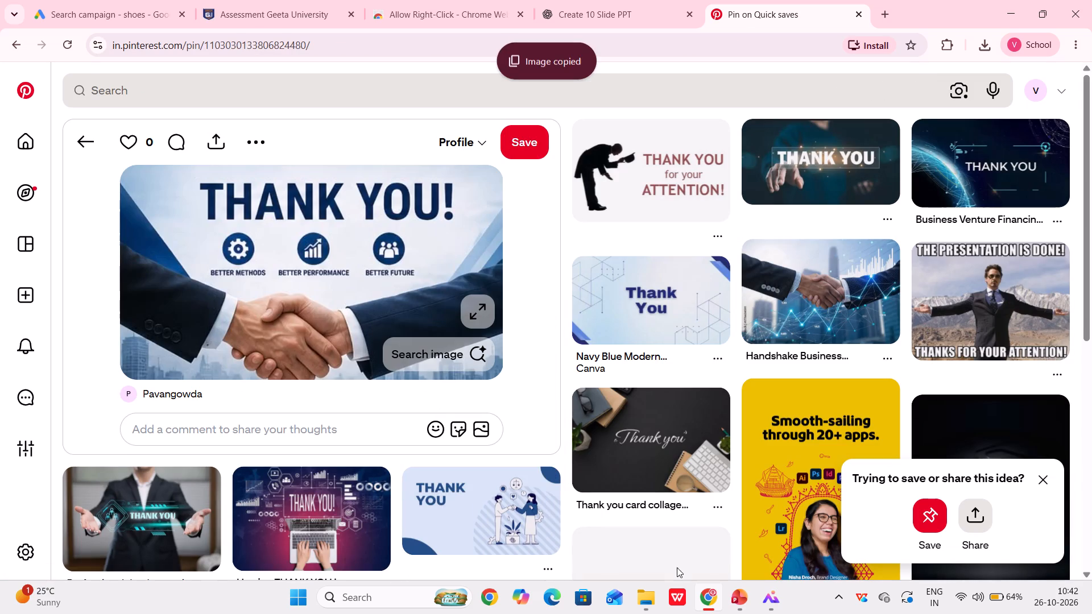
click(725, 608)
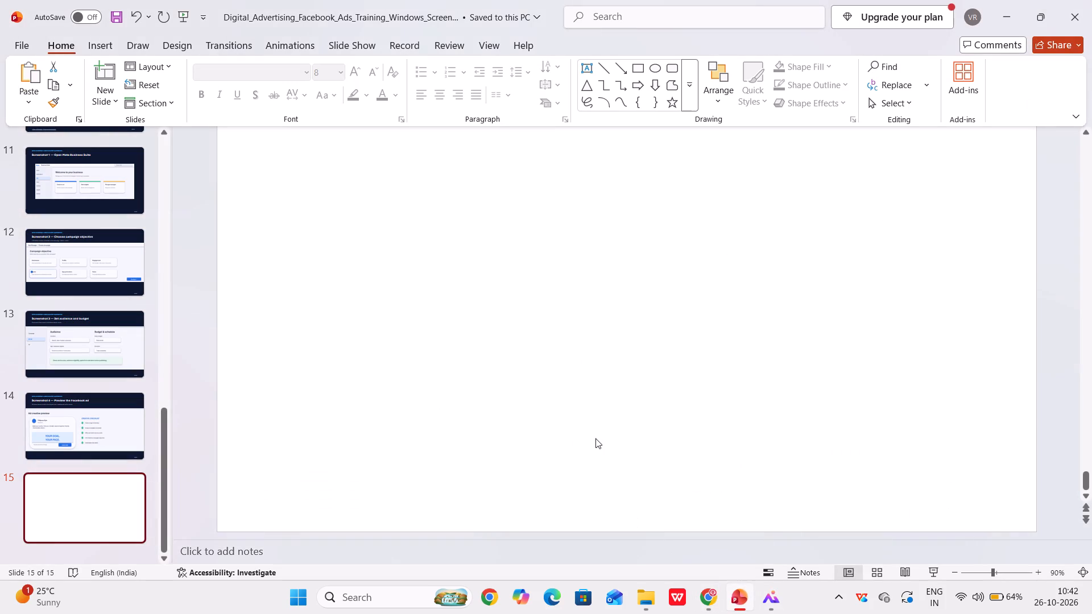
click(595, 438)
key(ctrl+v)
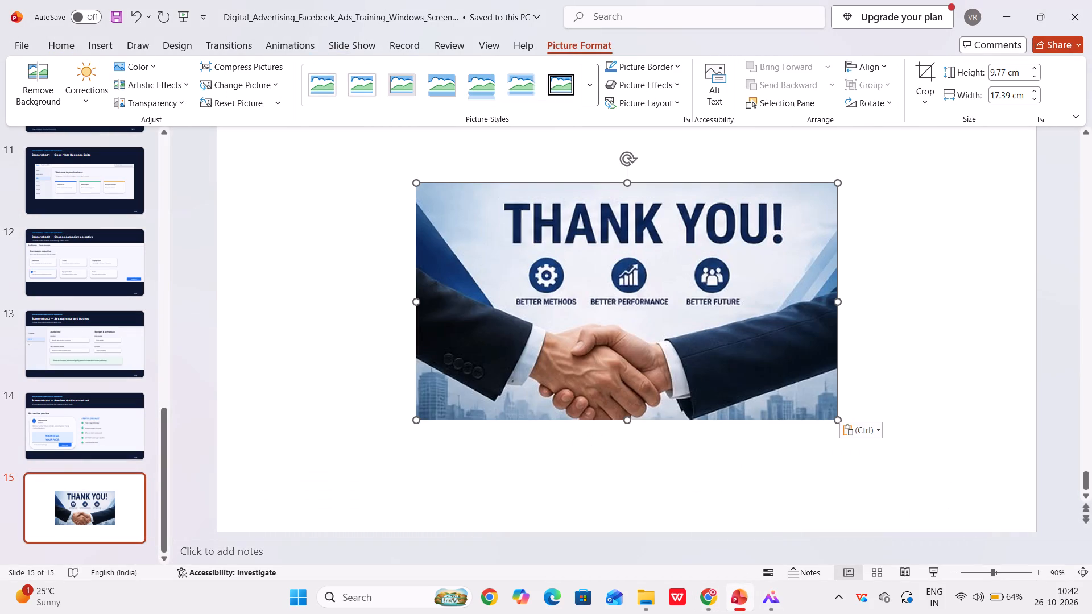
Enlarge the handshake picture to fill slide 15, about 34.07 cm wide and 18.79 cm high.
click(416, 424)
drag(417, 416, 344, 453)
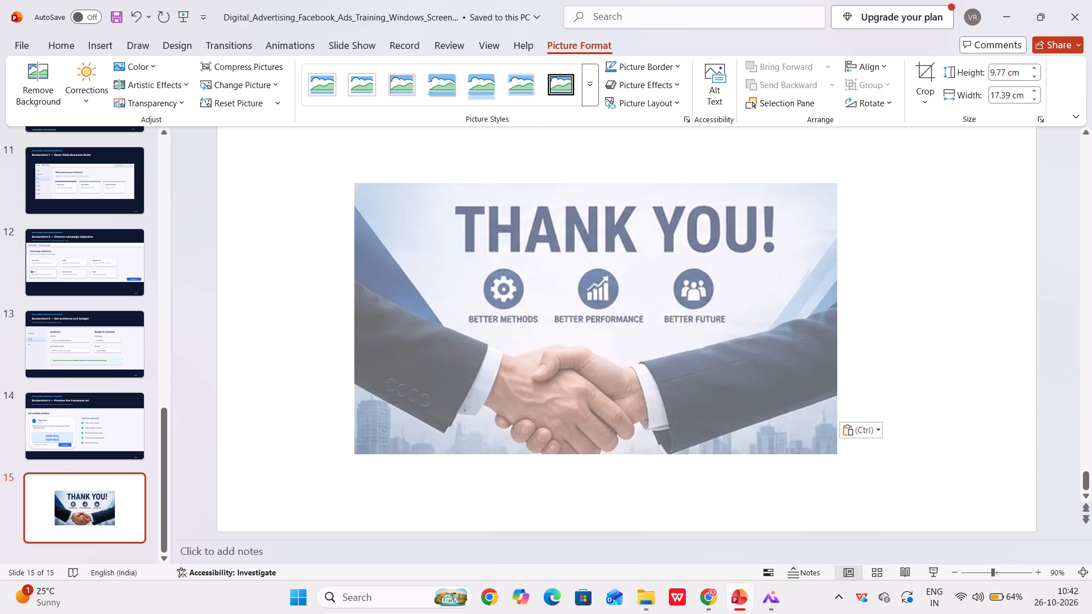
drag(344, 453, 228, 493)
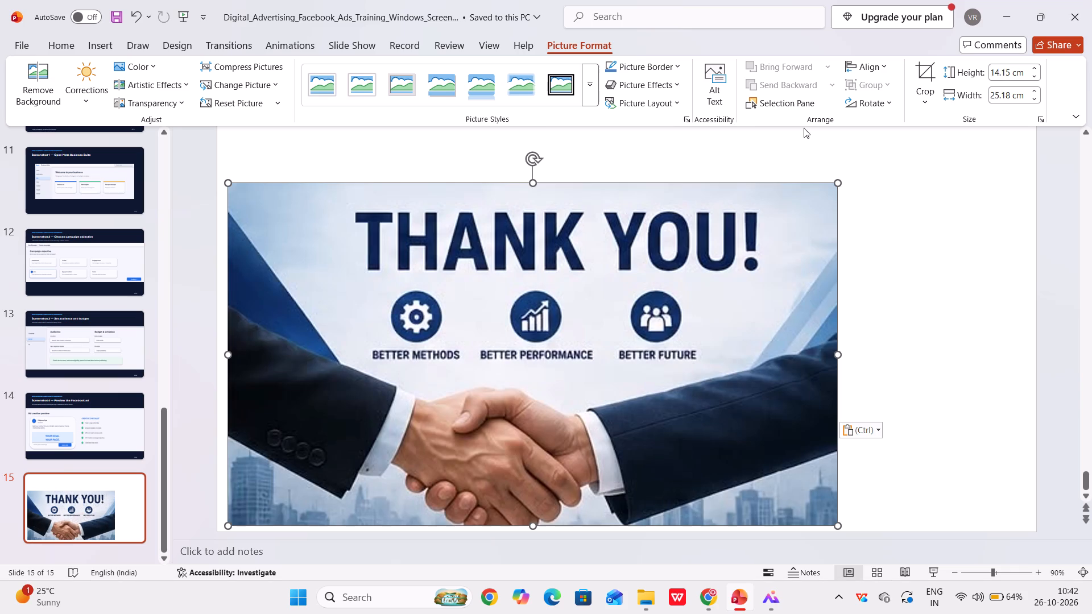
drag(836, 184, 891, 117)
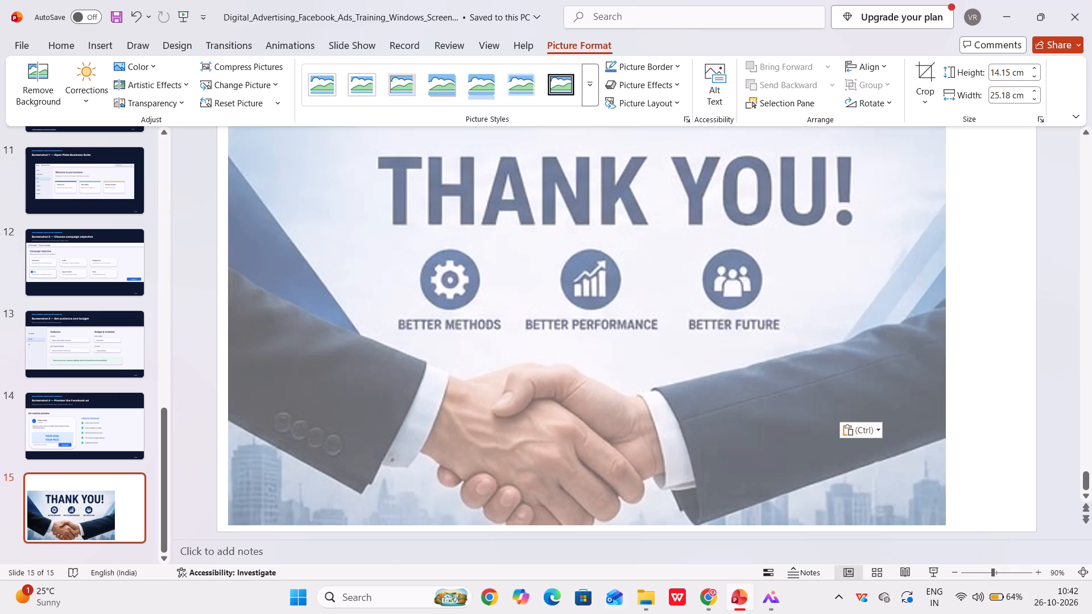
drag(891, 117, 1015, 82)
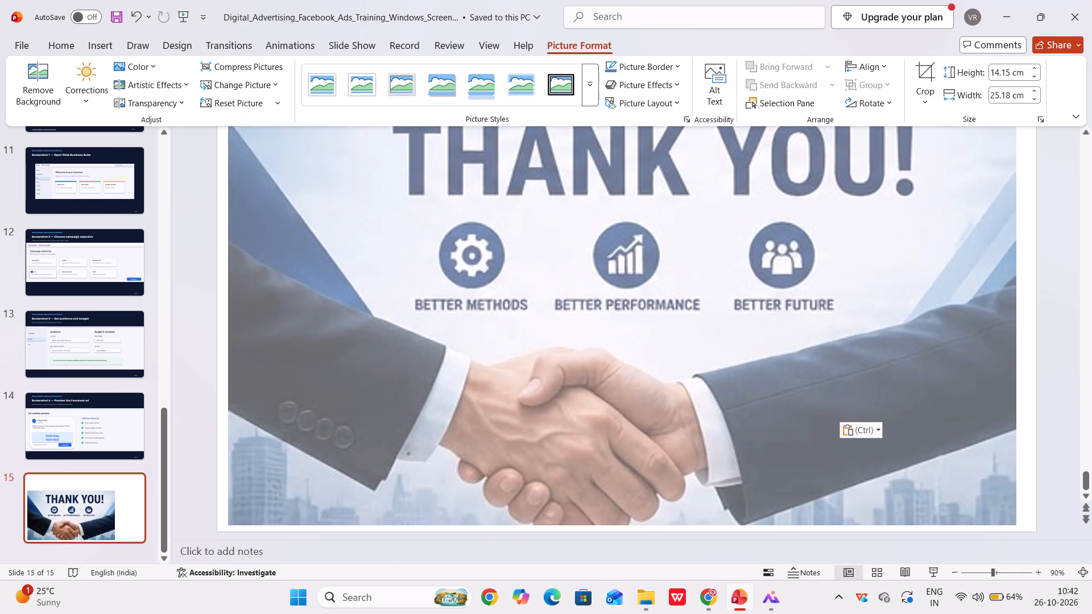
drag(1015, 82, 1024, 74)
scroll(690, 336, up, 2)
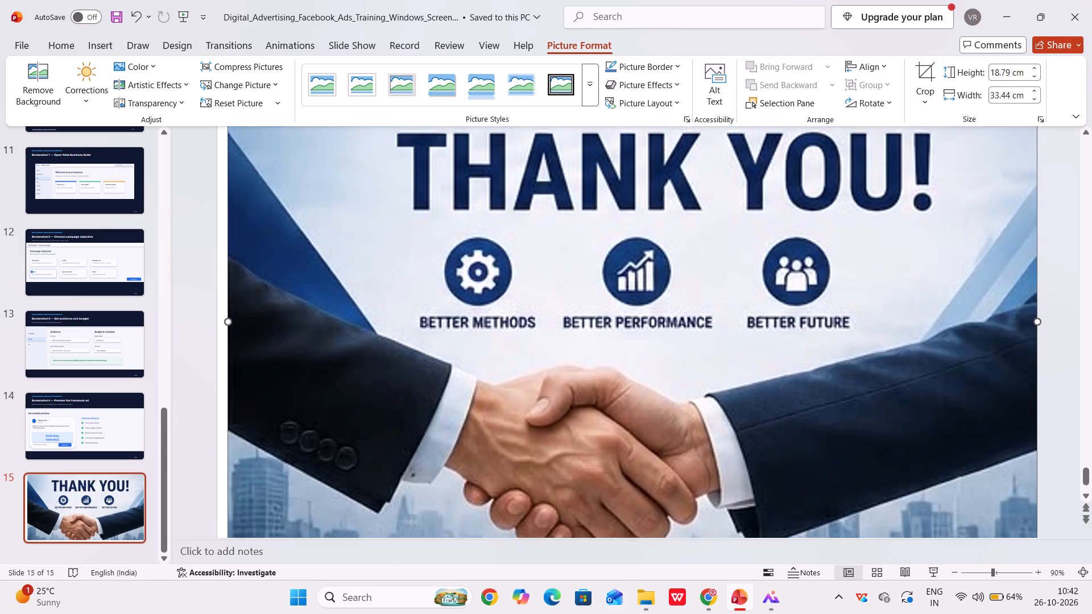
scroll(690, 336, up, 2)
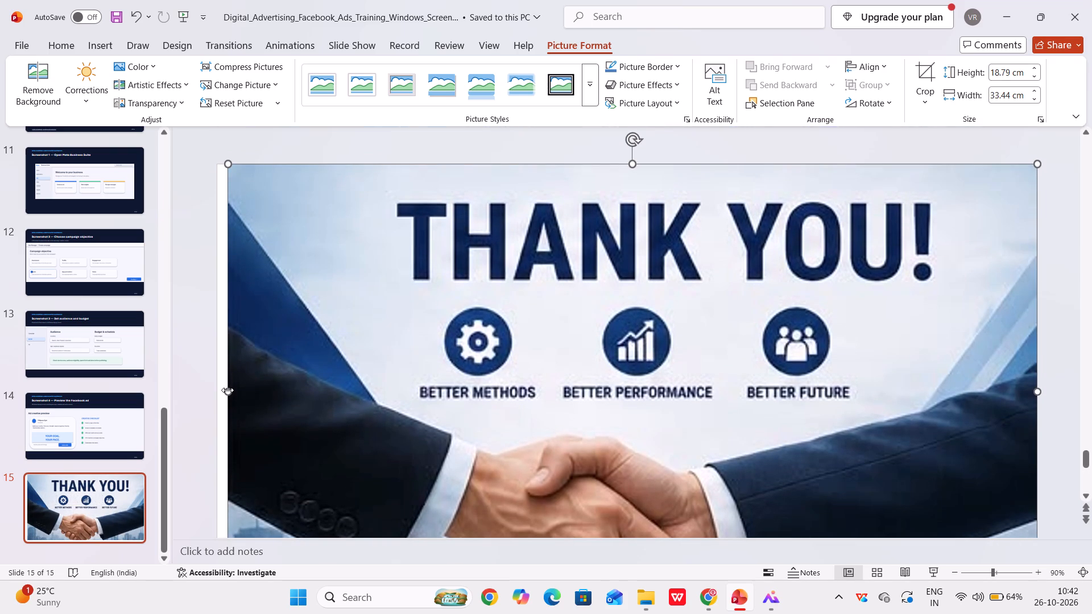
drag(227, 390, 213, 392)
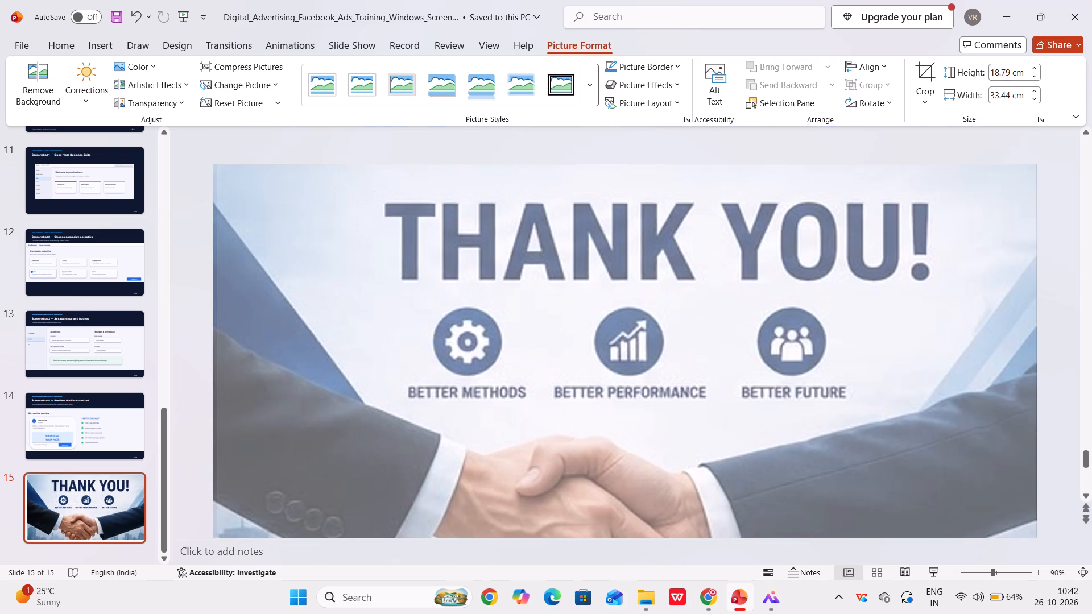
drag(213, 392, 213, 392)
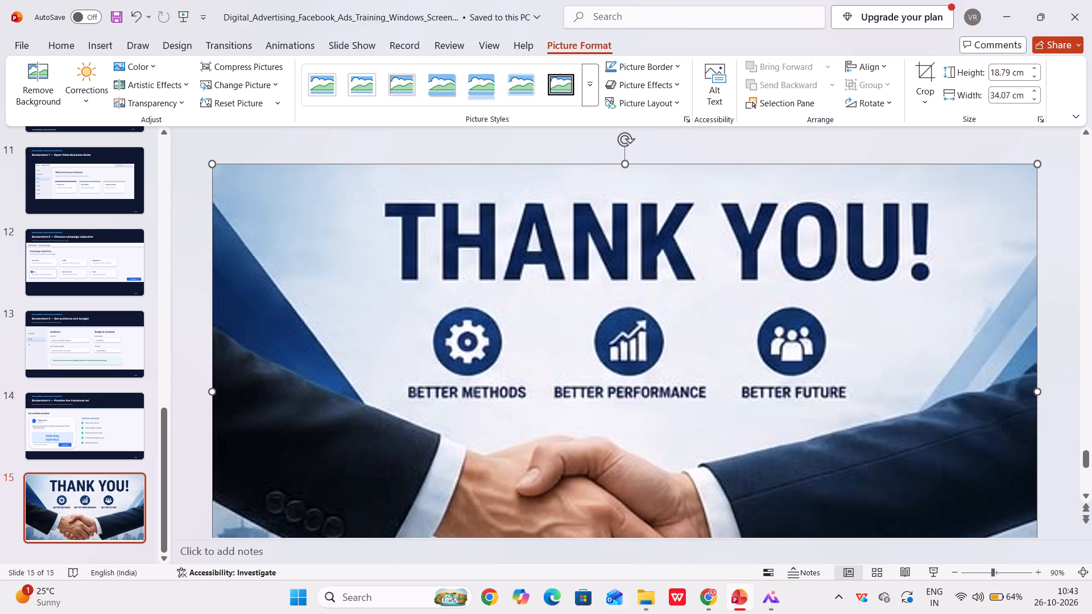
click(626, 167)
scroll(830, 354, down, 4)
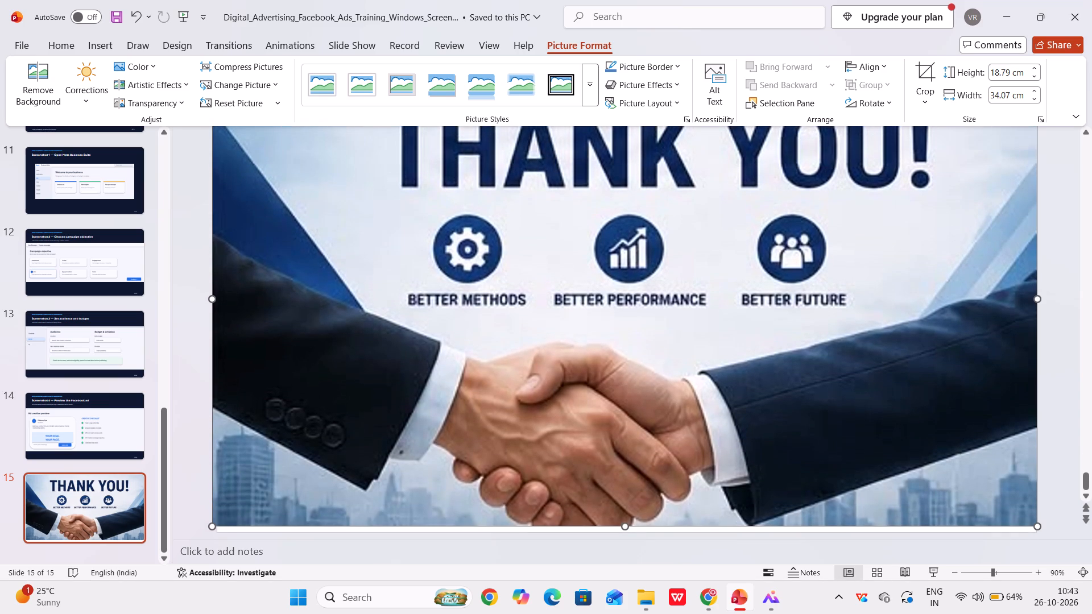
click(913, 500)
Copy the page-number text box from the footer of slide 14 and paste it onto thank-you slide 15.
click(62, 446)
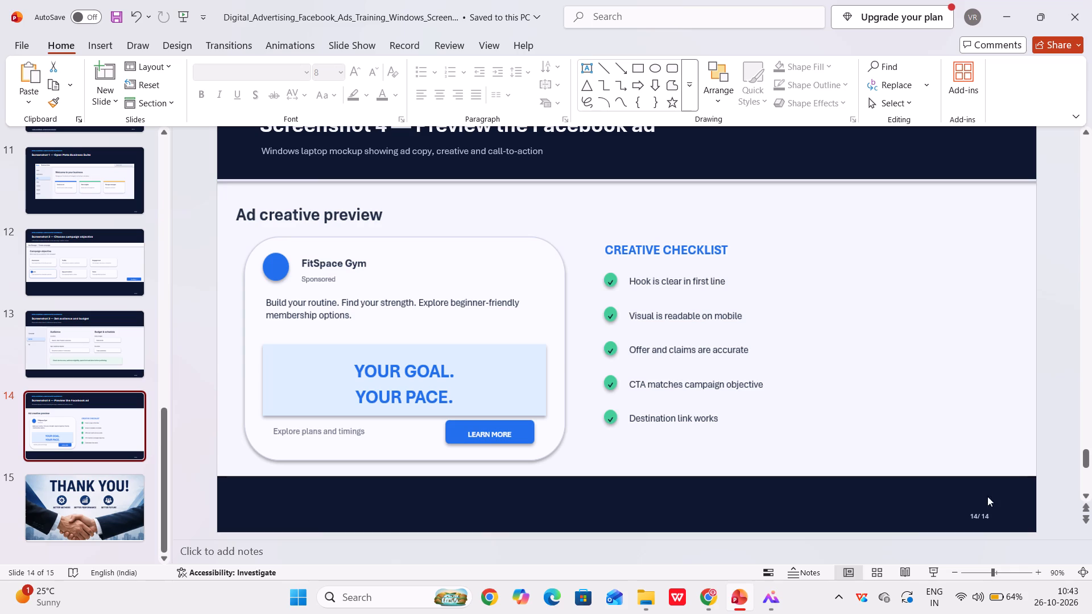
click(975, 515)
right_click(975, 515)
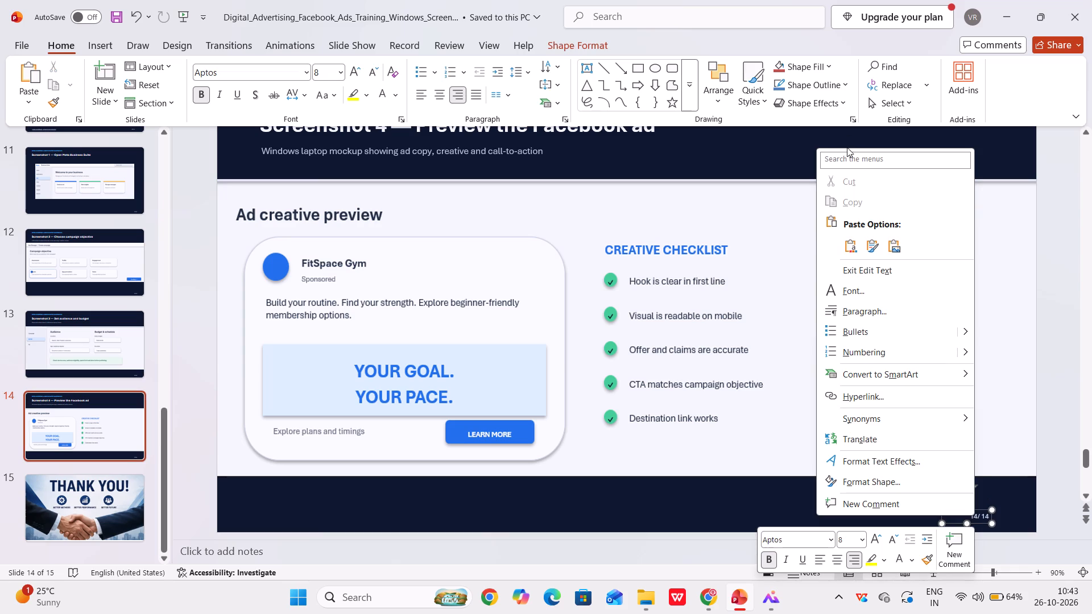
click(826, 201)
click(988, 517)
right_click(988, 517)
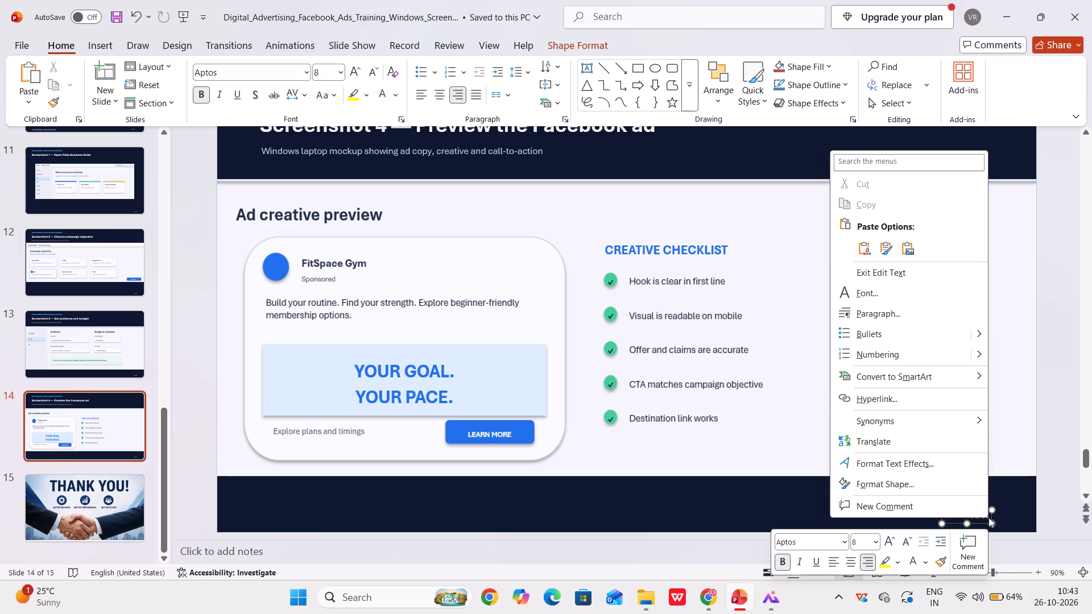
click(773, 418)
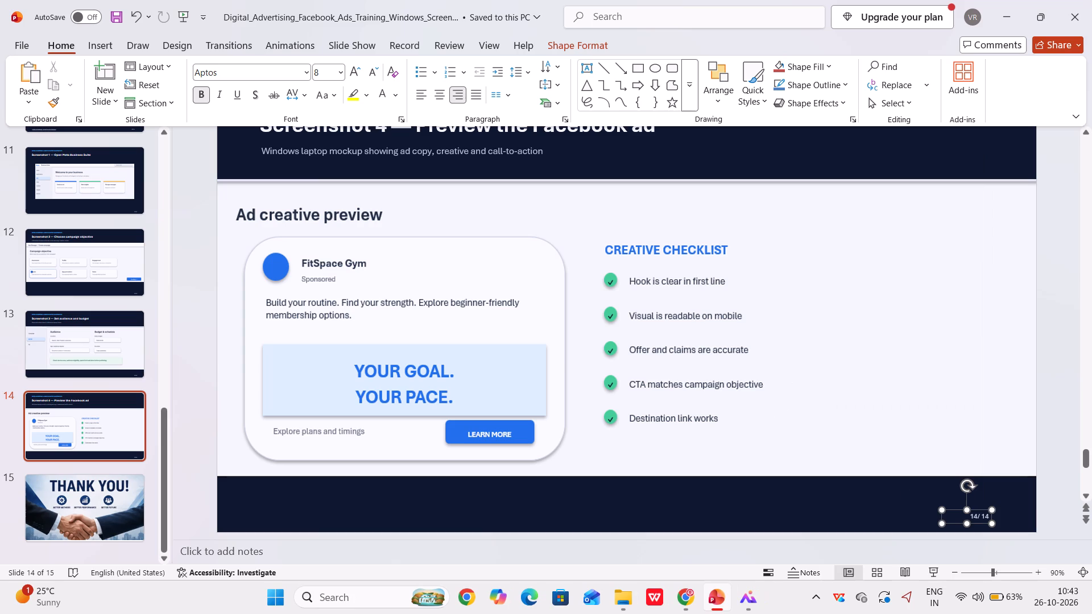
click(940, 518)
right_click(940, 518)
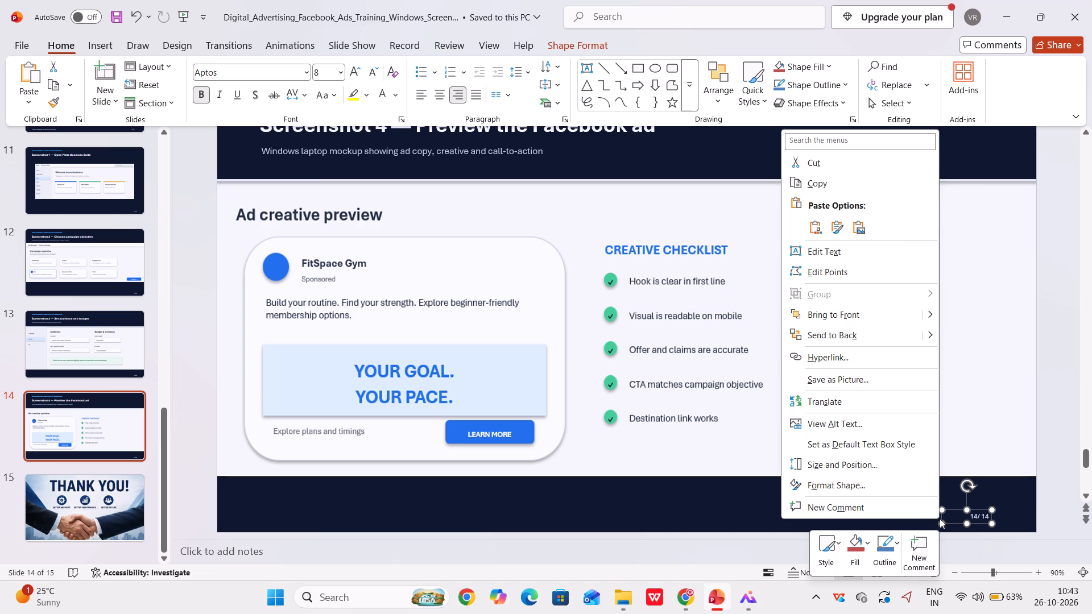
click(850, 186)
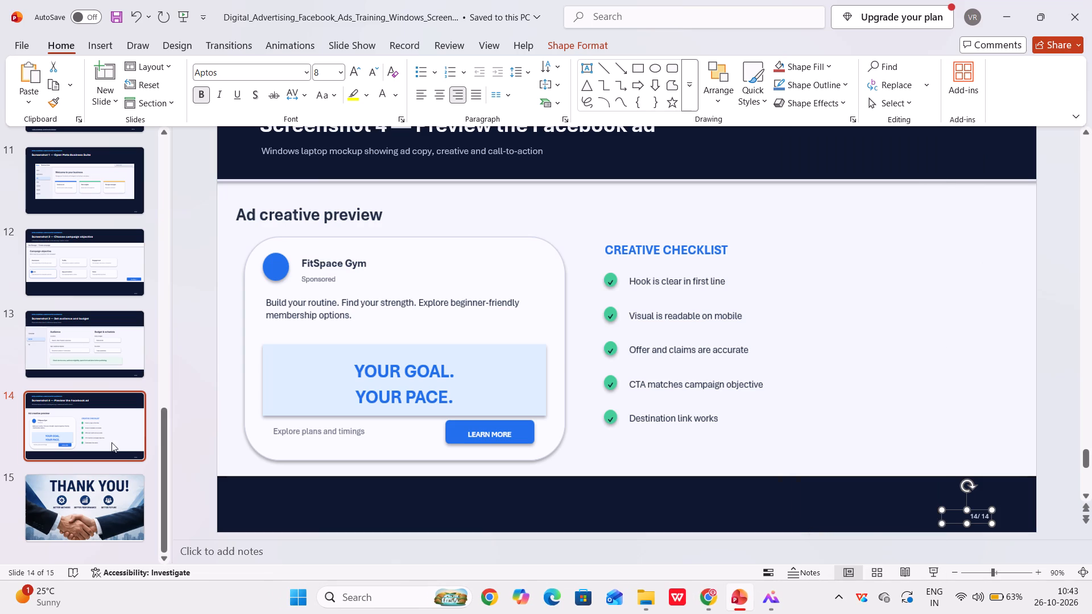
click(105, 487)
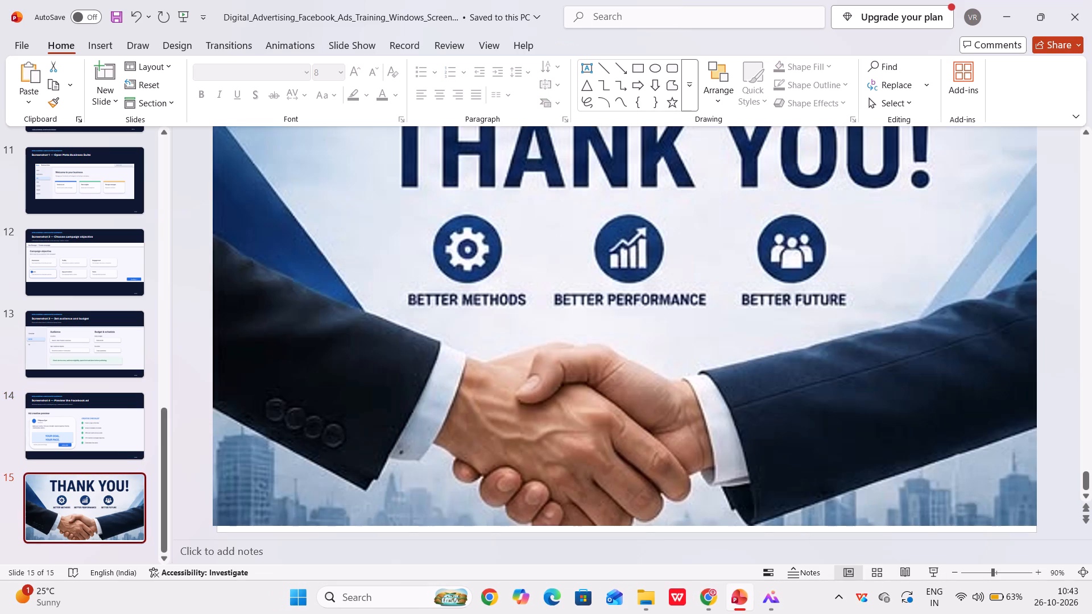
key(ctrl+v)
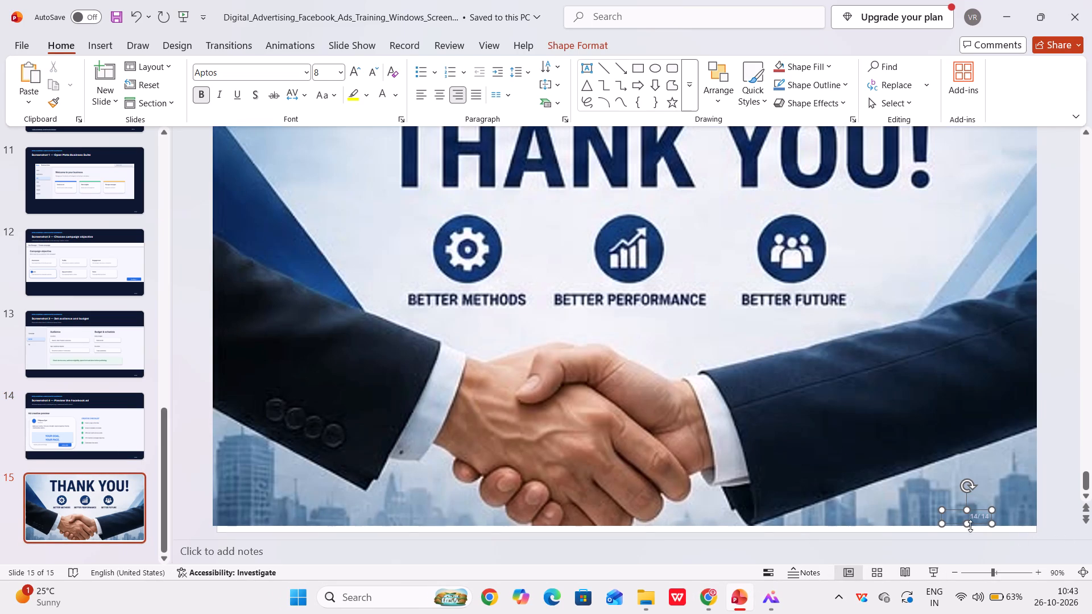
Change the total in the pasted page number on slide 15 to 15.
drag(968, 520, 977, 518)
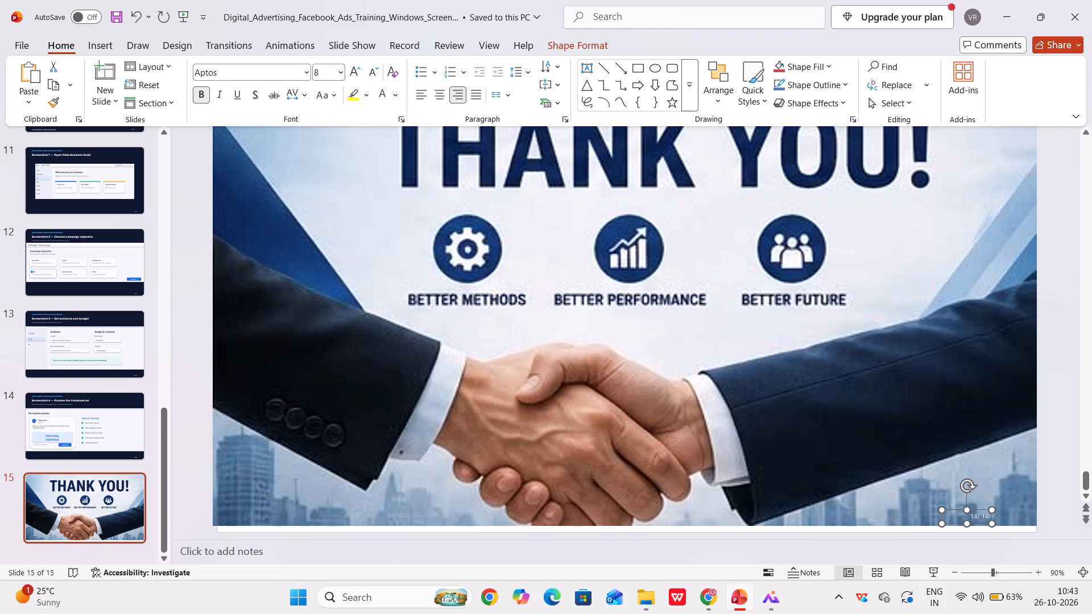
right_click(968, 515)
click(968, 515)
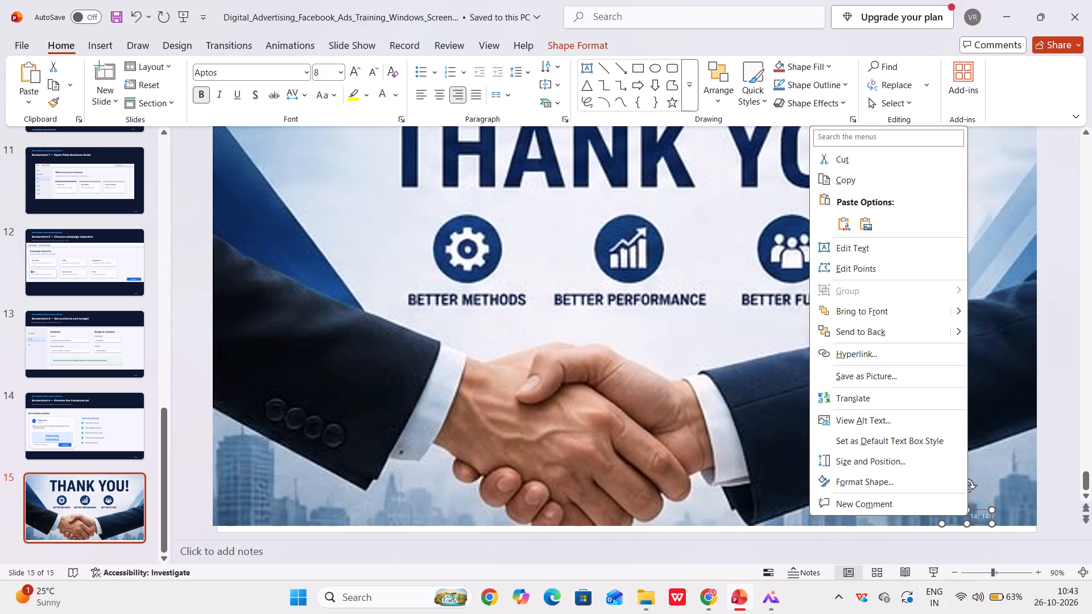
drag(970, 515, 995, 515)
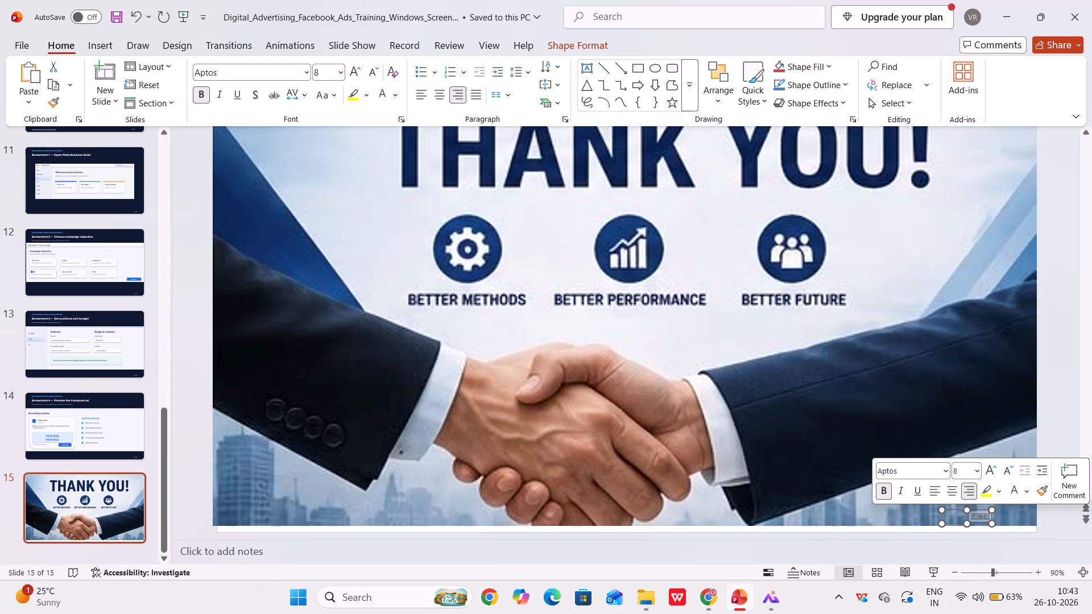
click(995, 515)
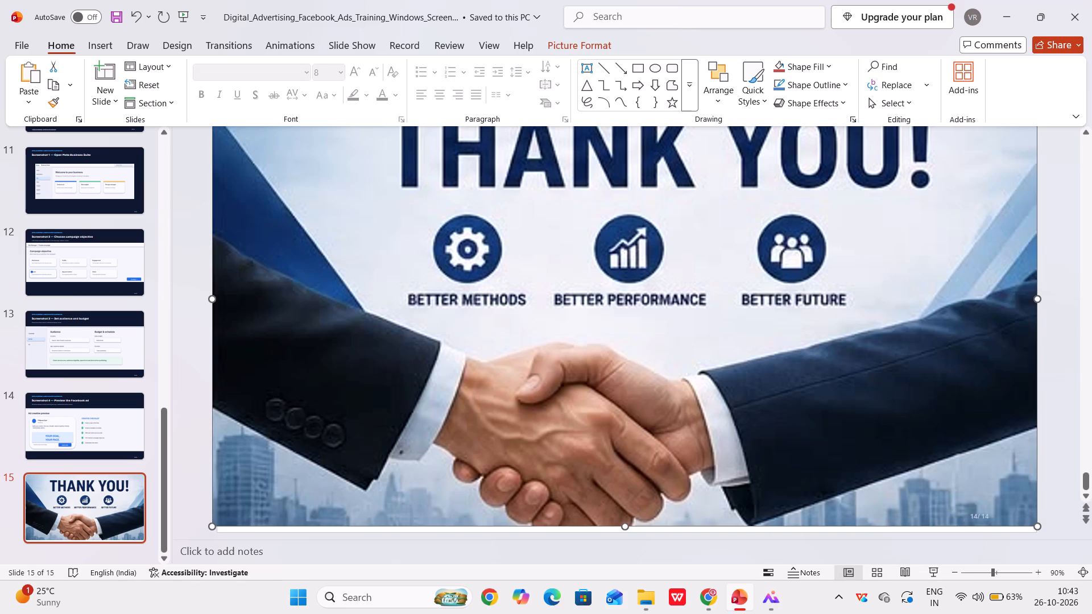
click(980, 517)
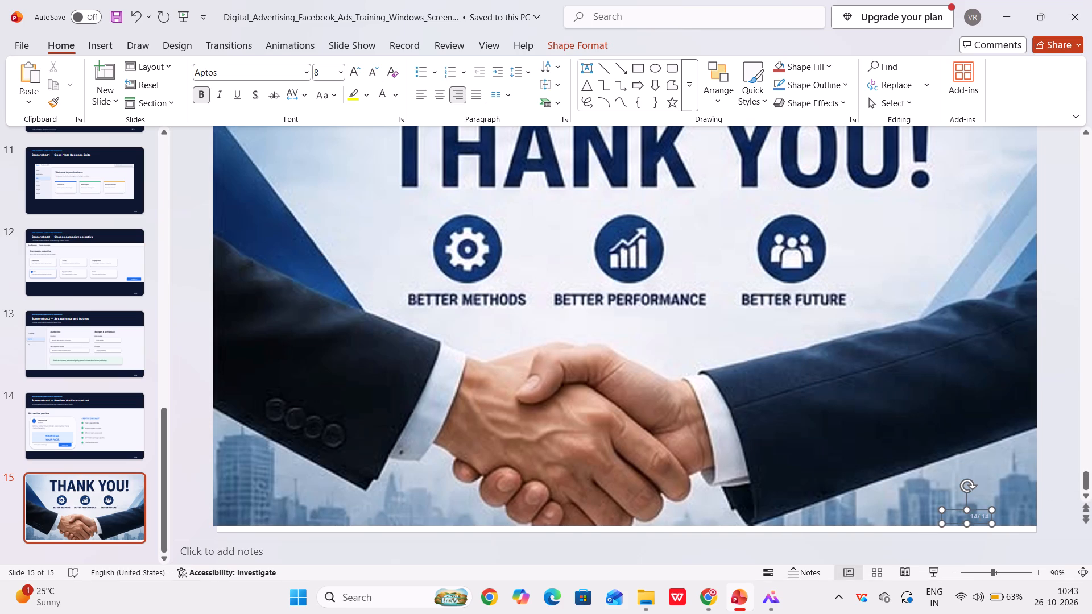
click(988, 516)
key(BackSpace)
key(5)
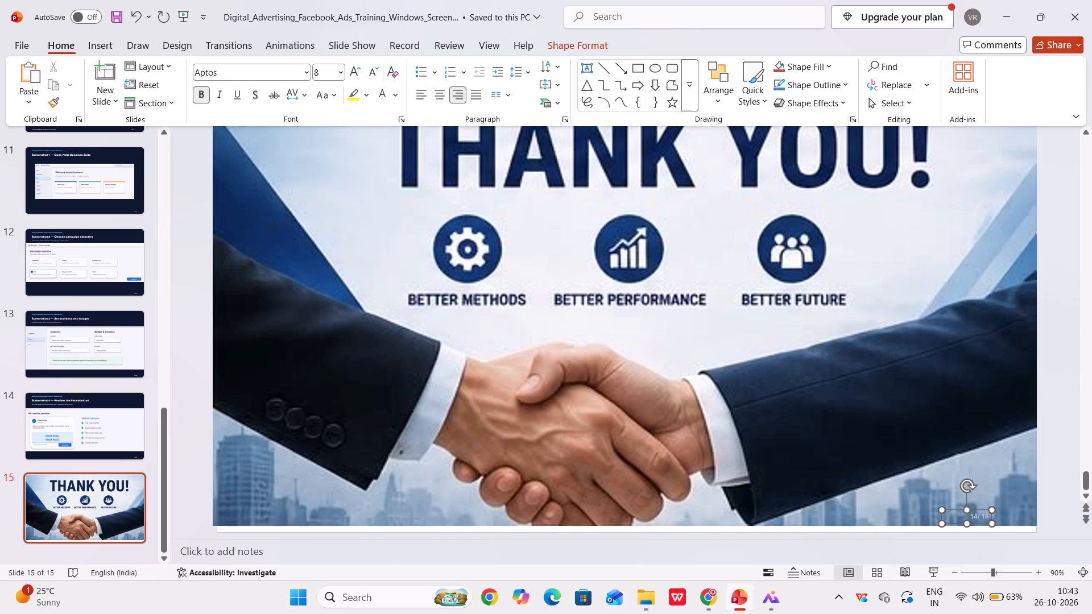
Change the current page number in slide 15's footer text box to 15.
click(976, 517)
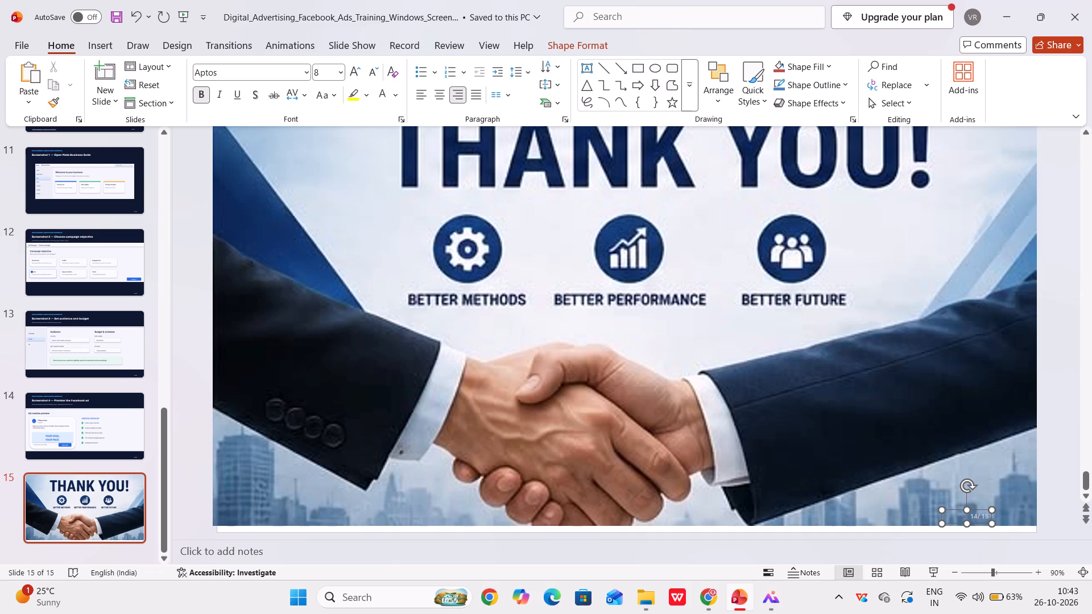
click(976, 517)
double_click(976, 517)
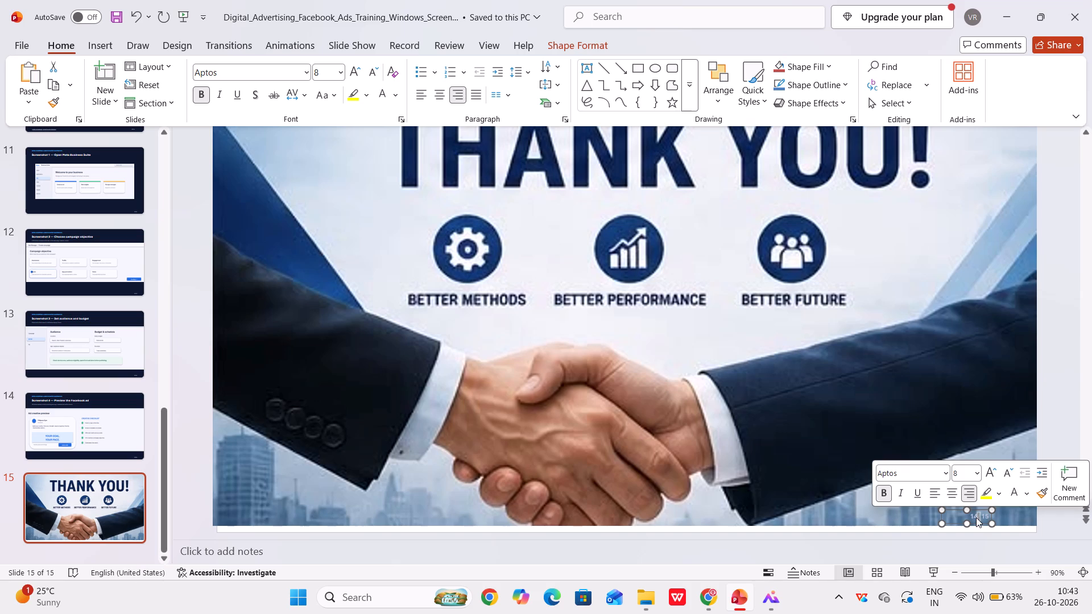
key(BackSpace)
key(BackSpace)
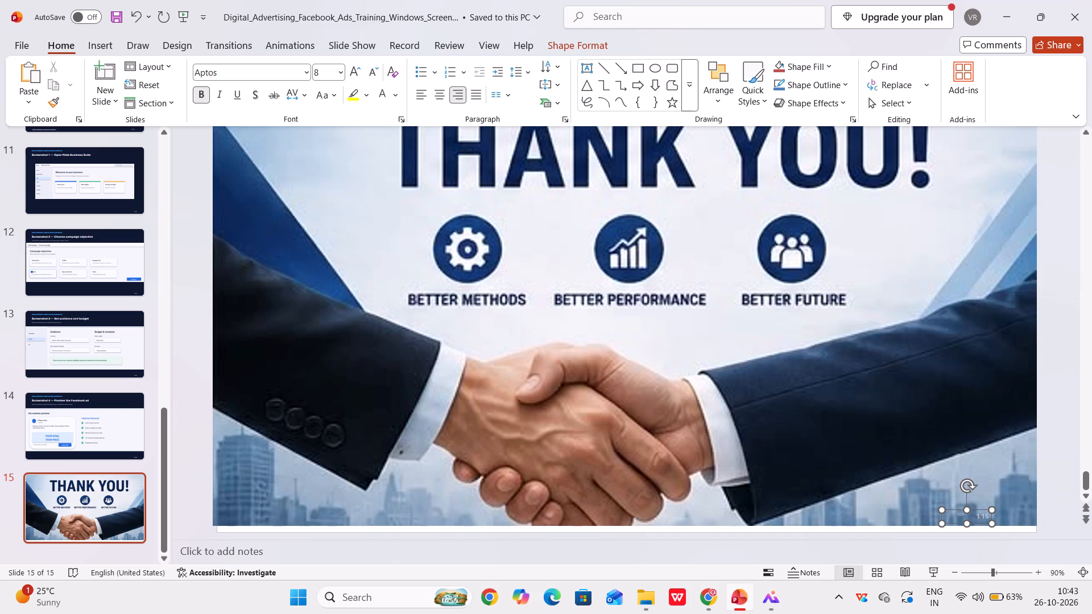
key(5)
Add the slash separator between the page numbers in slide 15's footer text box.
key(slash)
Cut the page-number text box from thank-you slide 15.
right_click(940, 517)
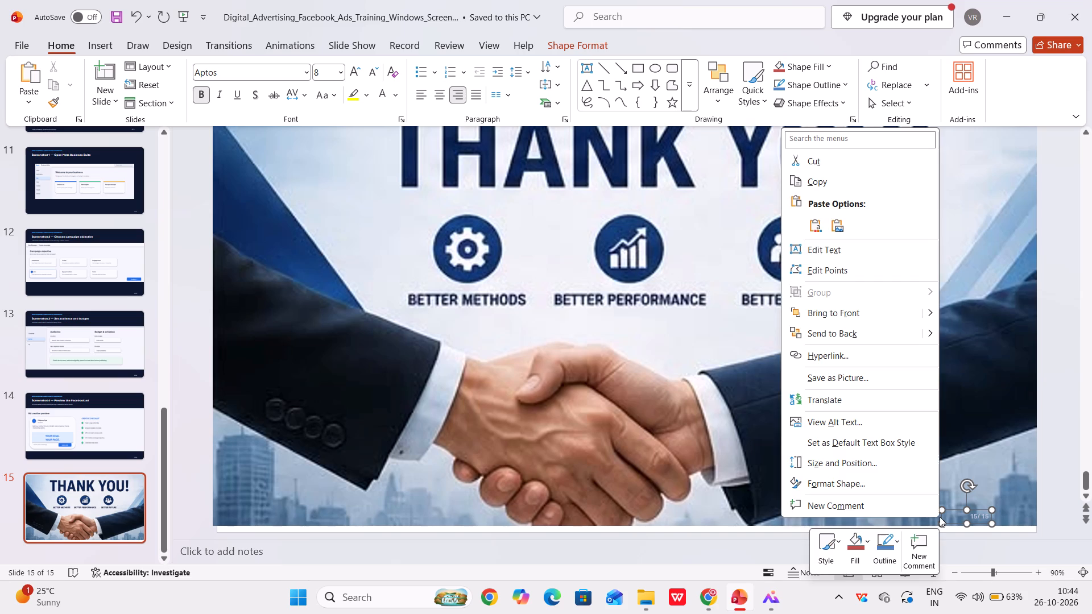
click(815, 161)
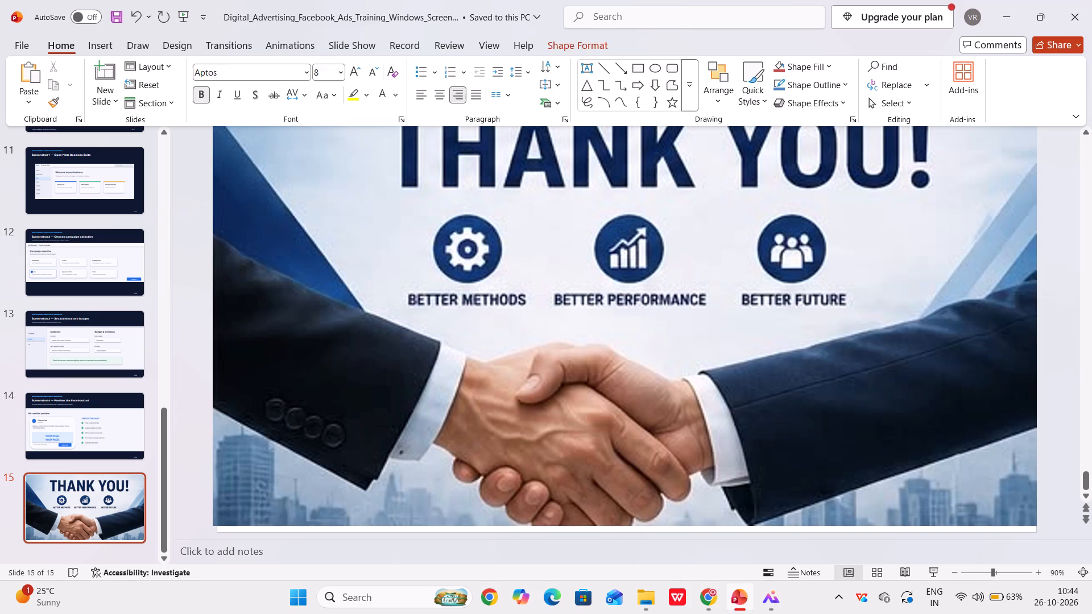
On title slide 1, move the name, course and roll-number text box slightly down and to the right.
scroll(748, 245, up, 4)
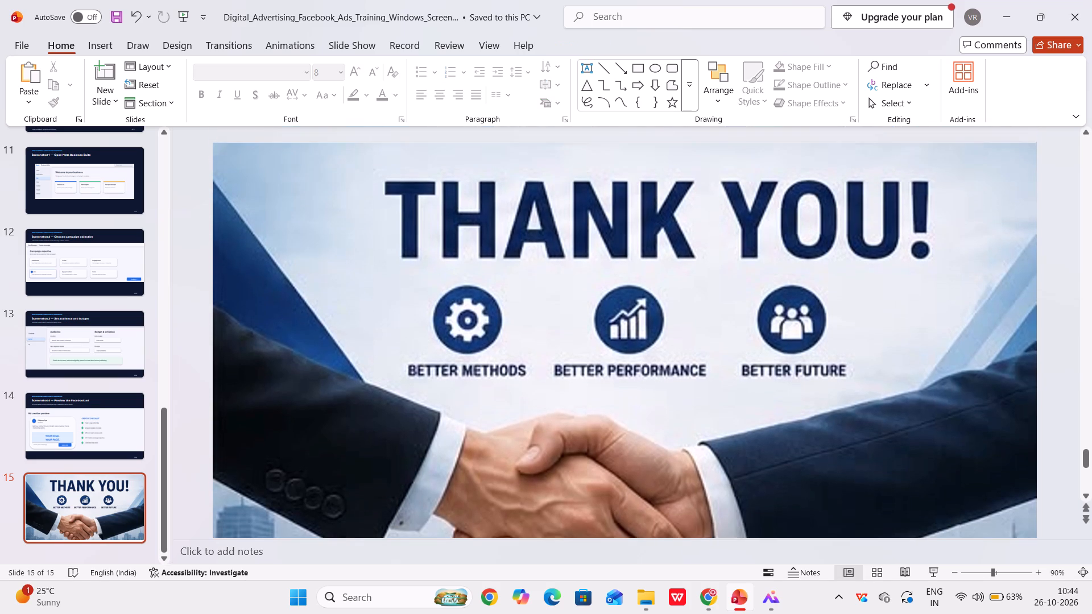
key(Up)
key(Up)
key(Up)
key(Up)
key(Up)
key(Up)
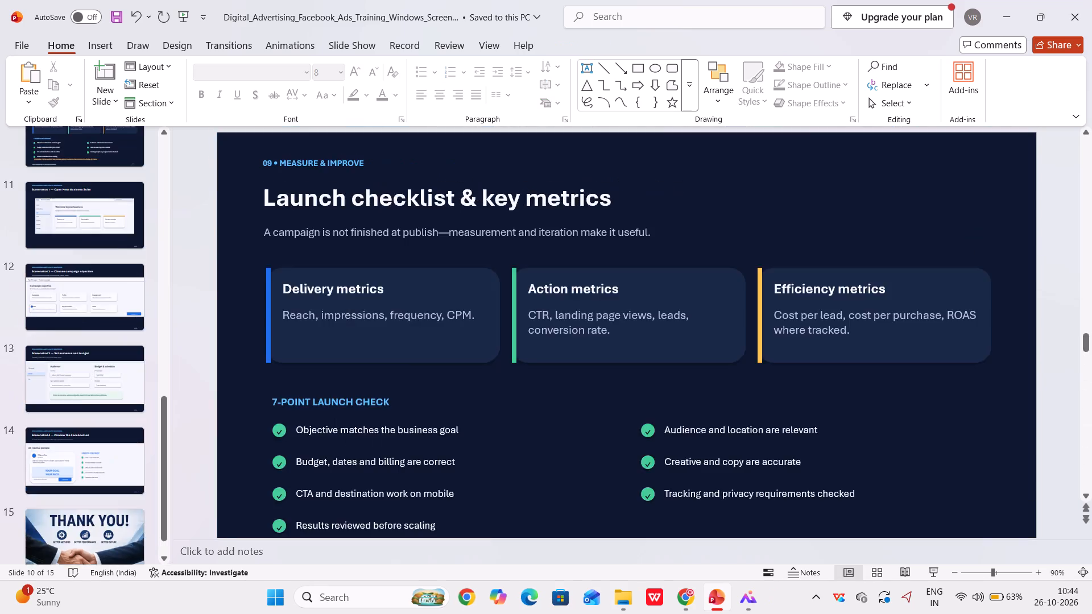
key(Up)
key(Up)
key(Up)
key(Up)
key(Up)
key(Up)
key(Up)
key(Up)
key(Up)
key(Up)
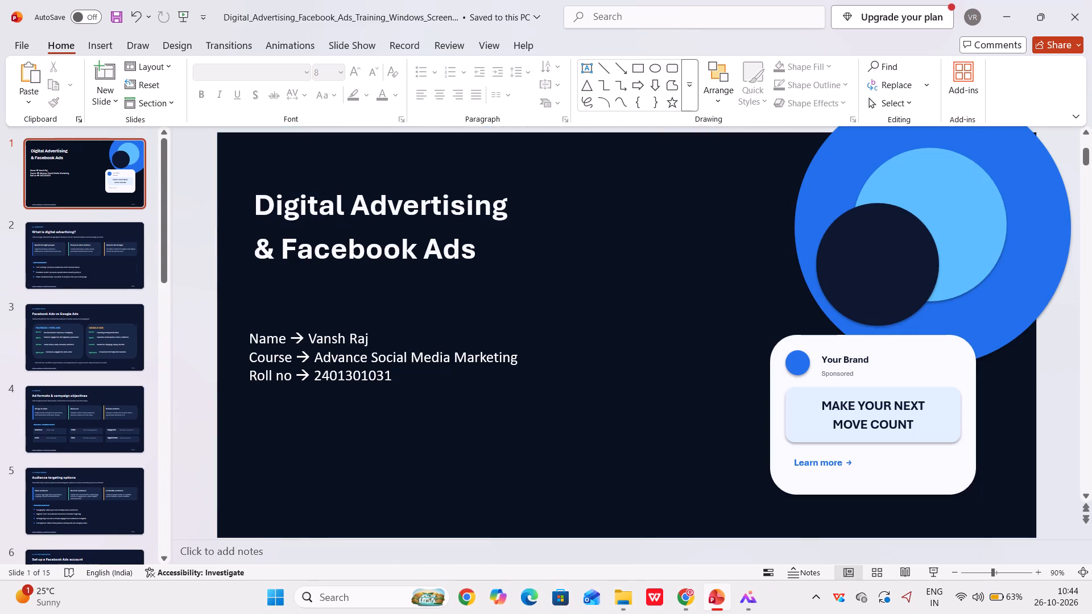
click(303, 355)
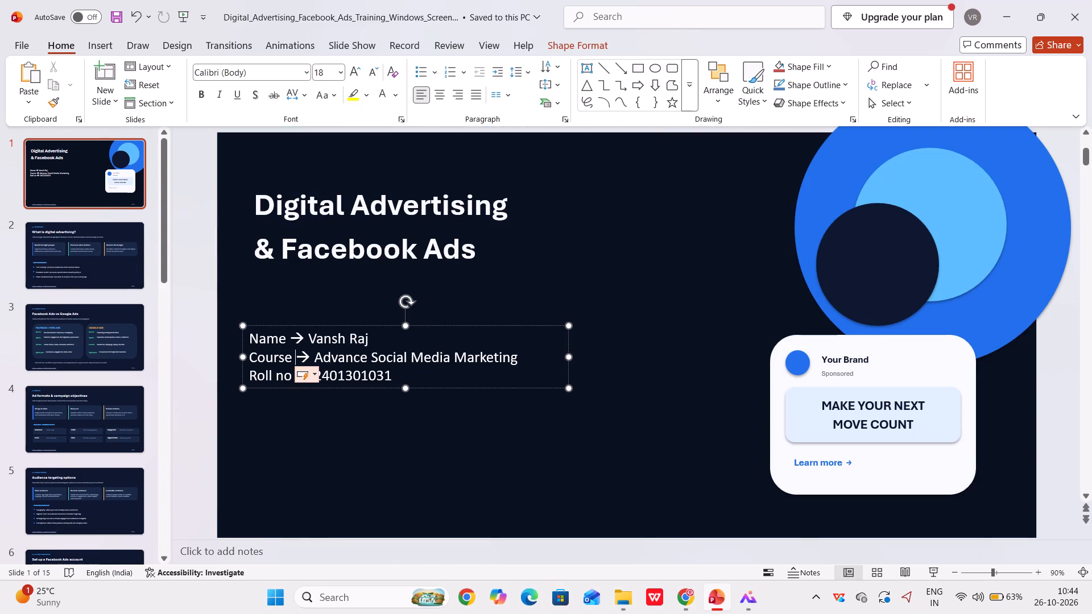
drag(326, 387, 343, 424)
Move the "Digital Advertising & Facebook Ads" title on slide 1 down, closer to the student details.
click(326, 249)
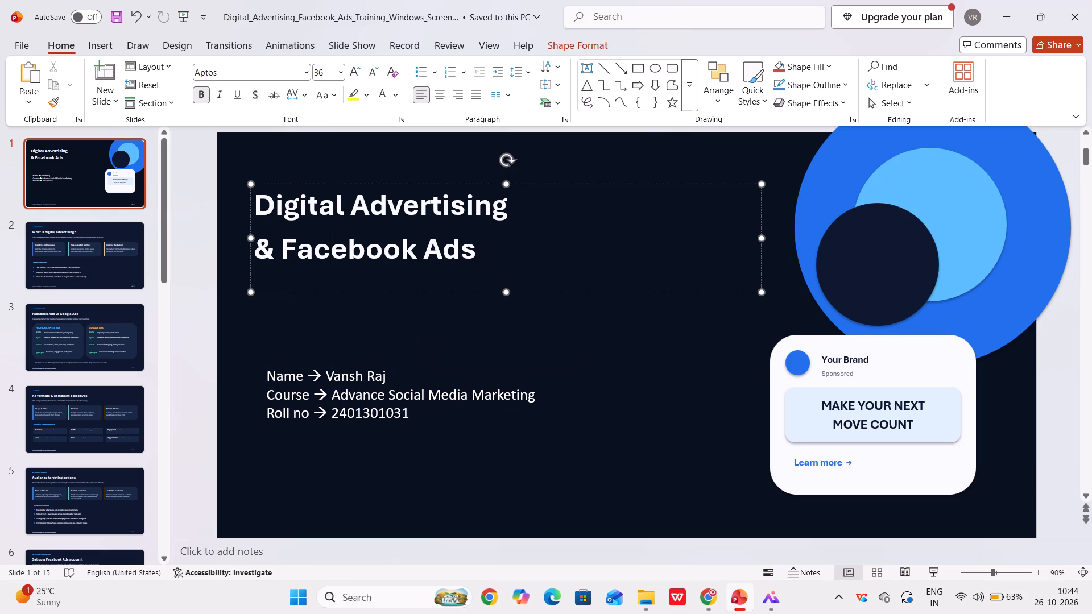
drag(350, 289, 356, 327)
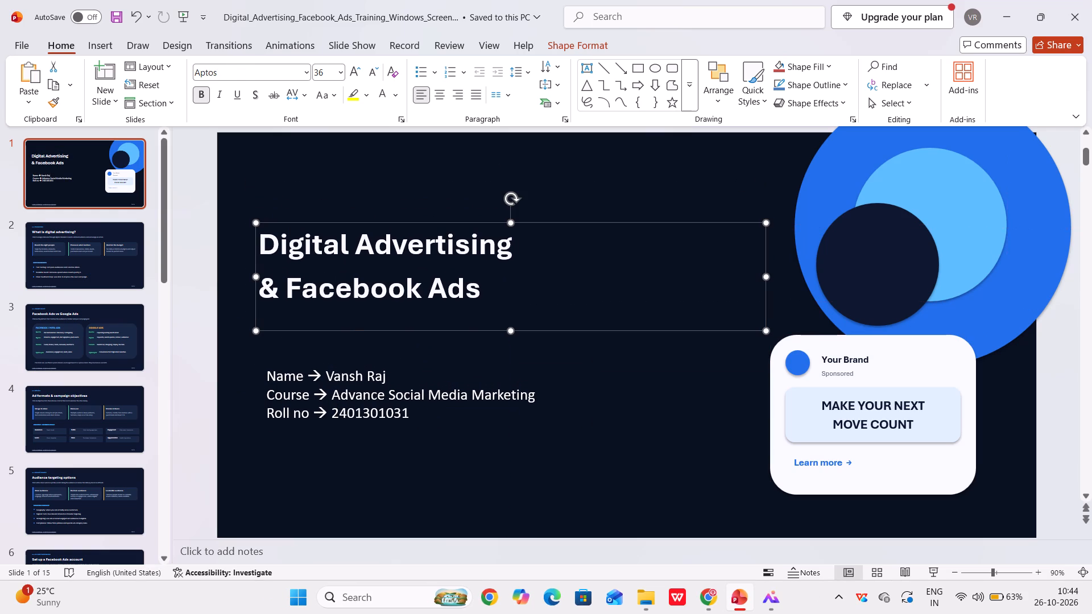
Reposition the dark circle on slide 1 so it overlaps the lower-left part of the light-blue circle.
click(855, 213)
drag(855, 213, 722, 223)
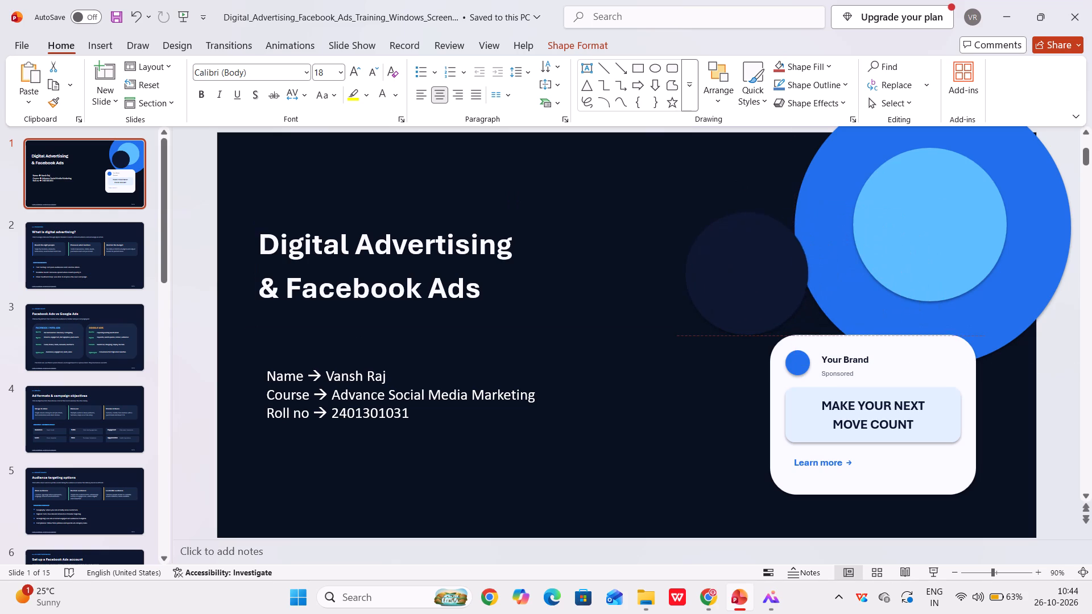
drag(722, 223, 888, 182)
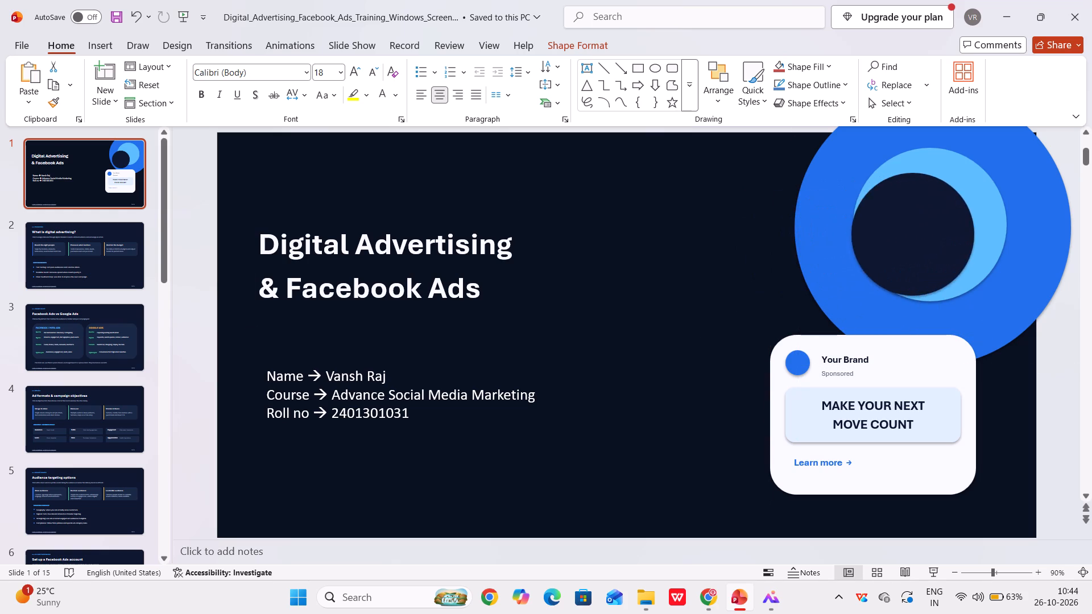
drag(888, 182, 899, 177)
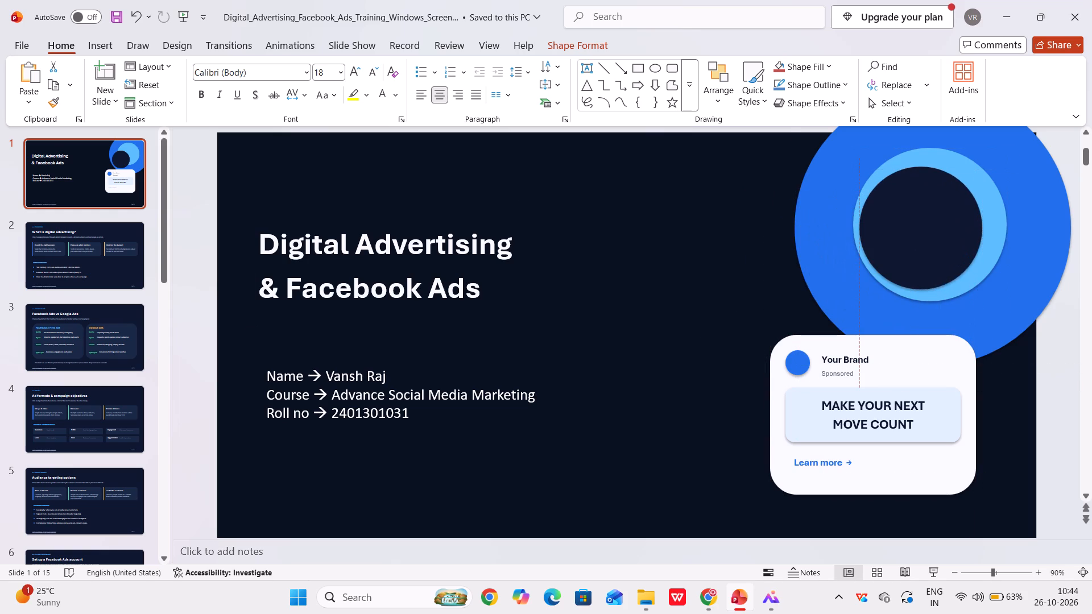
drag(899, 177, 861, 202)
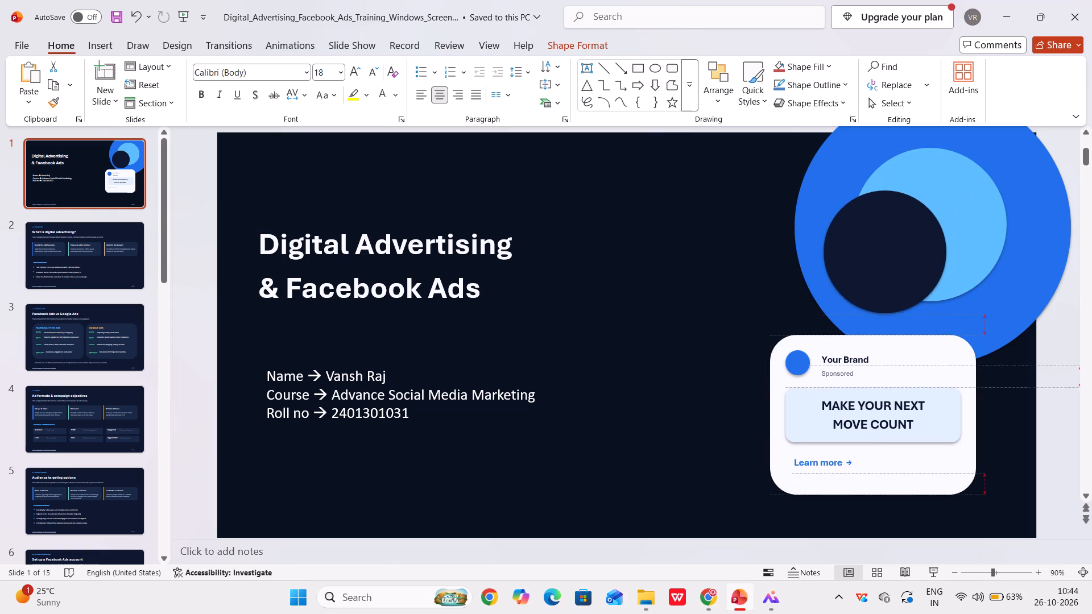
drag(861, 202, 847, 206)
click(693, 292)
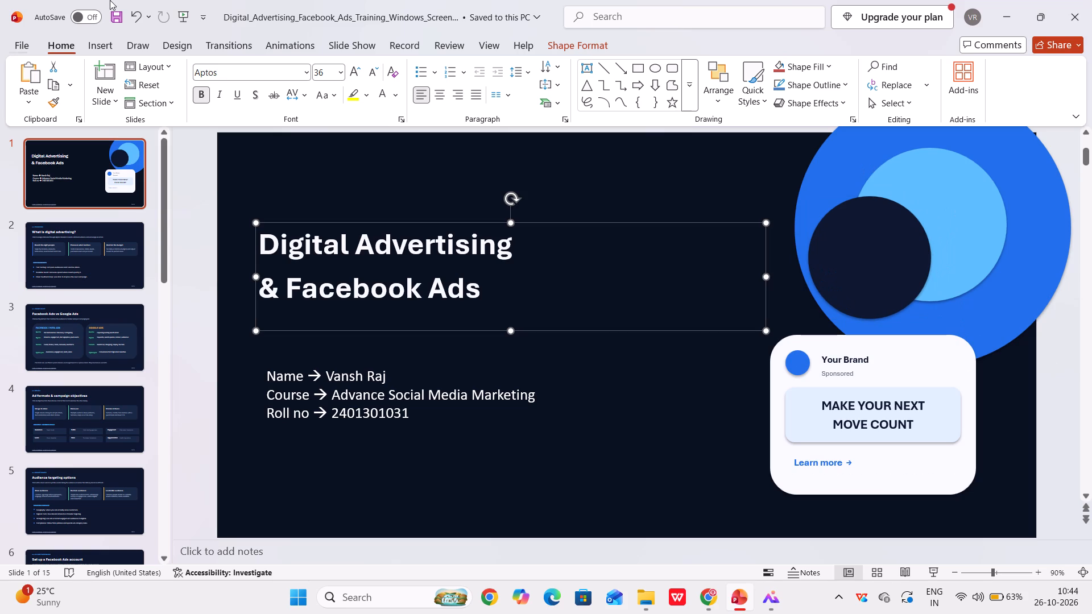
Export the presentation as a PDF named Digital_Advertising_Facebook_Ads in the Downloads folder.
click(24, 47)
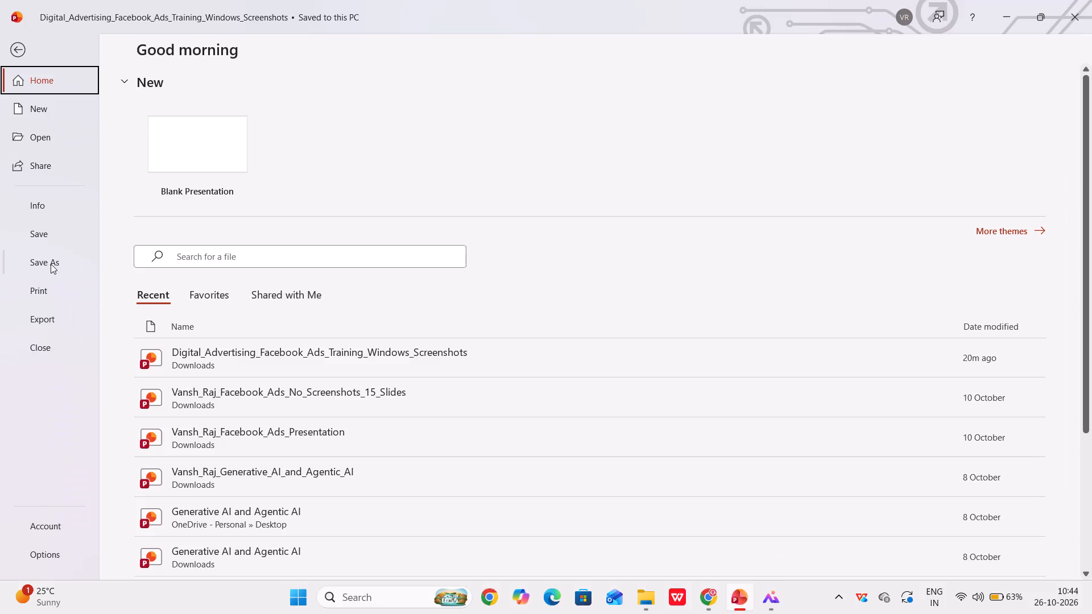
click(48, 258)
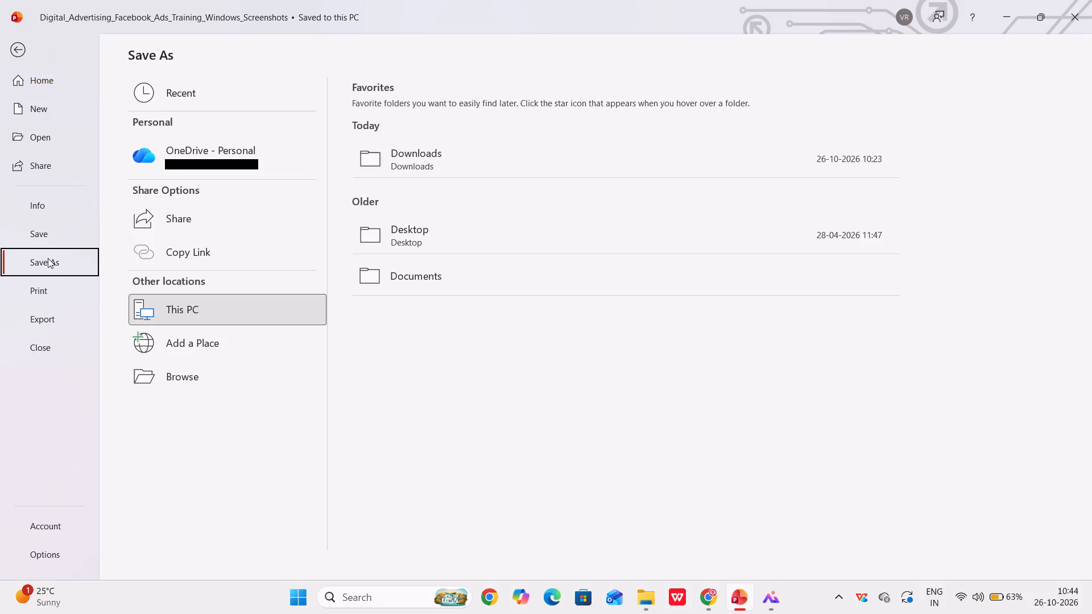
click(51, 312)
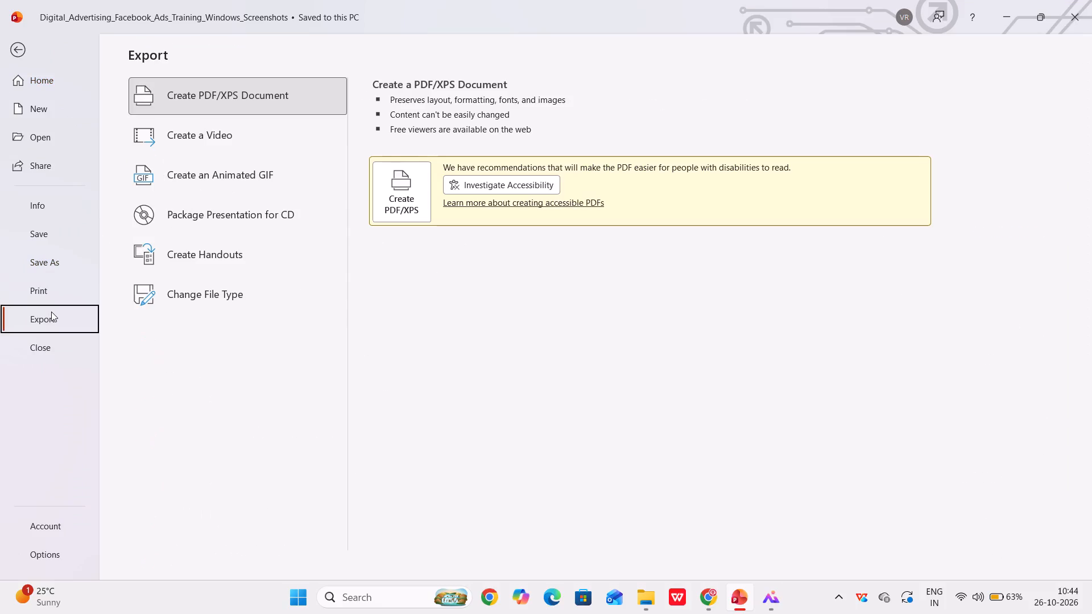
click(385, 194)
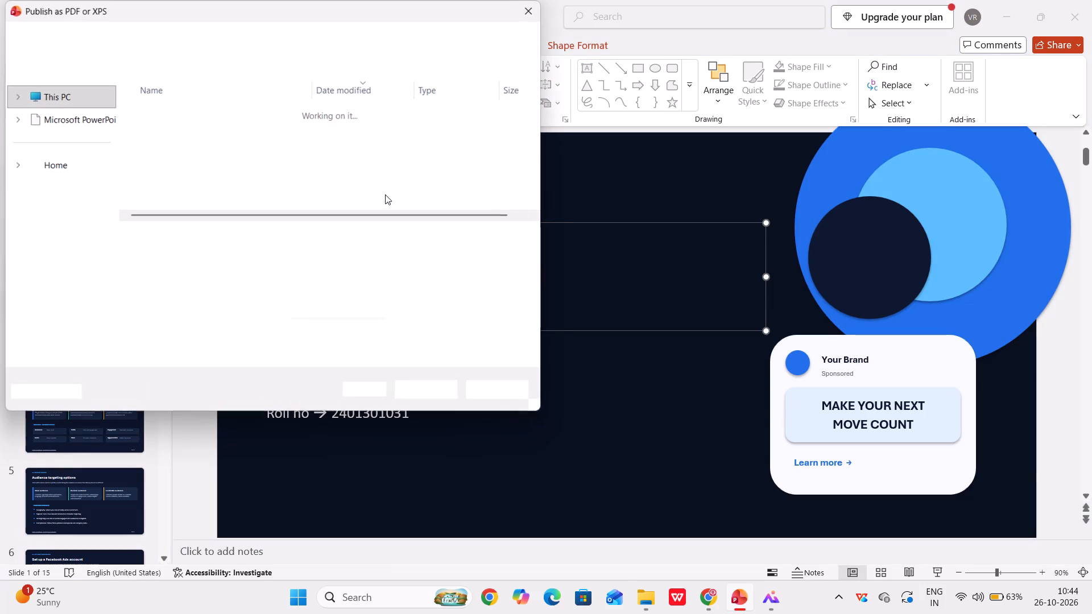
click(364, 229)
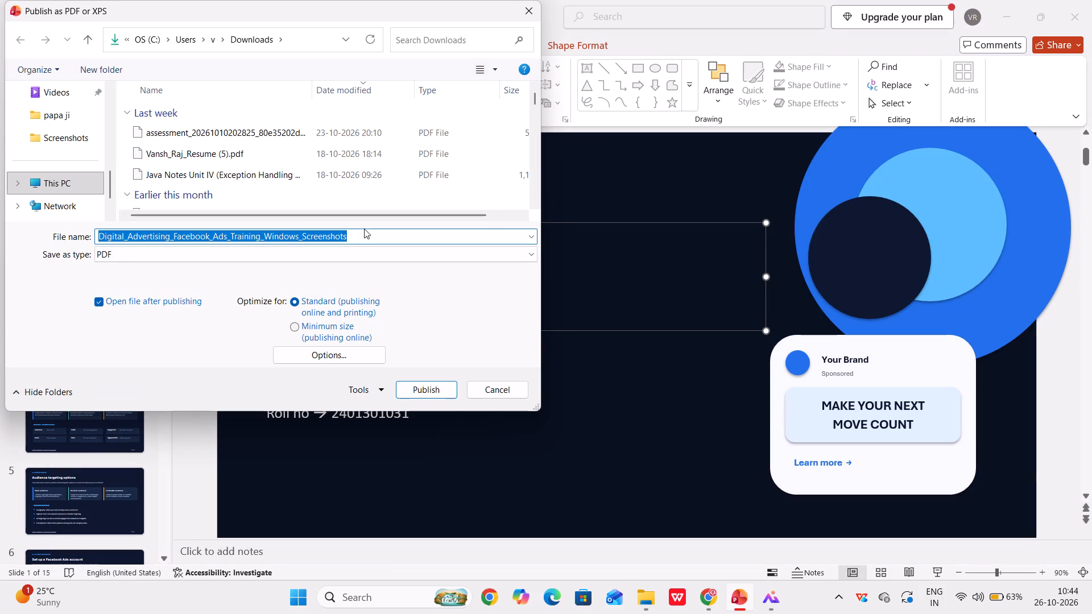
click(351, 233)
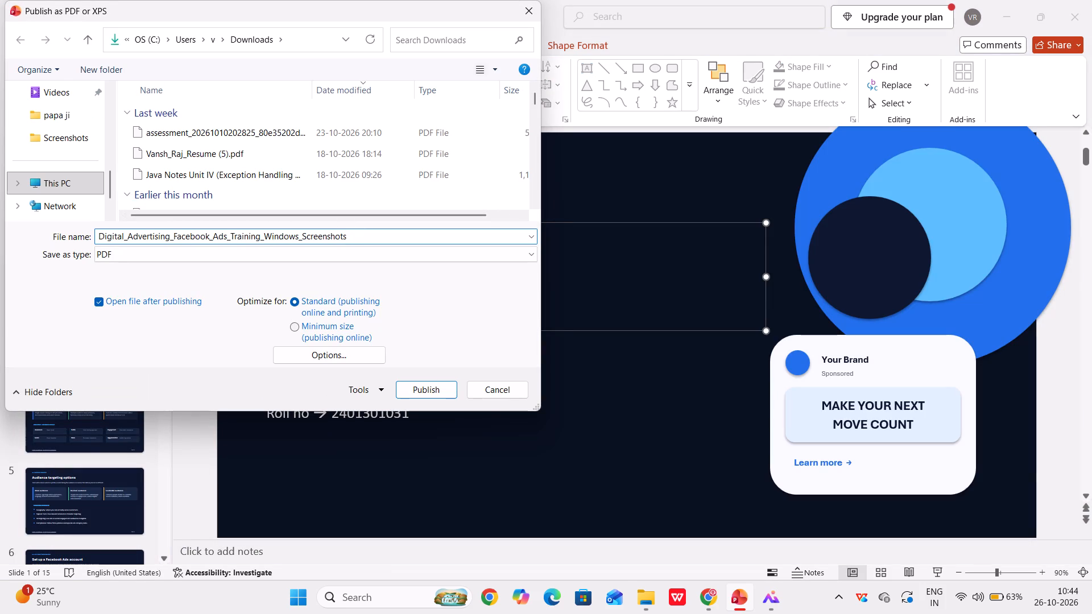
key(BackSpace)
key(BackSpace)
key(BackSpace)
key(BackSpace)
key(BackSpace)
key(BackSpace)
key(BackSpace)
key(BackSpace)
key(BackSpace)
key(BackSpace)
key(BackSpace)
key(BackSpace)
key(BackSpace)
key(BackSpace)
key(BackSpace)
key(BackSpace)
key(BackSpace)
key(BackSpace)
key(BackSpace)
key(BackSpace)
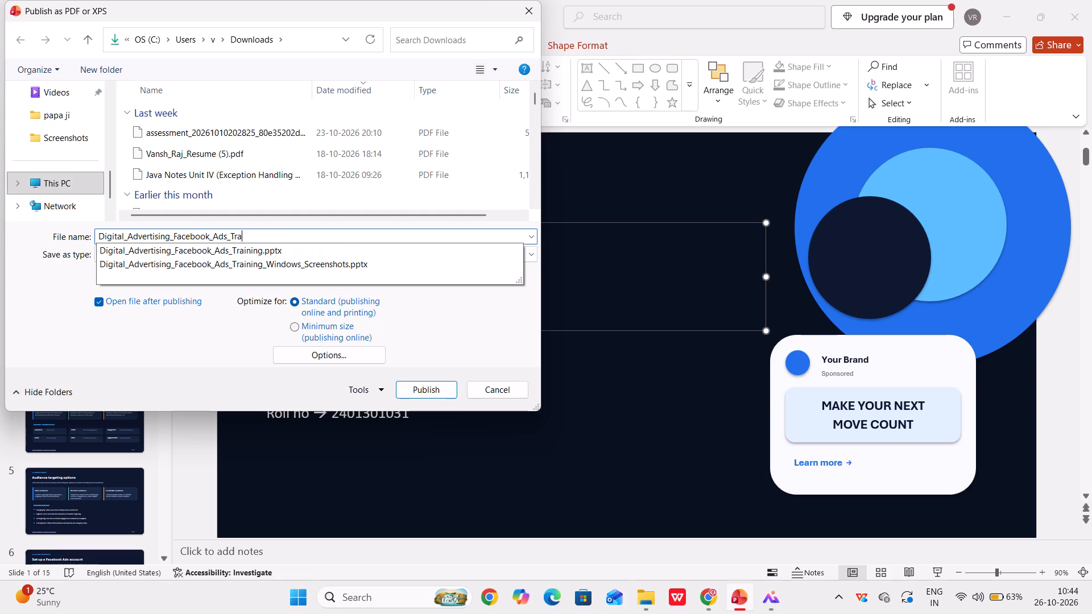
key(BackSpace)
key(BackSpace)
key(BackSpace)
key(BackSpace)
key(Return)
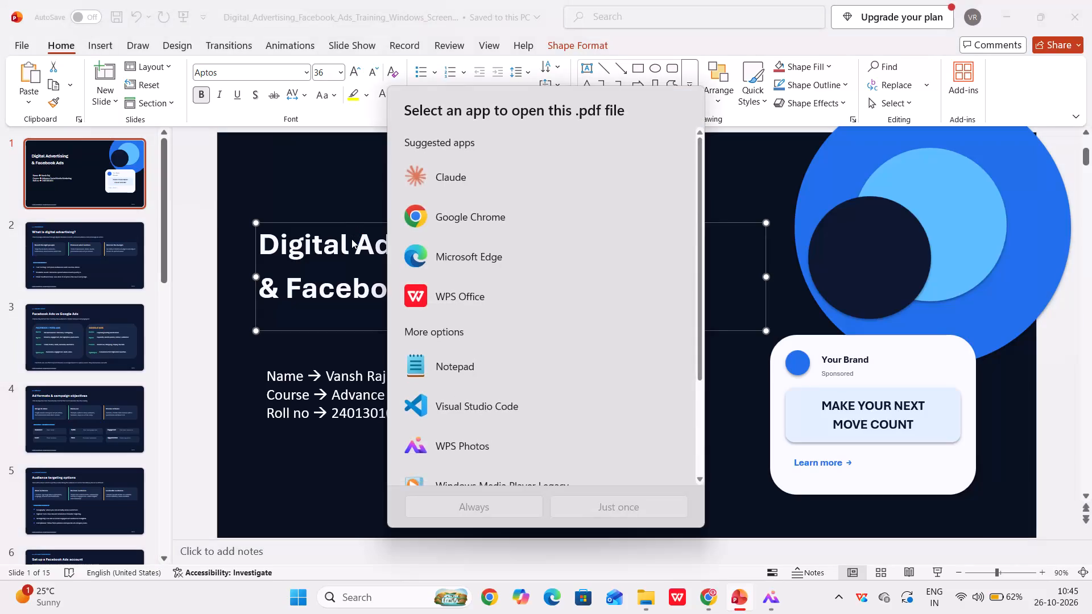
Open the exported PDF in Google Chrome and dismiss the text annotations tip.
click(470, 226)
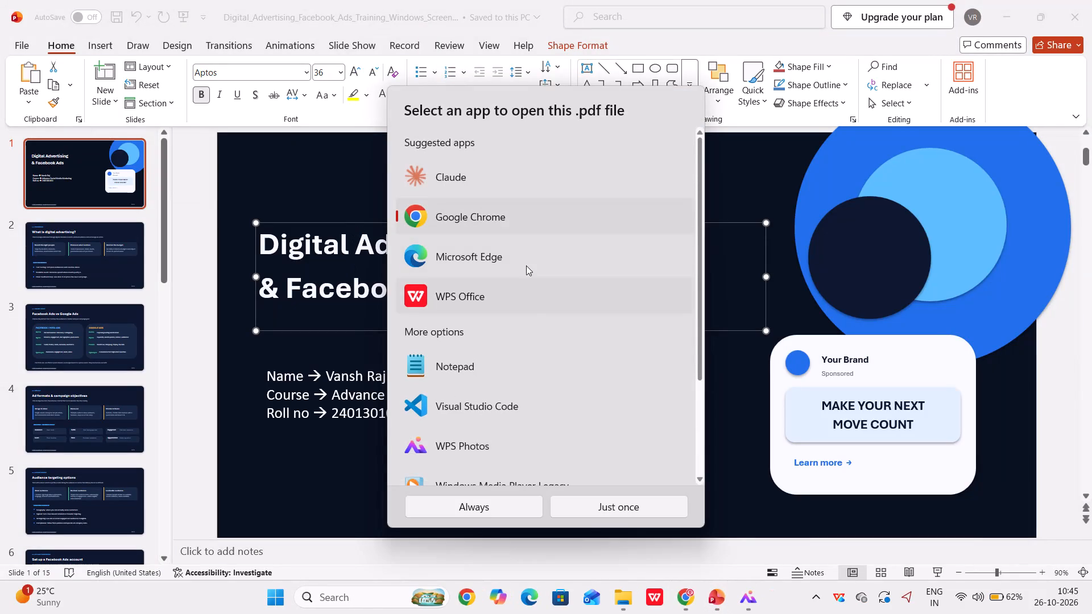
double_click(518, 212)
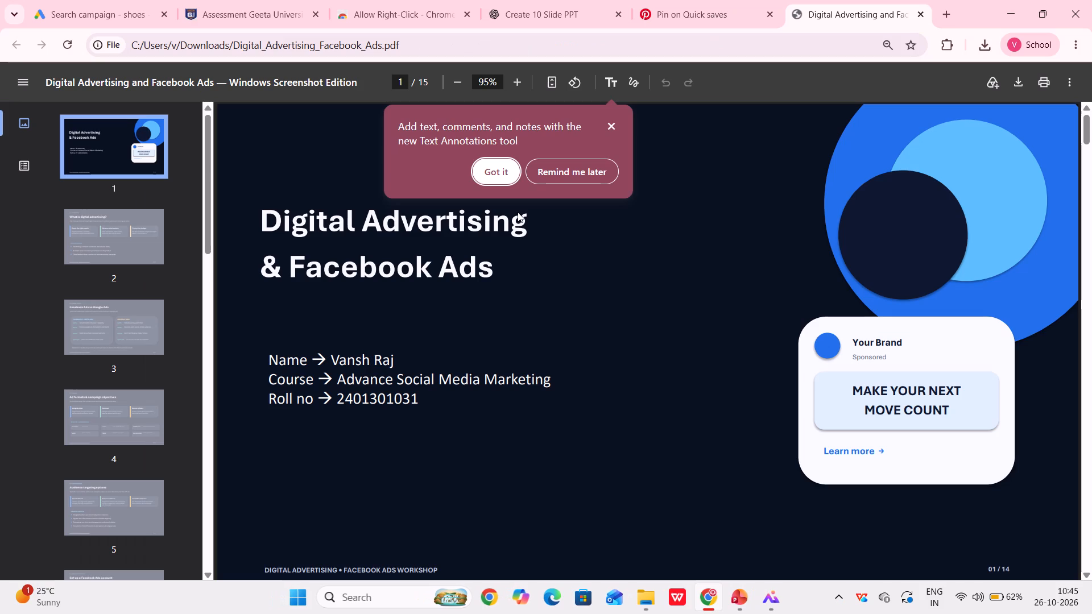
click(487, 172)
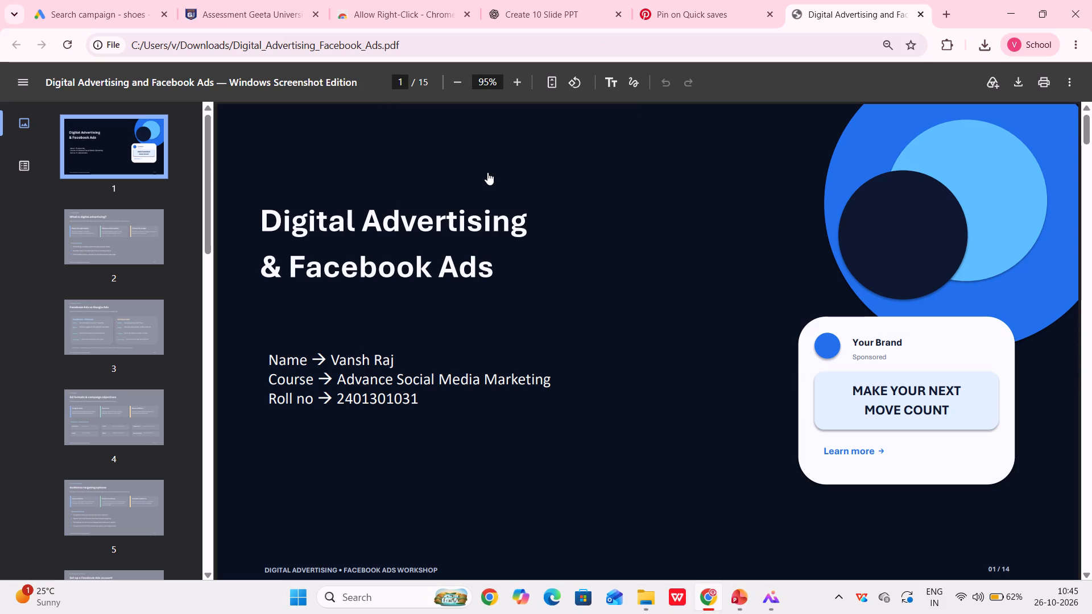
Review all pages of the exported Digital_Advertising_Facebook_Ads PDF through to the thank-you page, then return to the title page.
key(Down)
key(Down)
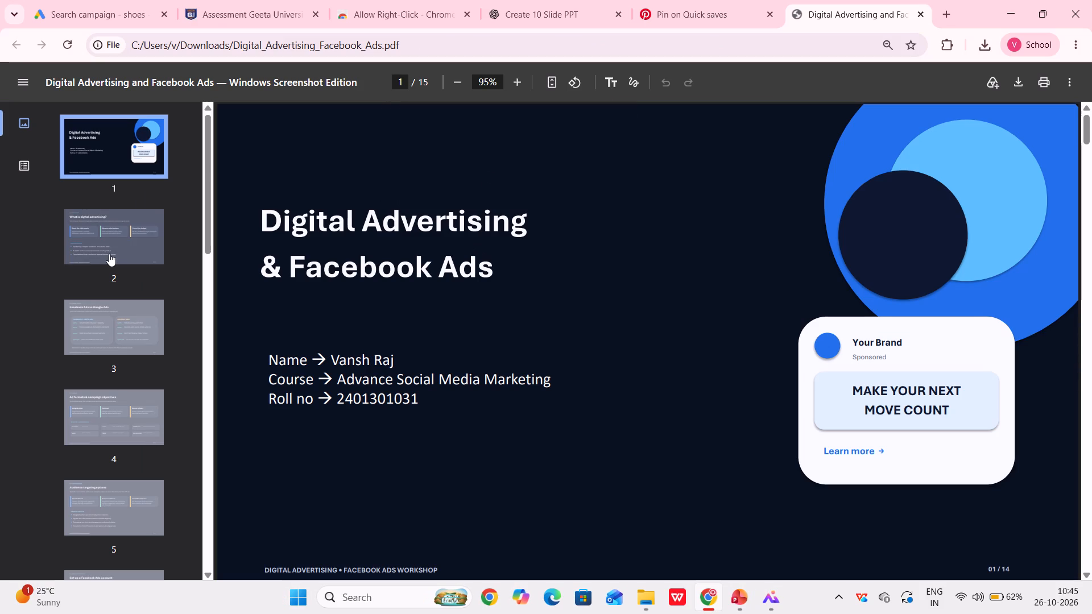
click(112, 251)
key(Down)
key(Down)
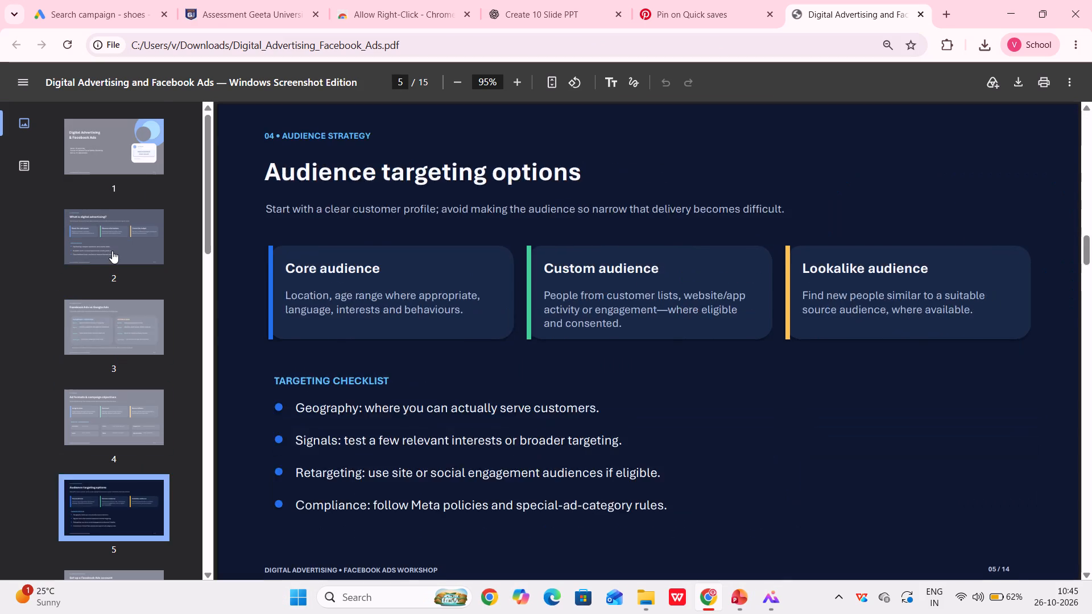
key(Down)
key(Down)
key(Down)
key(Down)
key(Down)
key(Down)
key(Down)
key(Down)
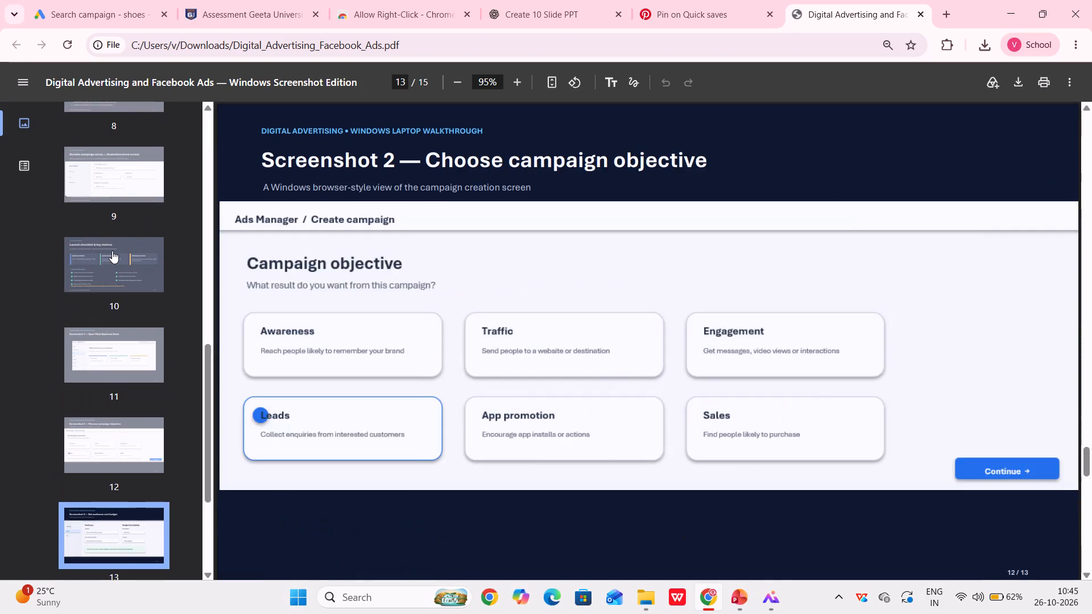
key(Down)
key(Down)
key(Down)
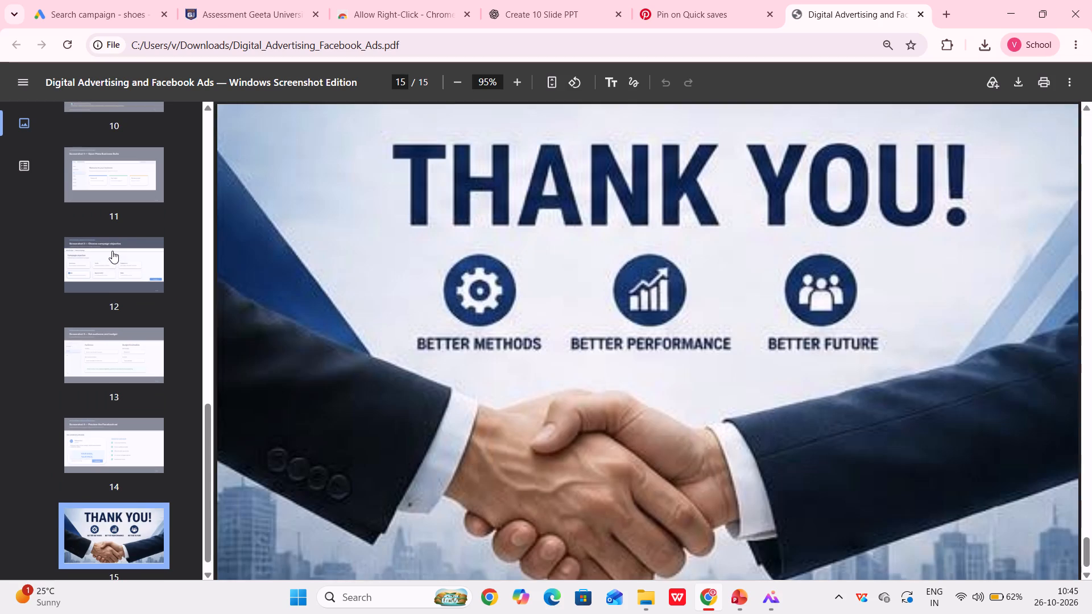
key(Up)
key(Up)
key(Up)
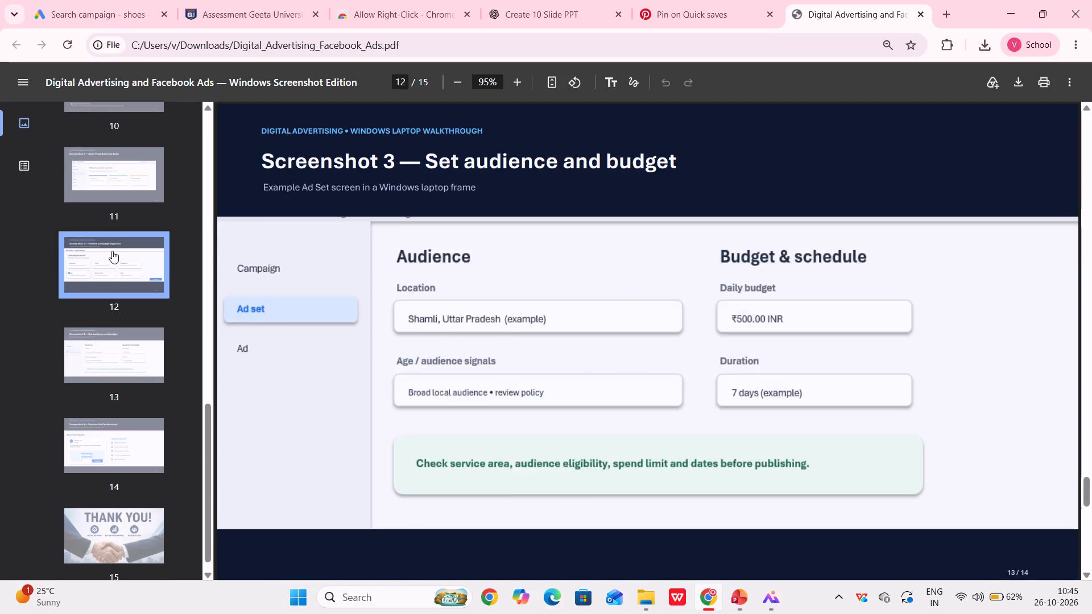
key(Up)
key(Up)
key(Up)
key(Up)
key(Up)
key(Up)
key(Up)
key(Up)
key(Up)
key(Up)
key(Up)
key(Up)
key(Up)
key(Up)
key(Up)
key(Up)
key(Up)
key(Up)
key(Up)
key(Up)
key(Up)
key(Up)
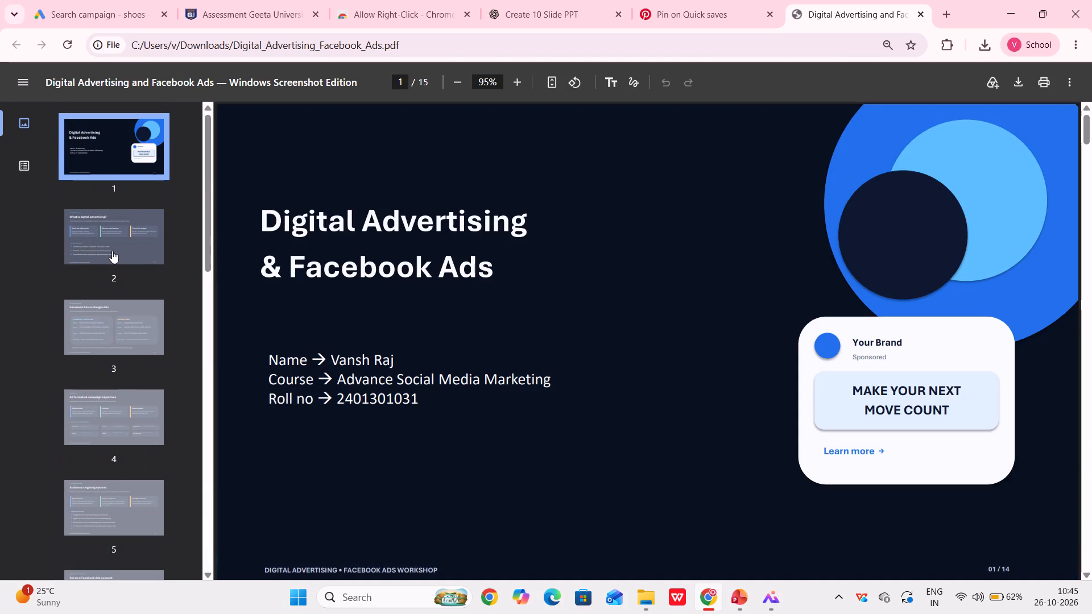
Close the Chrome window with all its tabs, leaving the Google Ads campaign page.
click(1078, 5)
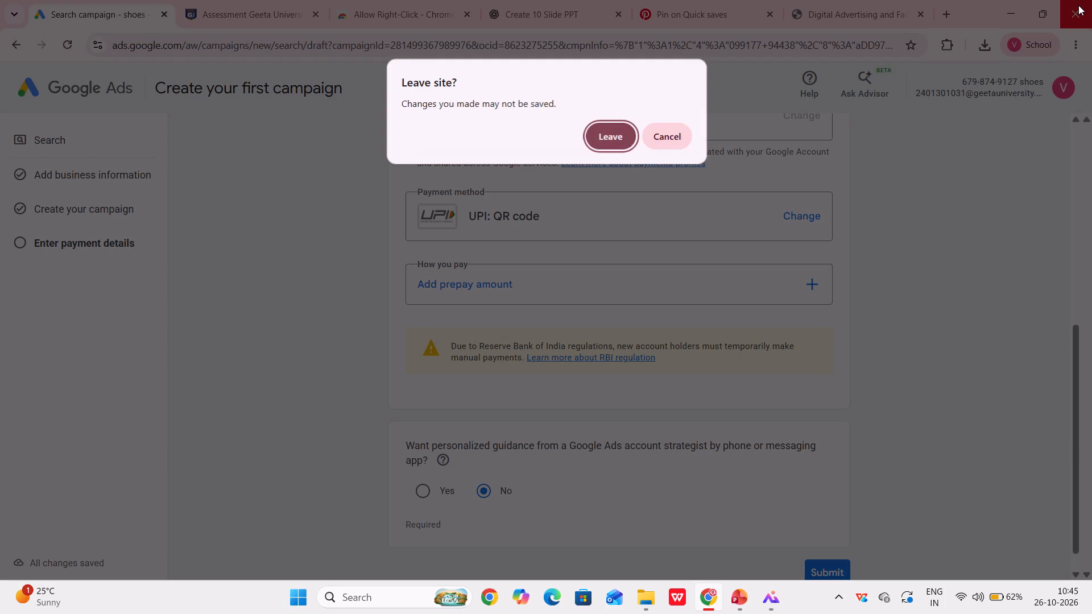
click(607, 141)
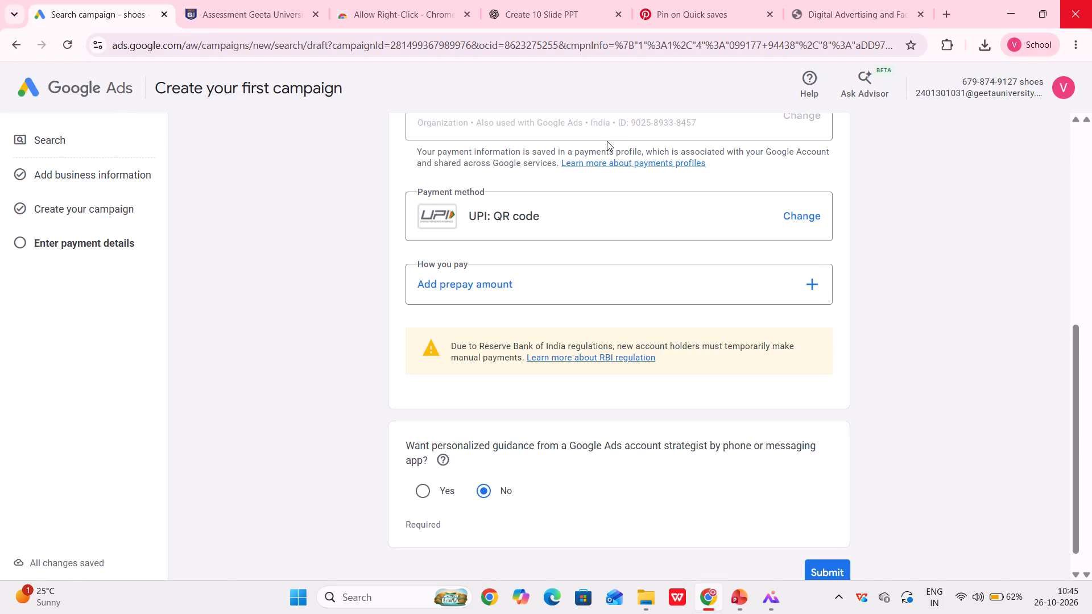
Close the presentation window in PowerPoint.
click(1090, 1)
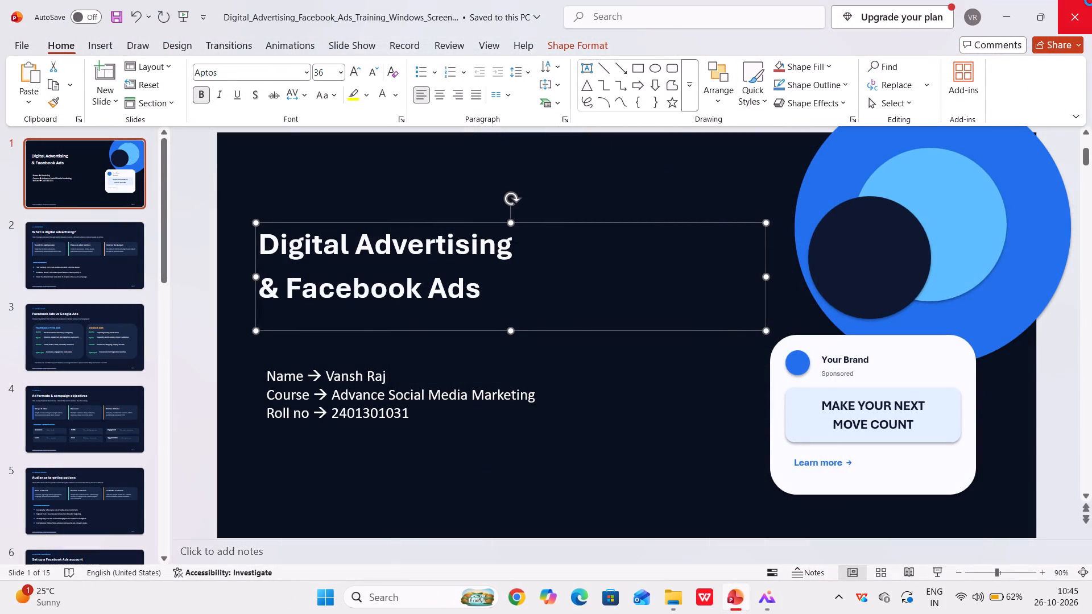
Close the presentation without saving its changes.
click(601, 394)
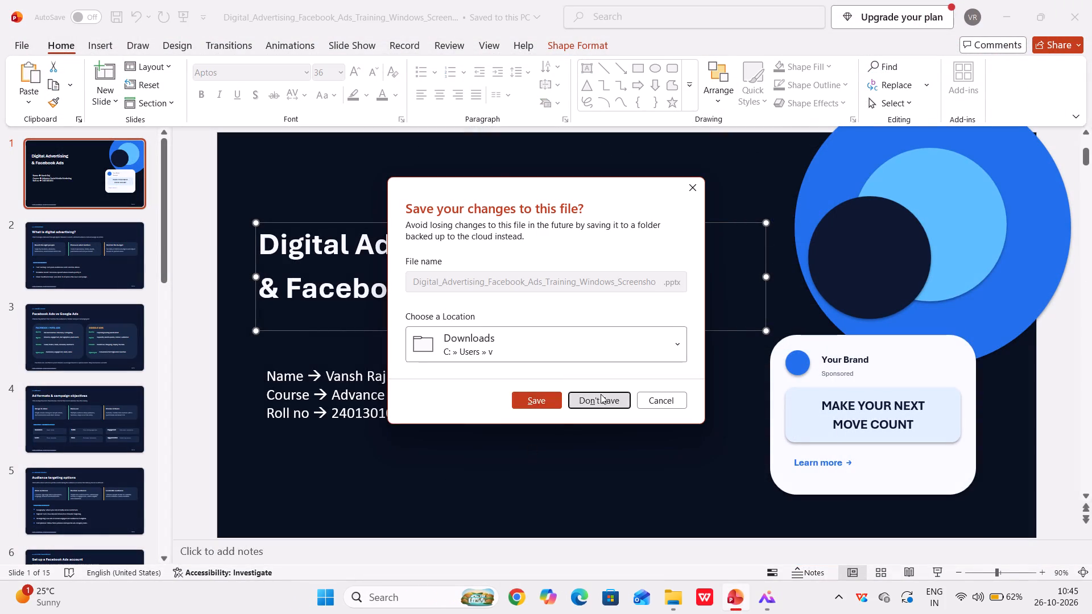
Close the screenshot viewer in WPS Photos and decline adding its desktop shortcut.
click(1086, 11)
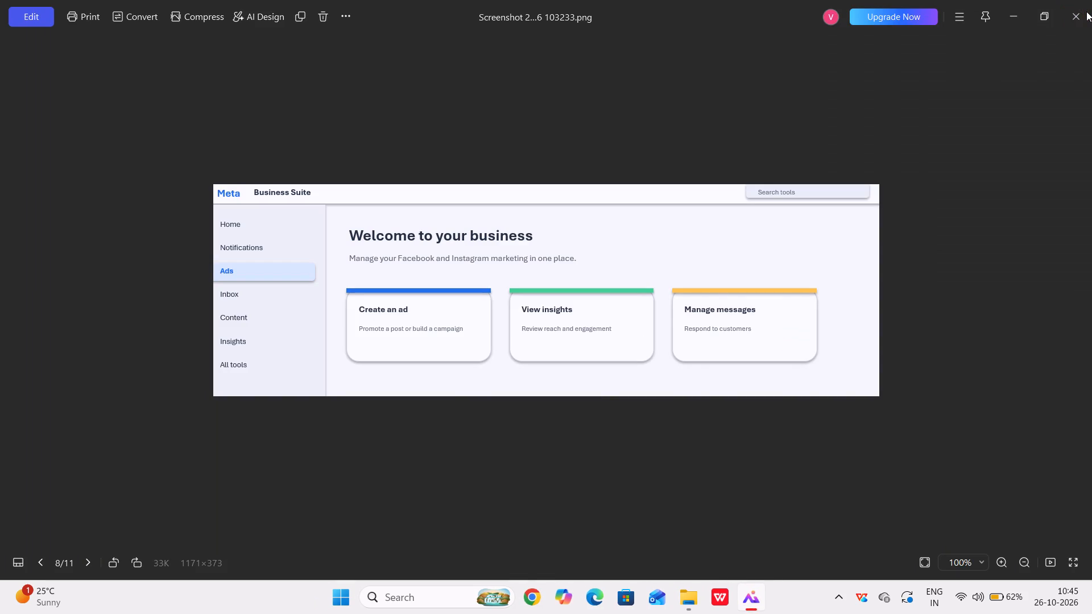
click(1086, 11)
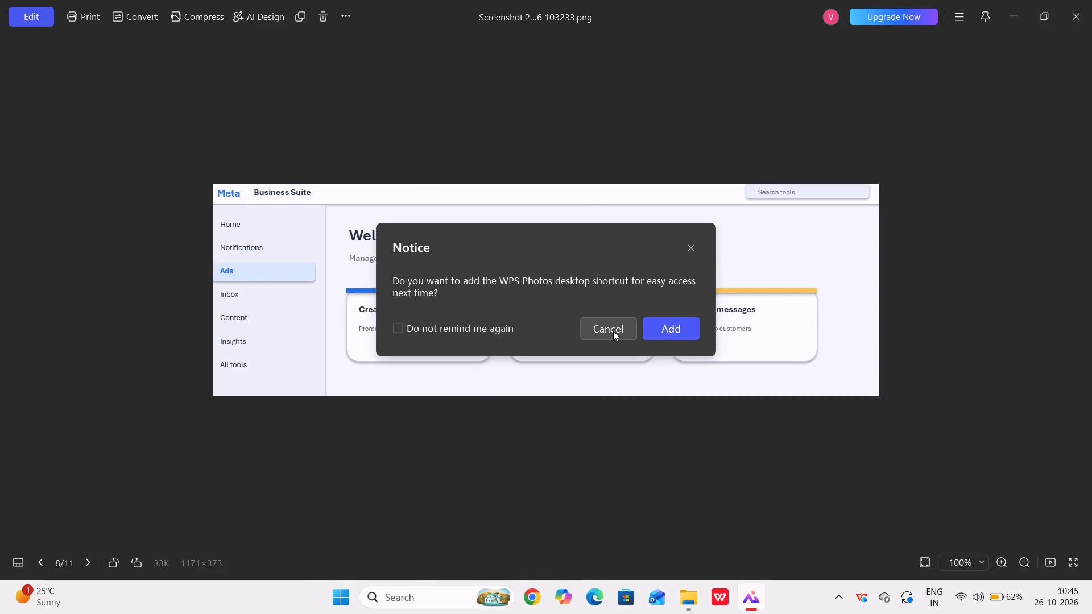
click(613, 331)
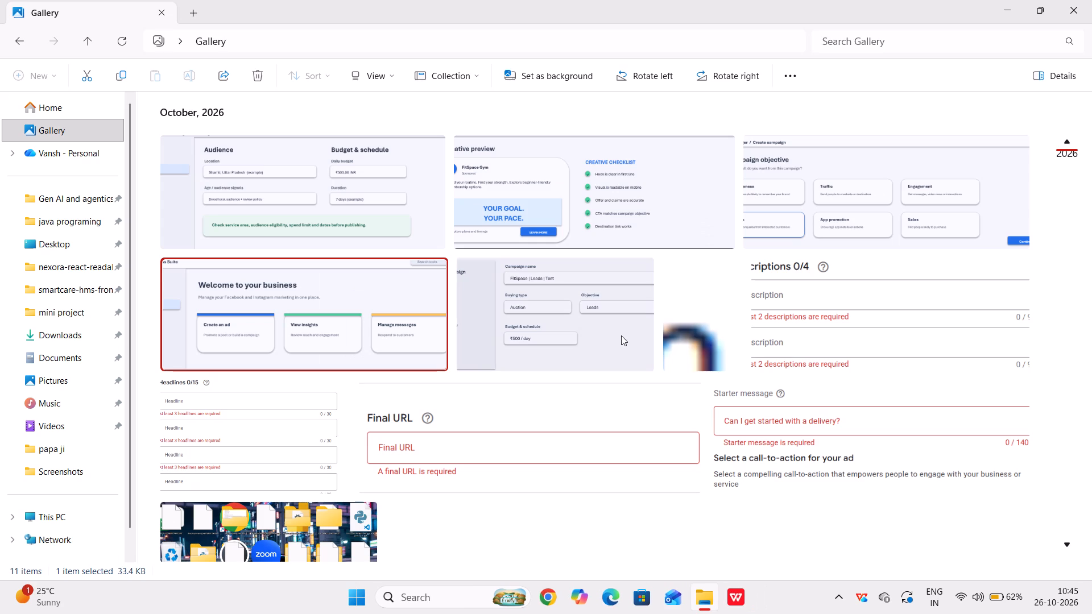
Delete all the October 2026 images from the File Explorer Gallery and close the window.
key(ctrl+a)
key(Delete)
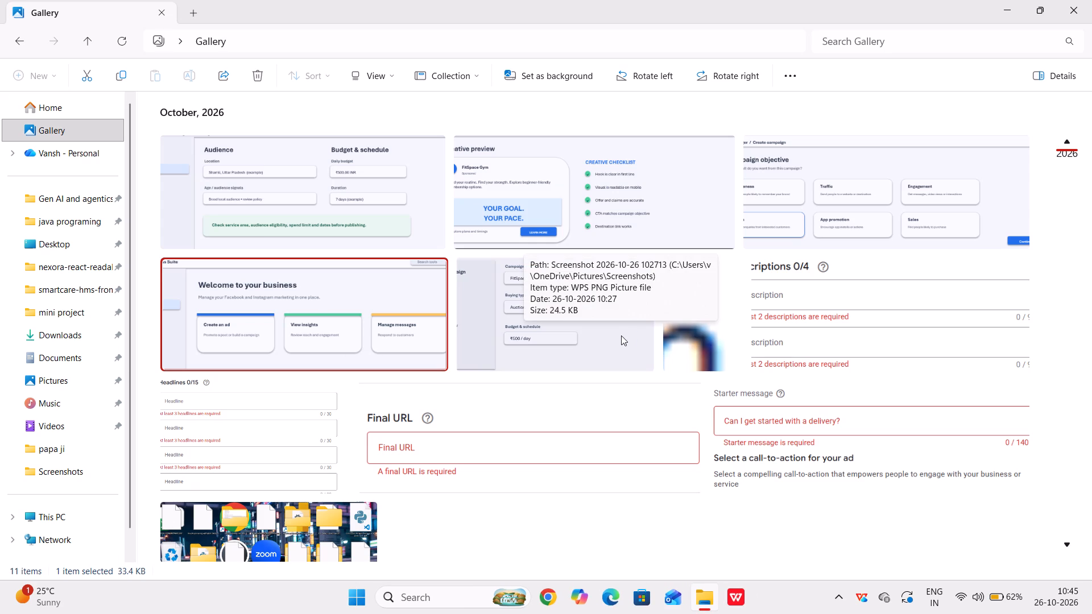
click(698, 454)
key(ctrl+a)
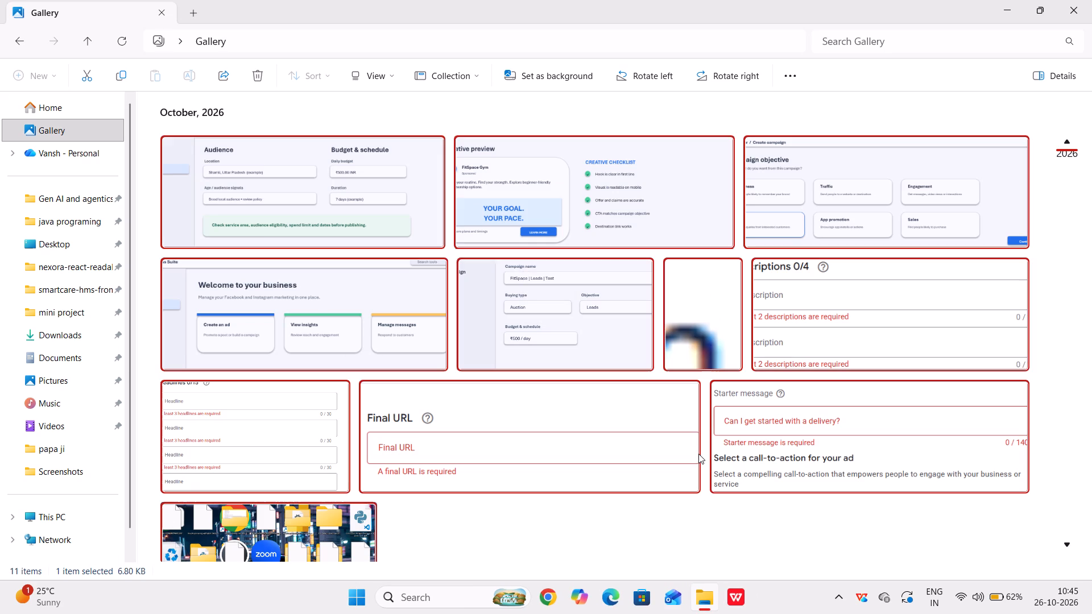
key(Delete)
scroll(698, 454, right, 6)
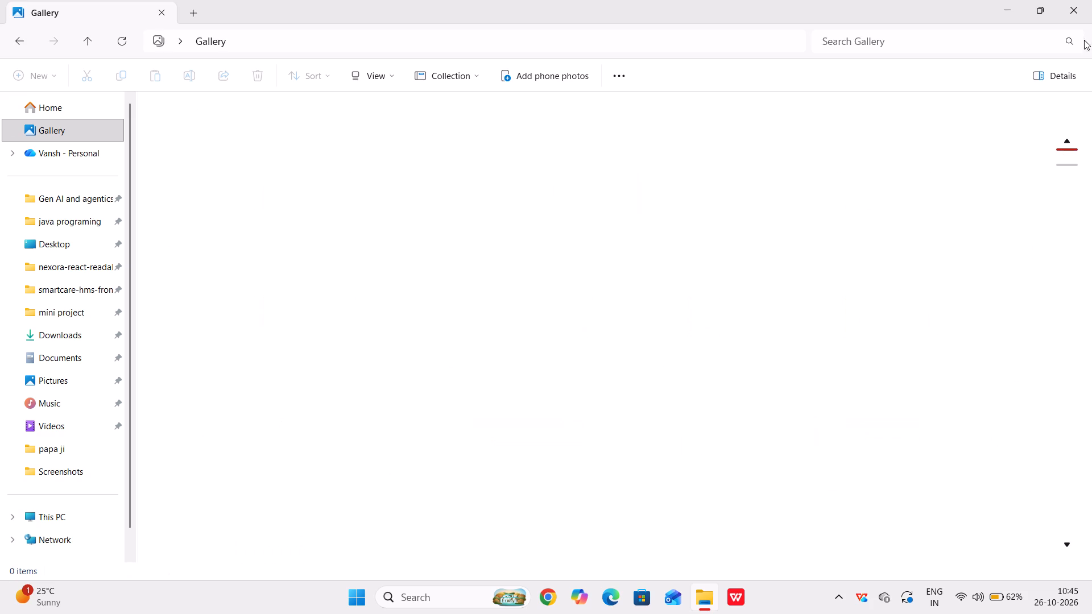
click(1076, 13)
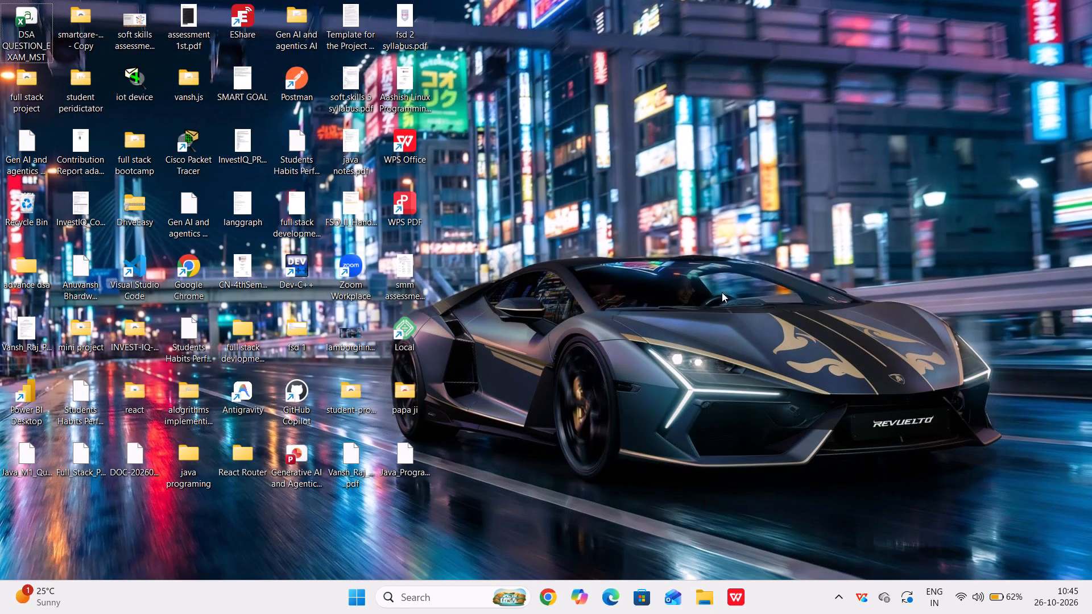
Delete the two Digital_Advertising_Facebook_Ads_Training PowerPoint files from the Downloads folder in File Explorer.
click(700, 601)
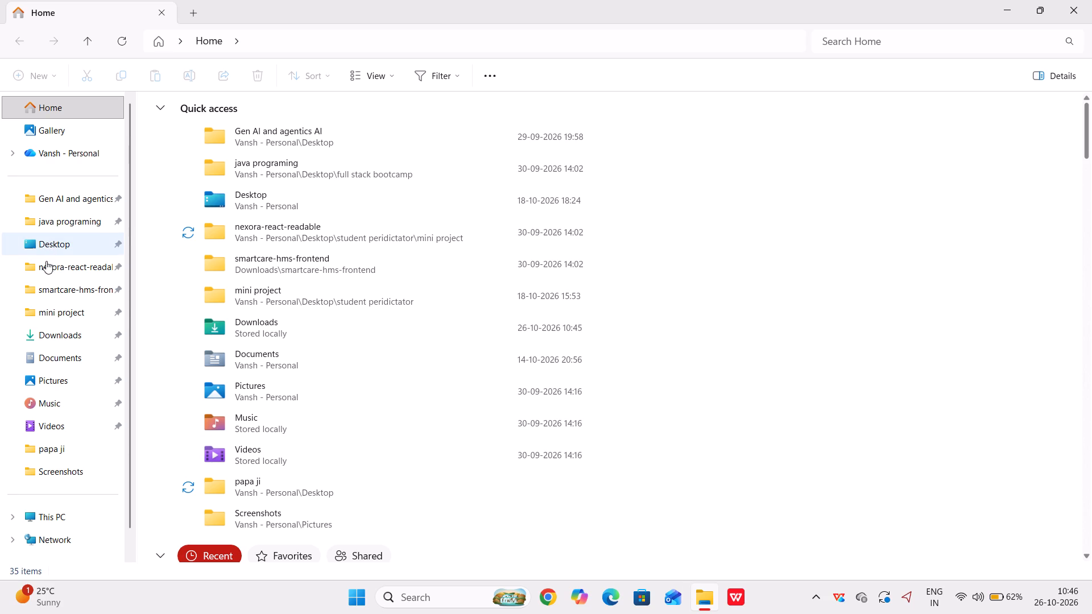
click(38, 330)
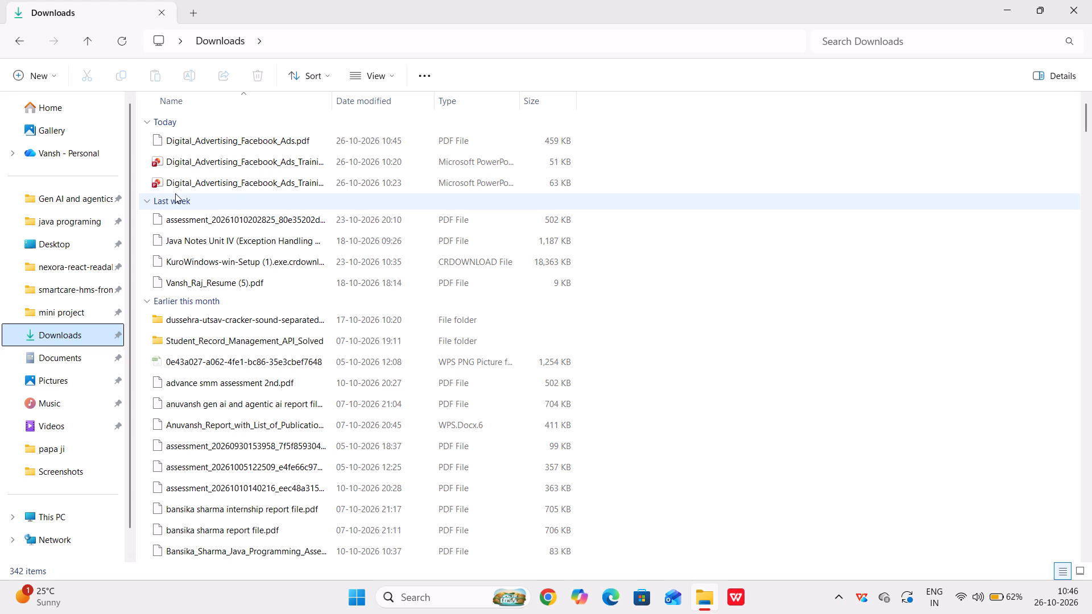
drag(636, 186, 361, 158)
key(Delete)
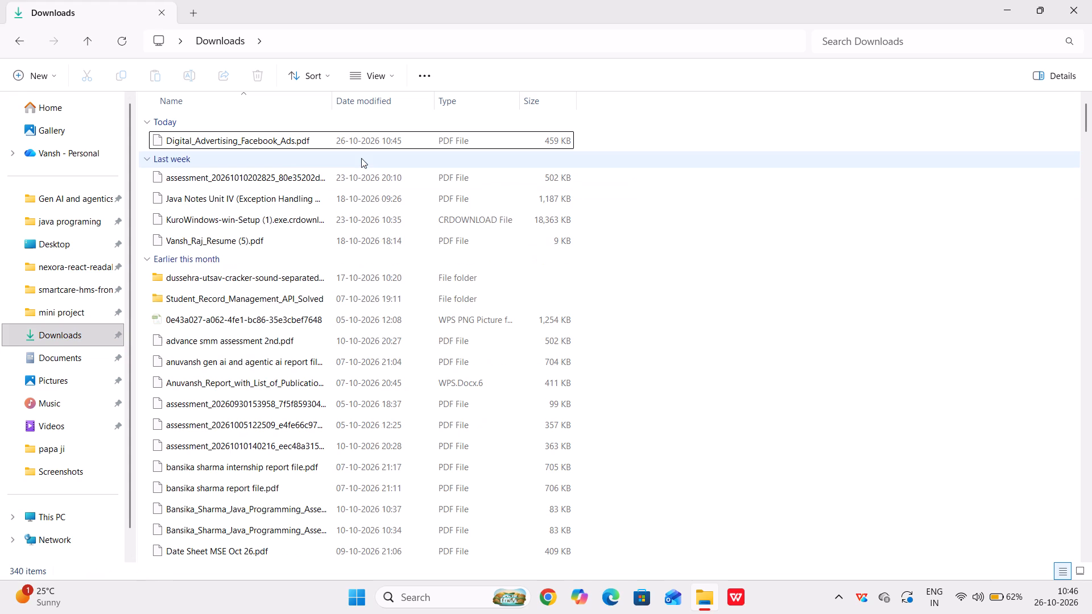
Move Digital_Advertising_Facebook_Ads.pdf from Downloads to the Desktop, close File Explorer, and select the PDF on the desktop.
click(192, 141)
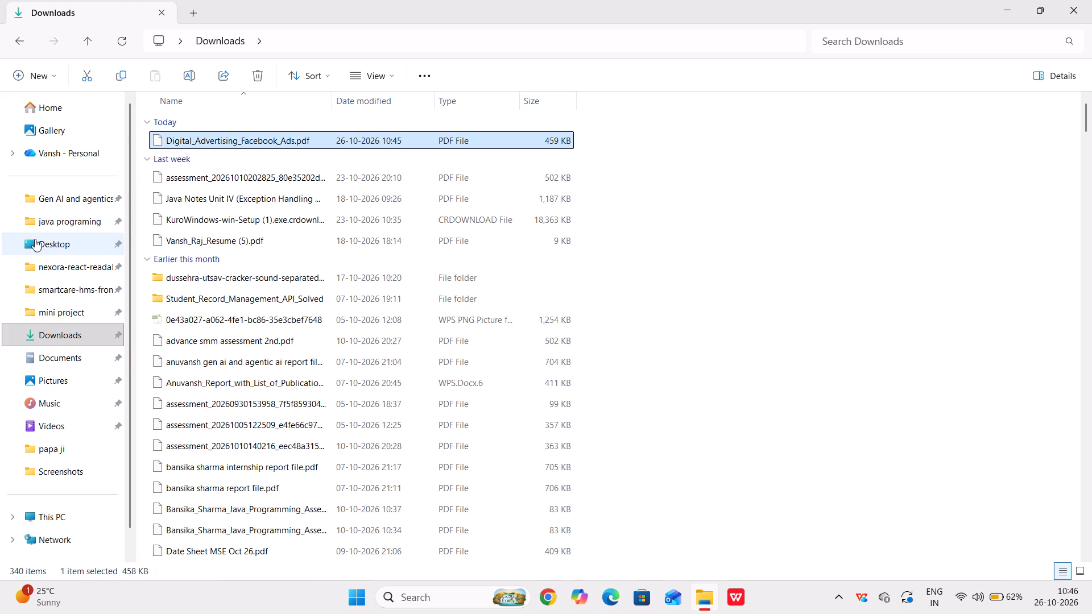
drag(177, 142, 171, 146)
click(171, 146)
drag(171, 146, 70, 246)
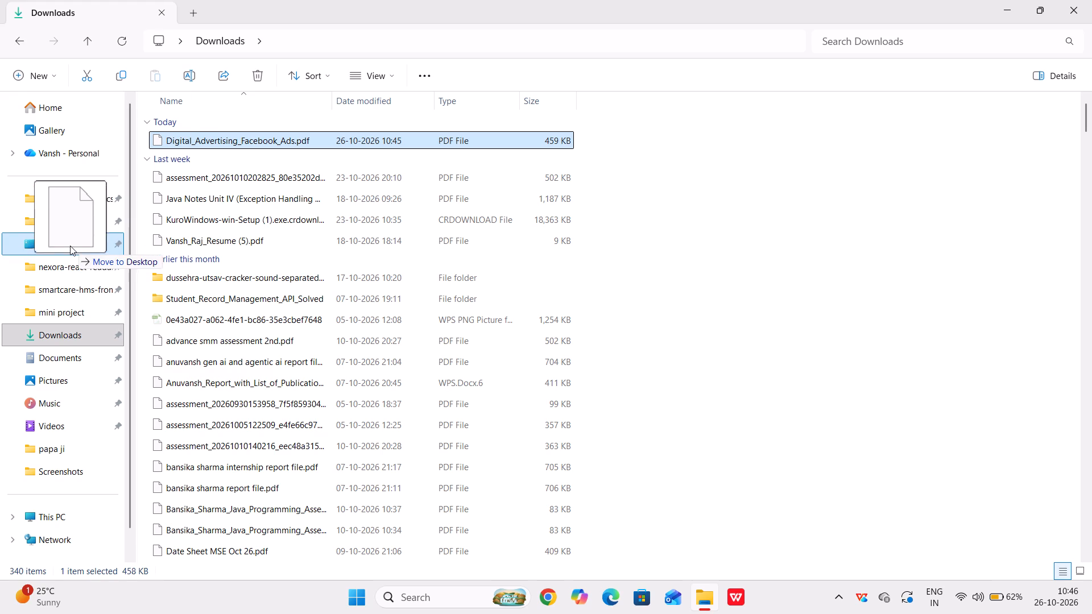
drag(70, 246, 70, 246)
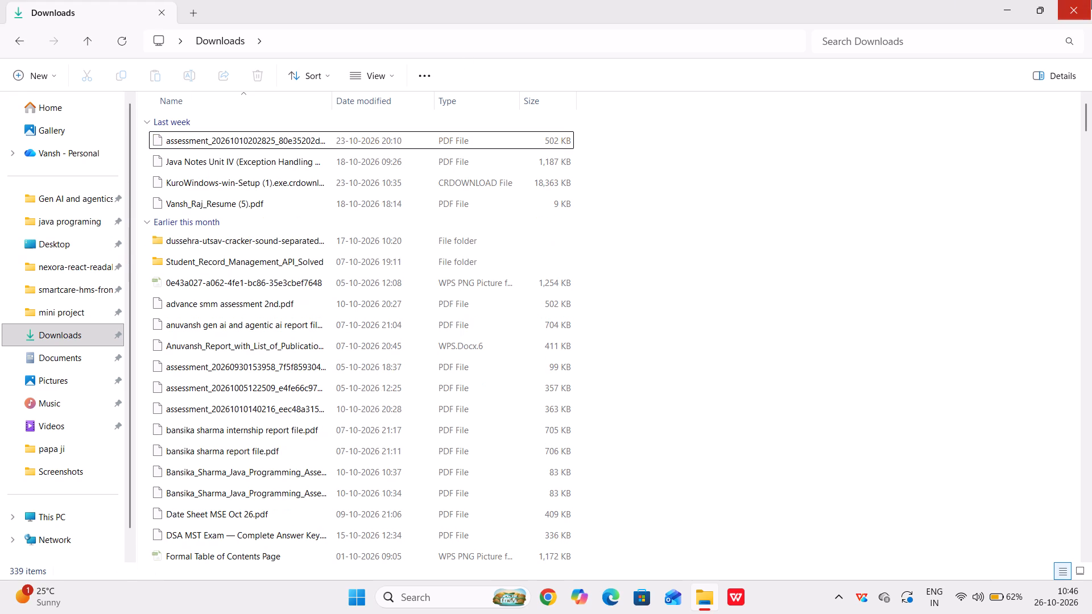
click(1091, 0)
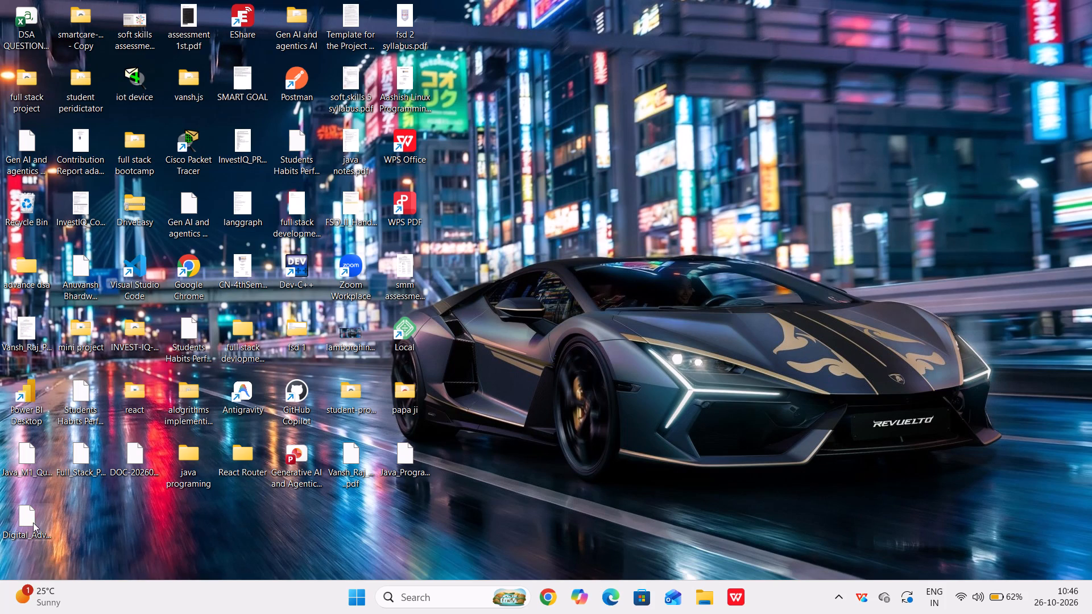
click(31, 524)
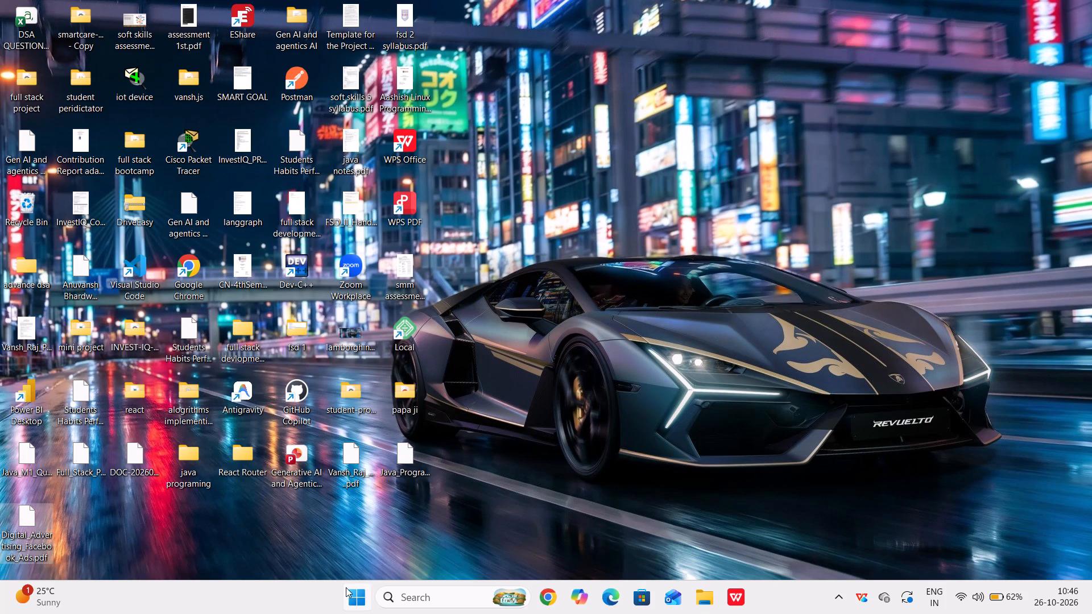
Open Google Chrome with the geetauniversity.edu profile and go to the university's erp portal.
click(553, 601)
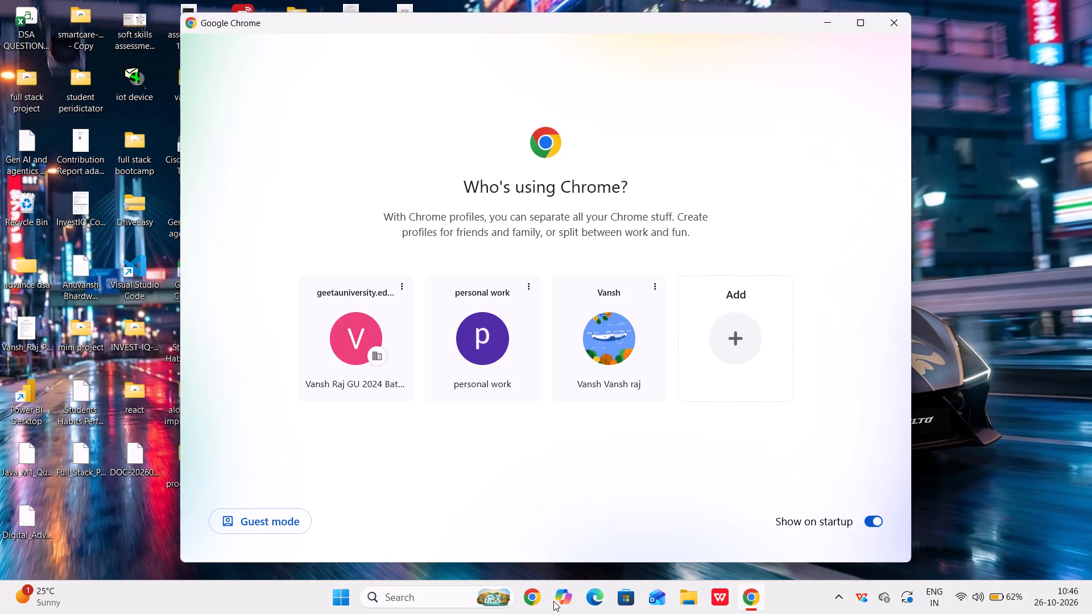
click(324, 346)
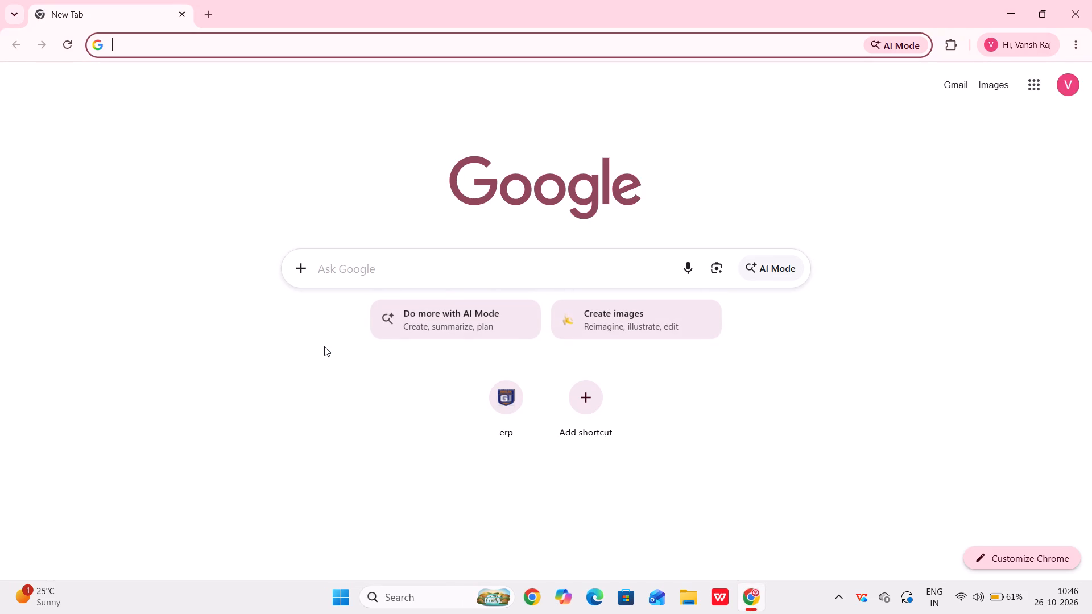
click(510, 428)
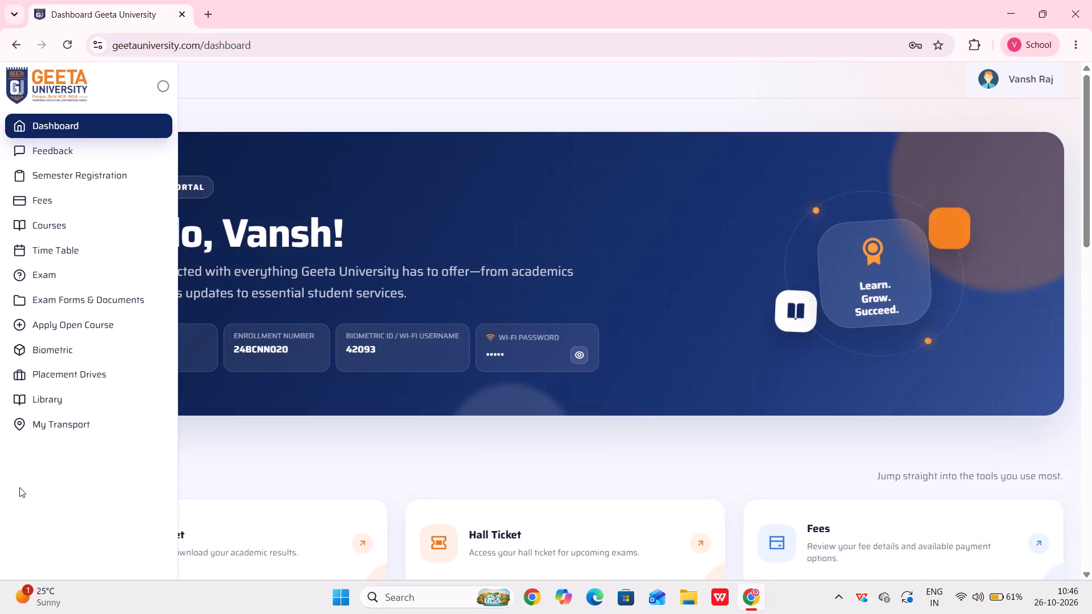
Open the Advanced SMM Assessment 2 question page through the Assessment module of the portal's Exam Centre.
click(69, 349)
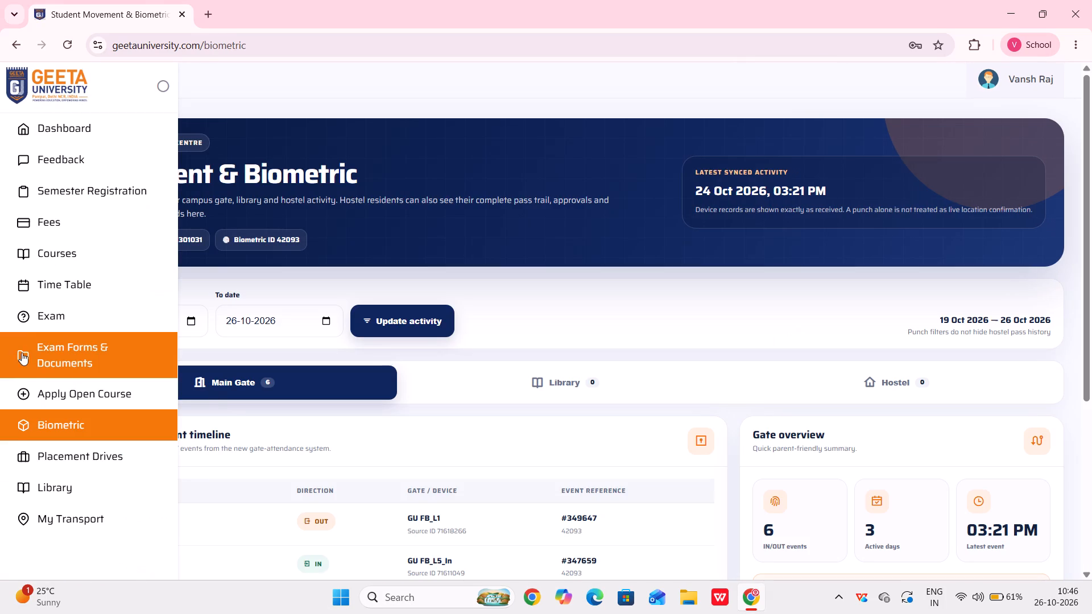
click(41, 312)
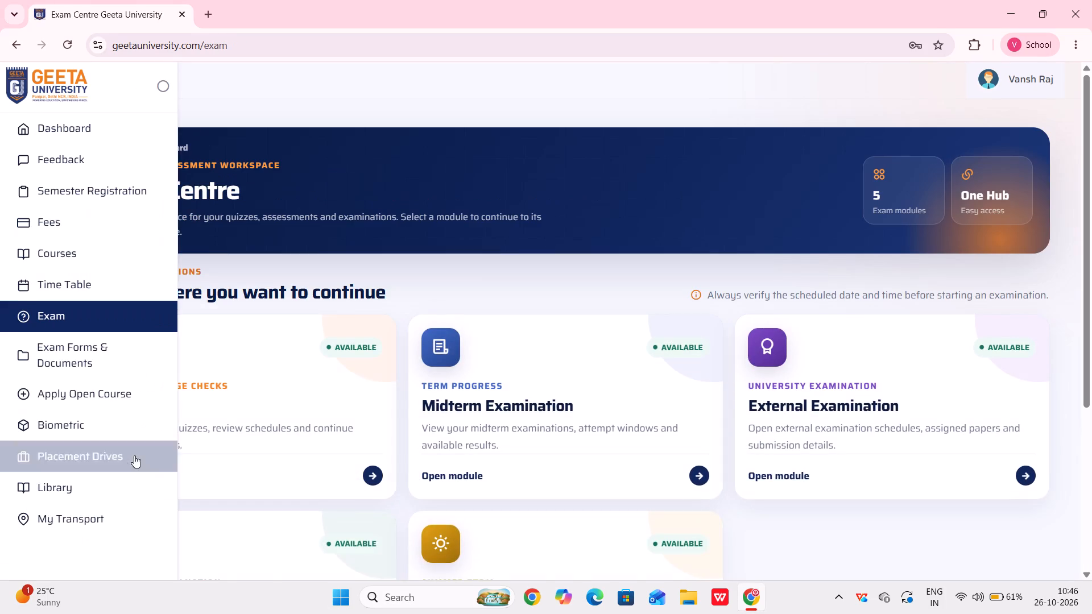
scroll(134, 455, down, 5)
drag(392, 360, 377, 361)
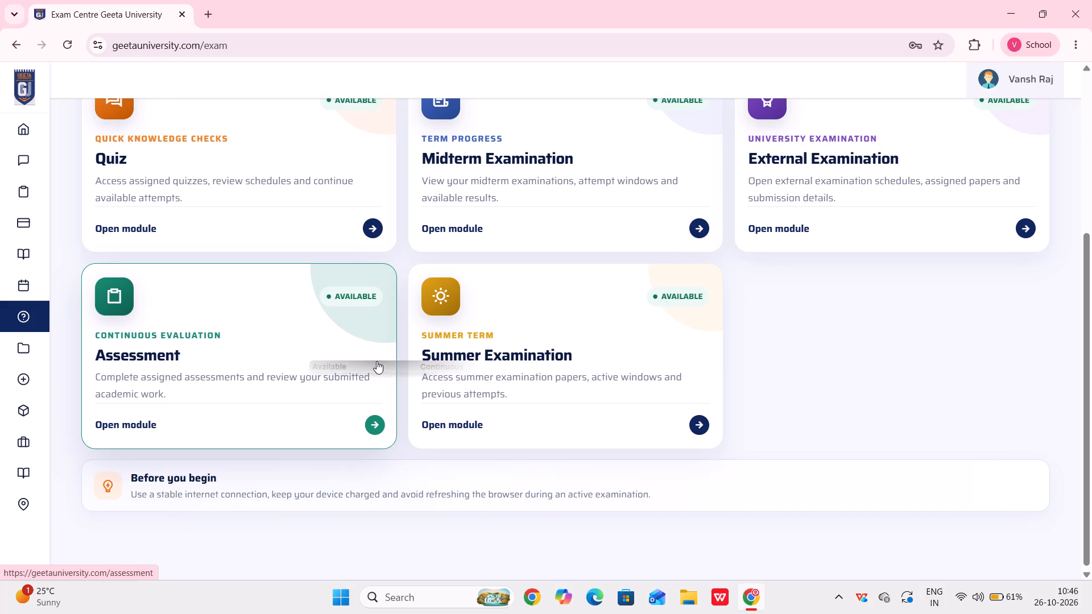
click(377, 361)
scroll(359, 413, down, 4)
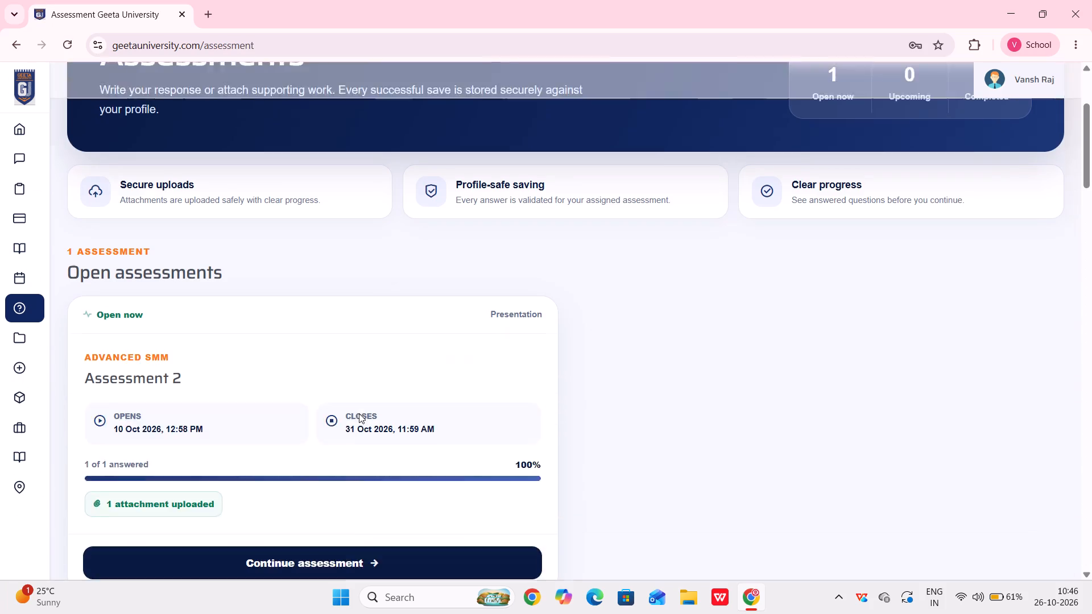
double_click(359, 413)
Start choosing a supporting file for the assessment question, looking in the Desktop folder.
scroll(359, 413, down, 6)
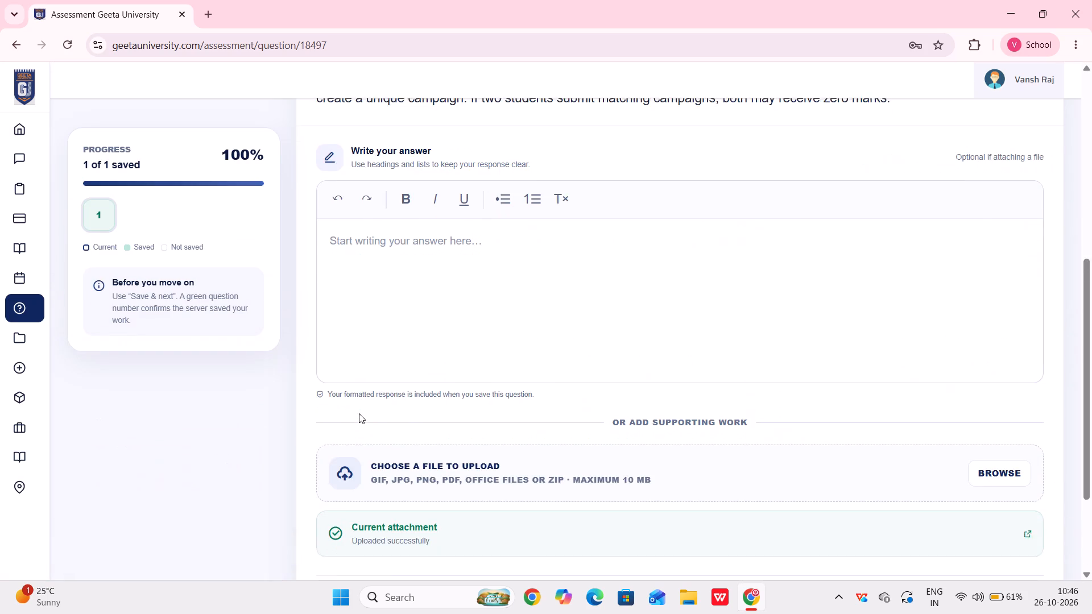
click(506, 408)
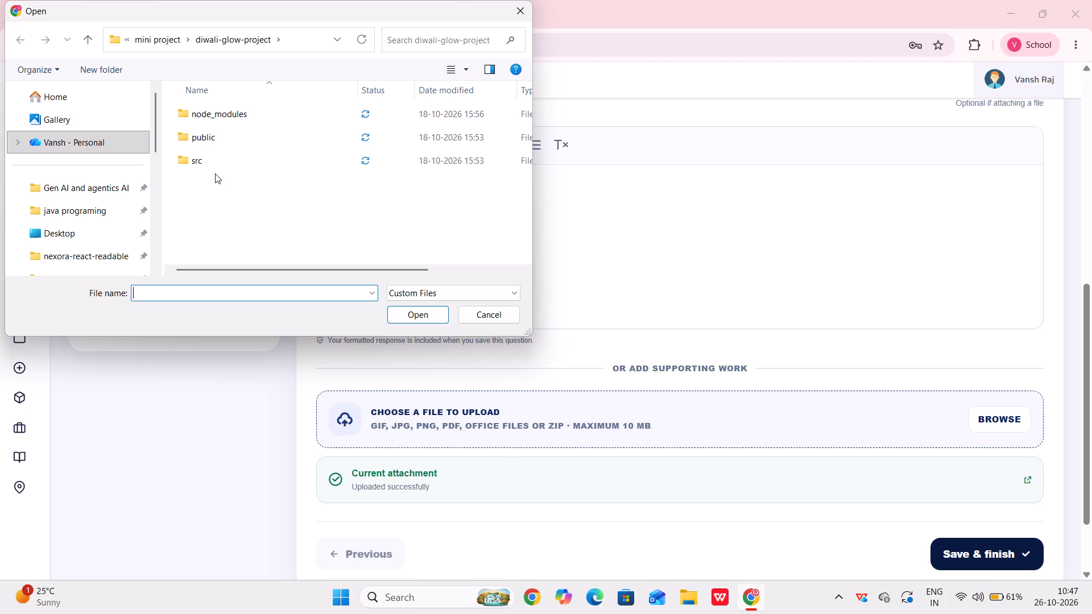
click(89, 229)
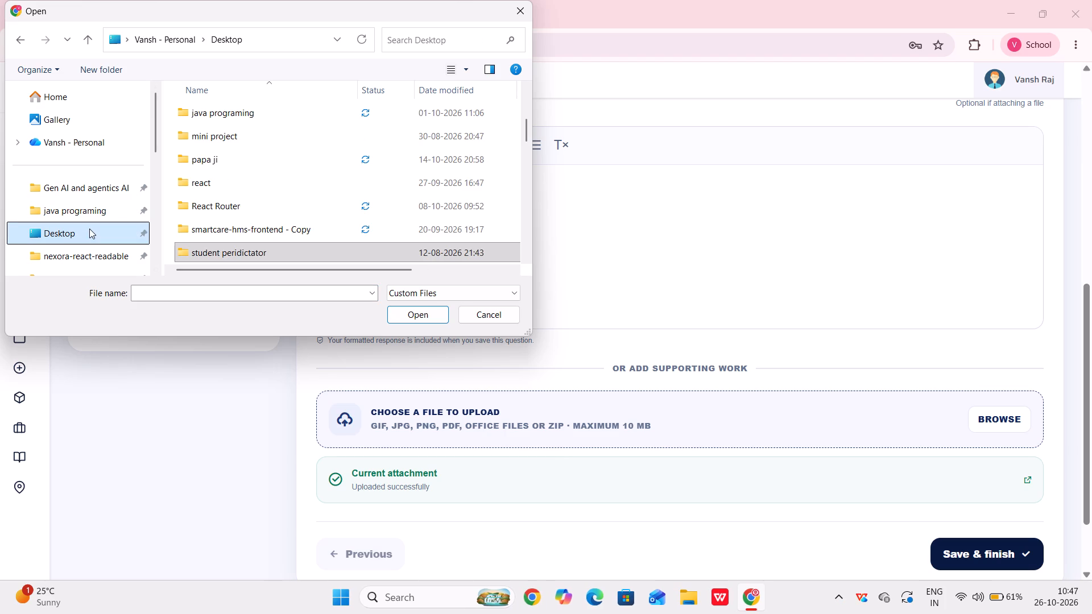
scroll(232, 131, down, 5)
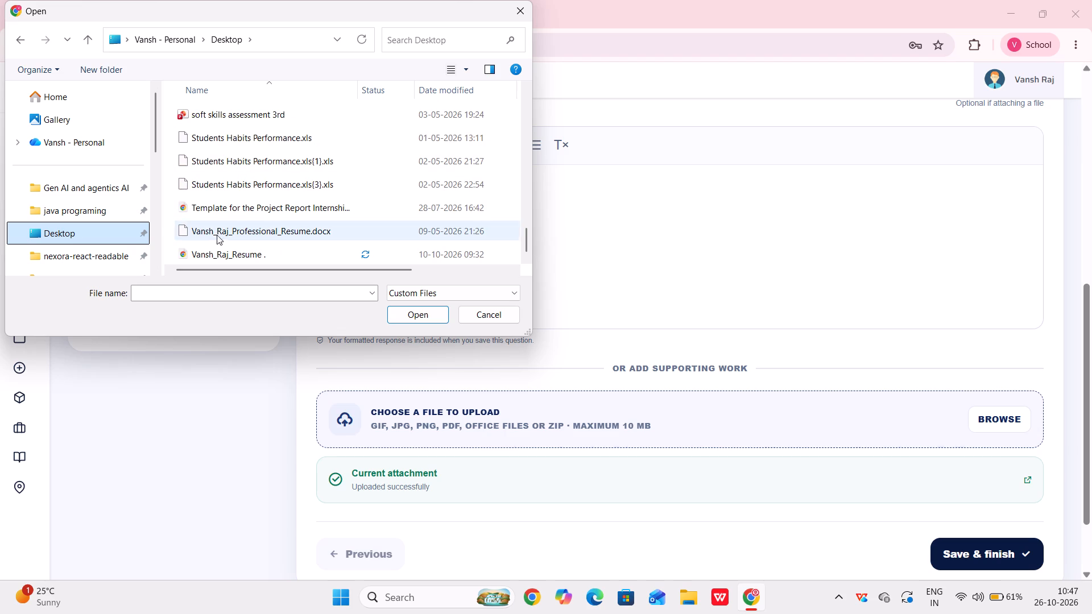
click(200, 288)
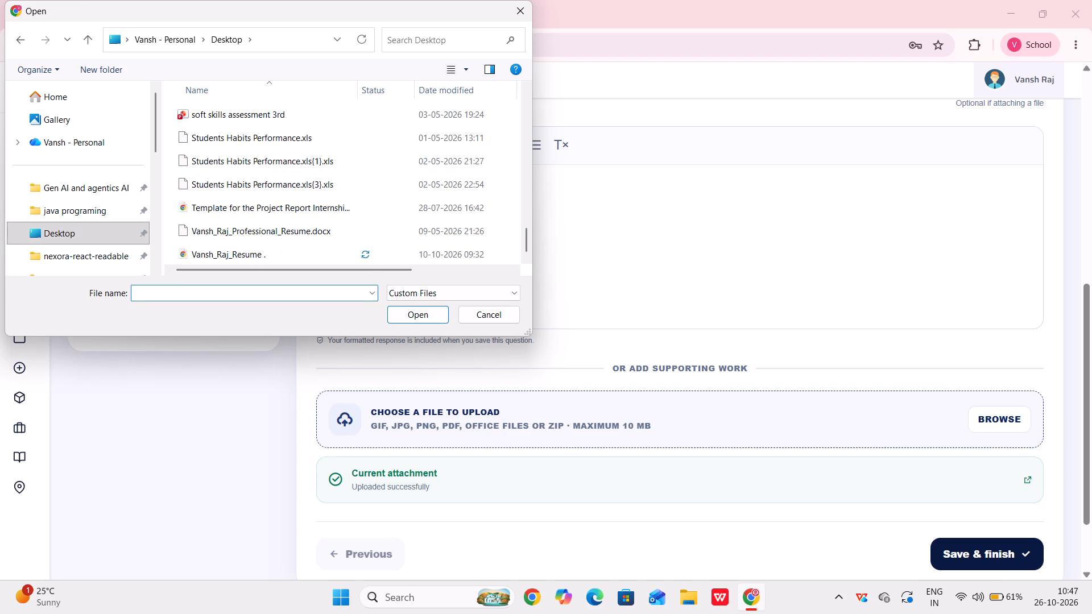
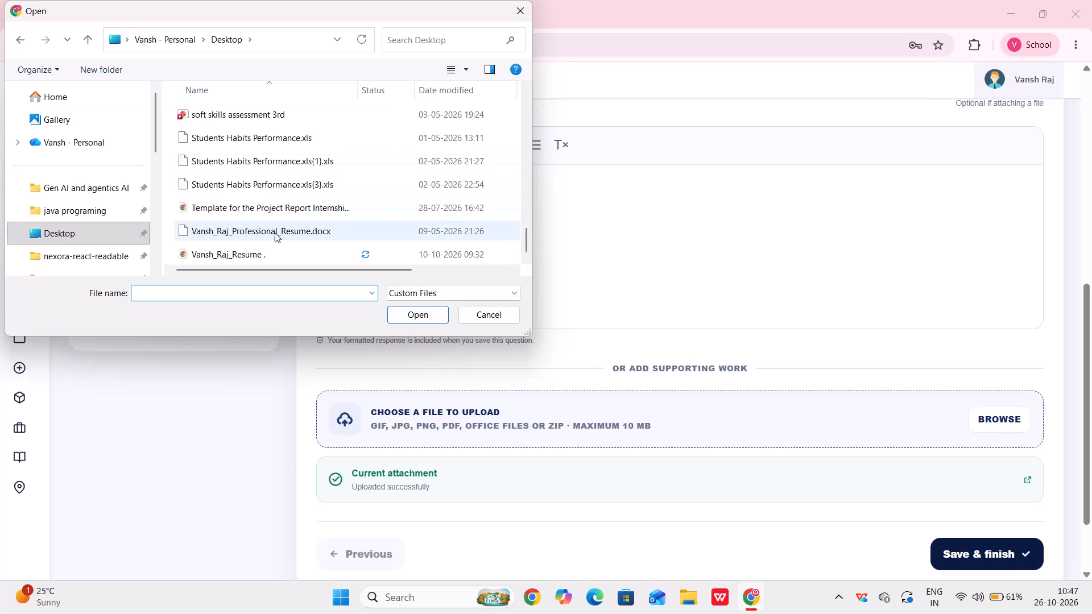
Attach Digital_Advertising_Facebook_Ads.pdf from the Desktop as the supporting file for the assessment question.
scroll(275, 233, down, 3)
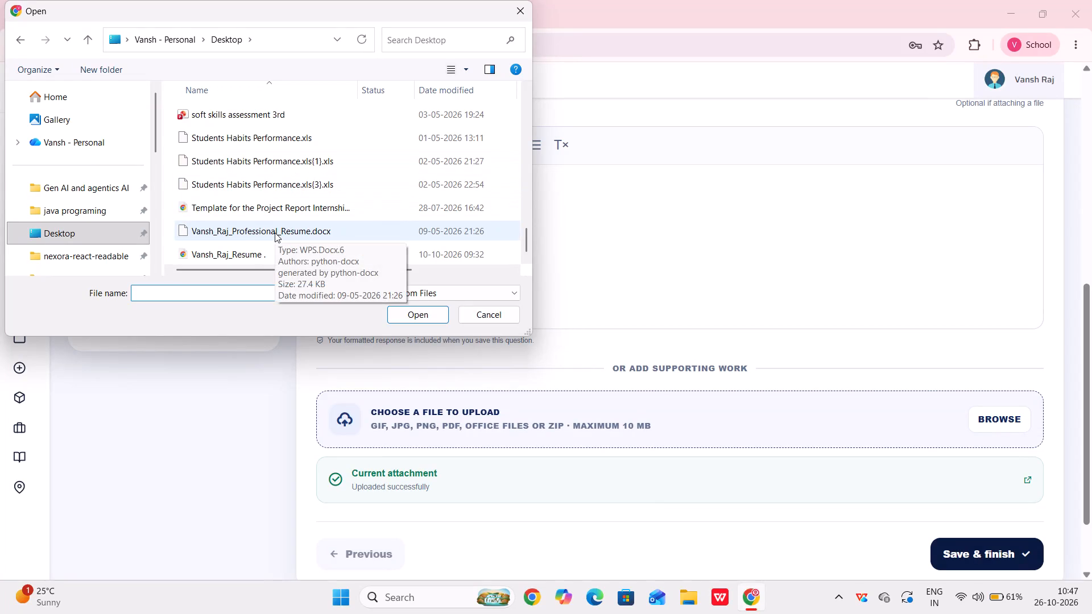
click(198, 294)
text(di)
click(224, 305)
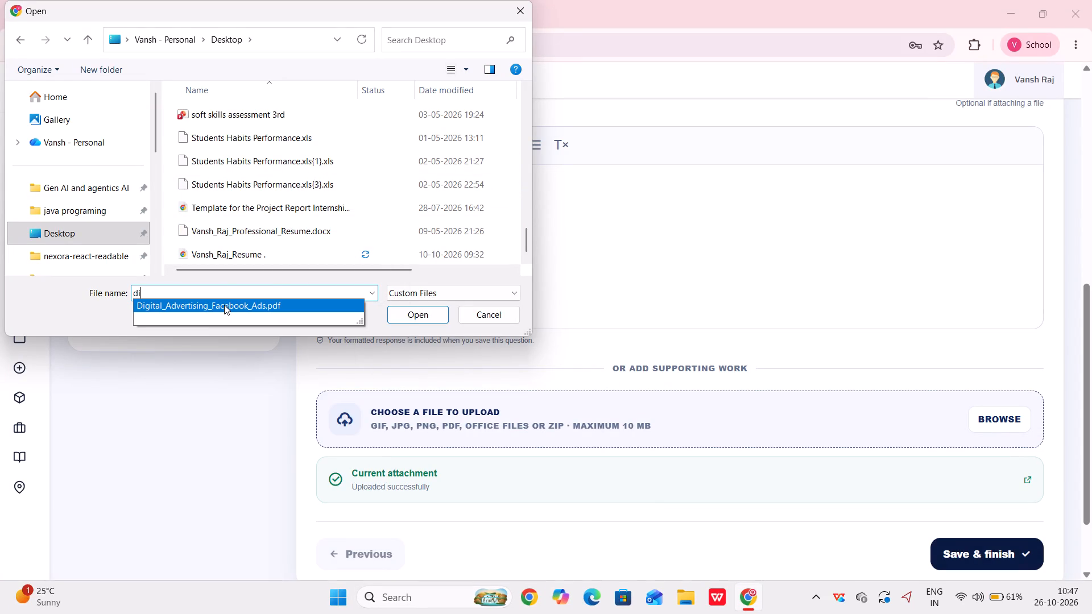
click(224, 305)
click(427, 311)
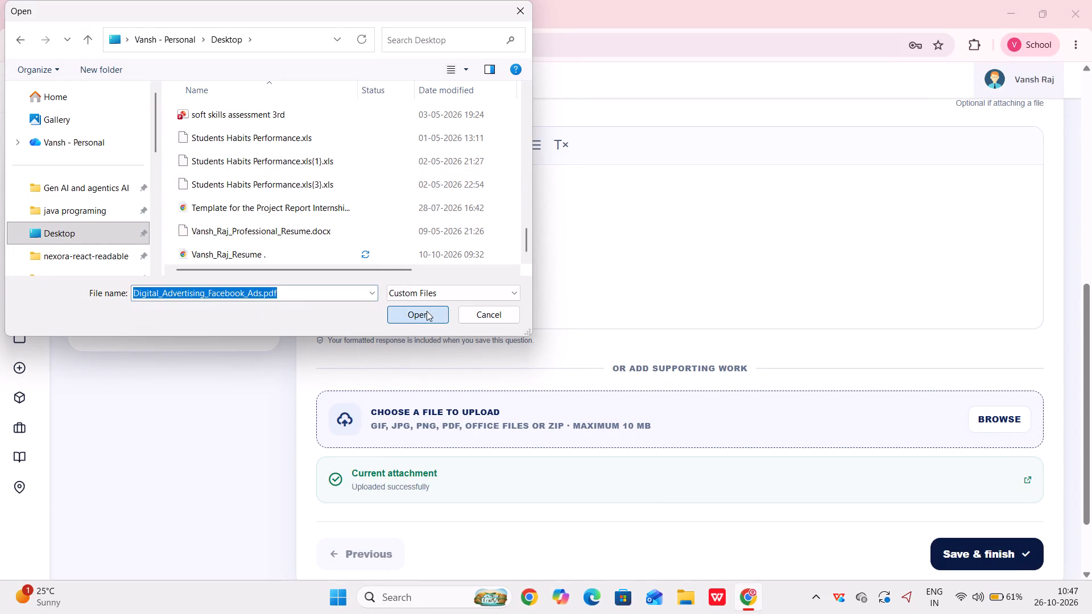
Save and finish the Advanced SMM Assessment 2 submission with the attached PDF.
scroll(427, 311, down, 2)
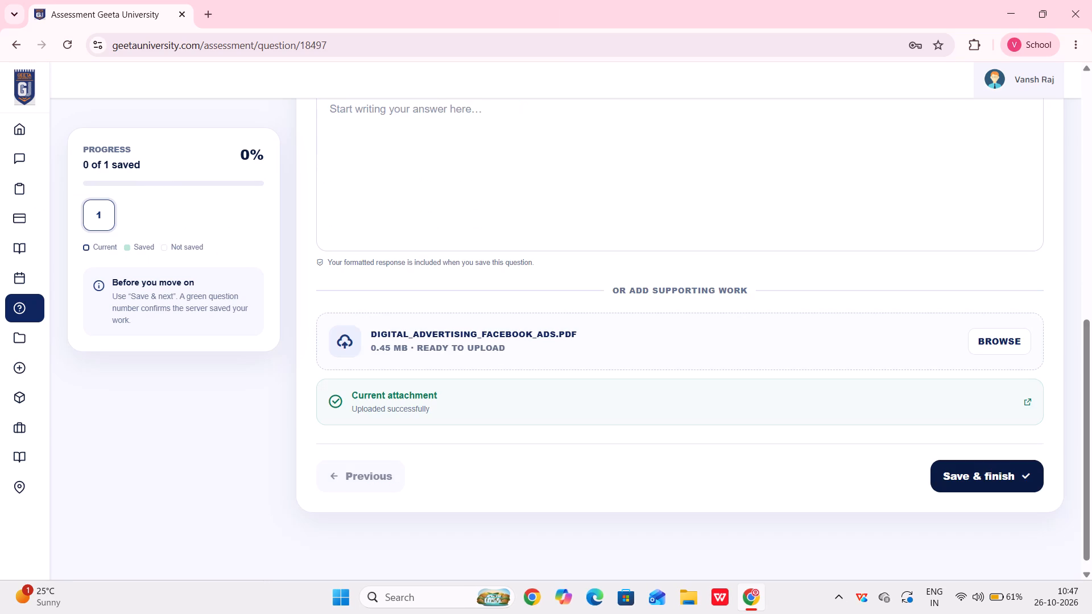
click(962, 480)
click(970, 463)
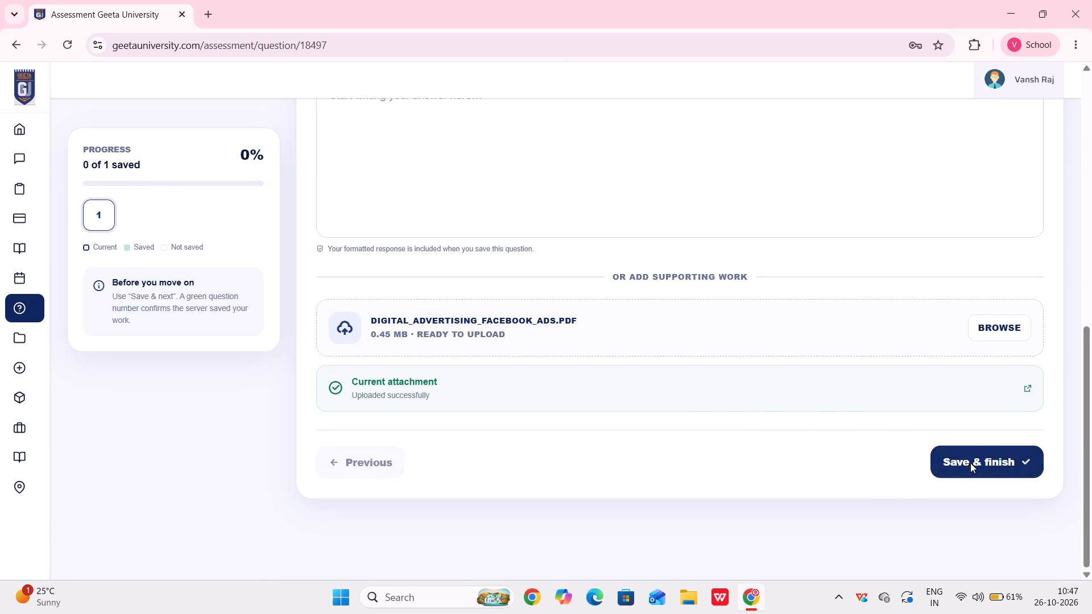
click(611, 379)
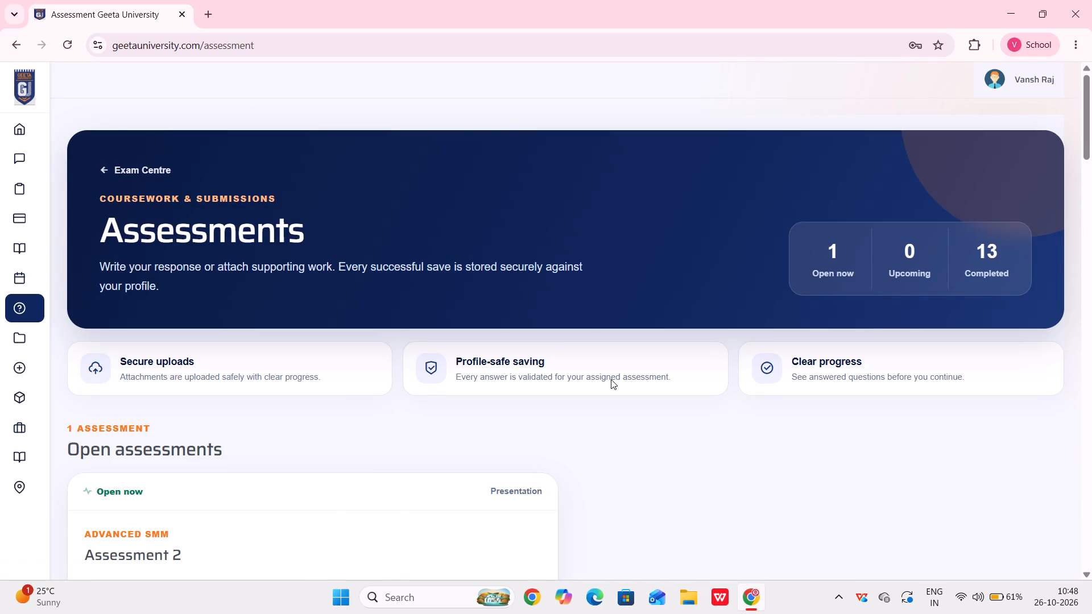
Reopen Advanced SMM Assessment 2, download its current attachment and open the downloaded PDF to check the upload.
scroll(611, 379, down, 5)
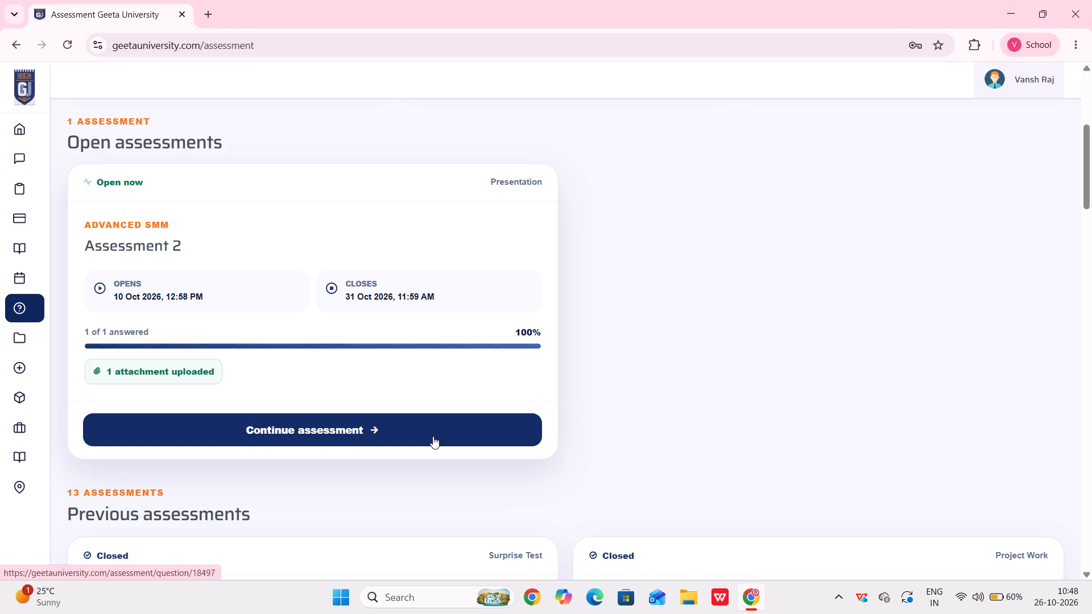
click(433, 436)
scroll(433, 436, down, 4)
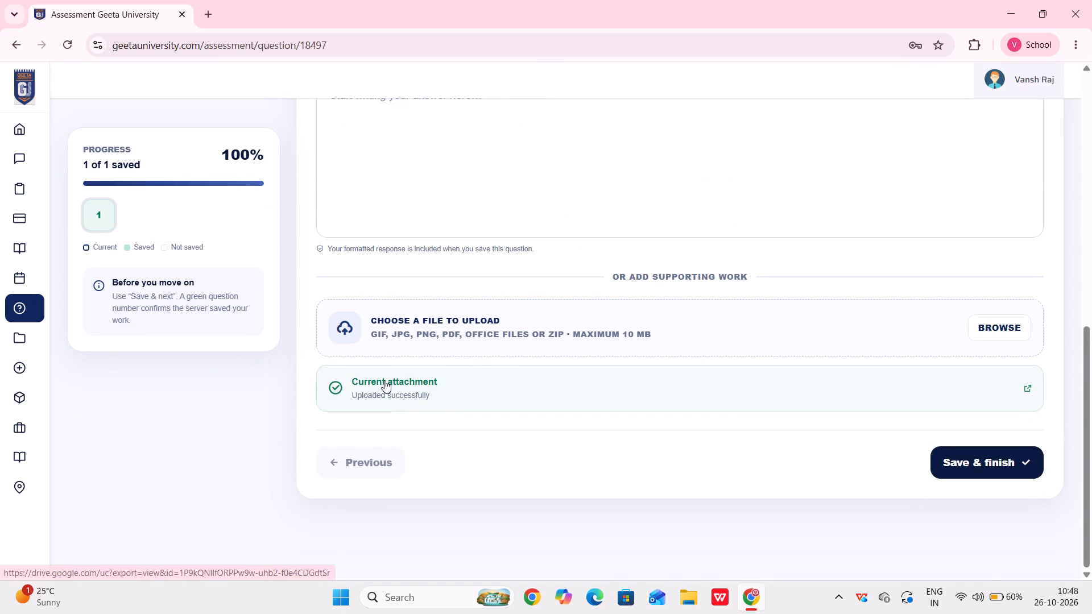
click(384, 380)
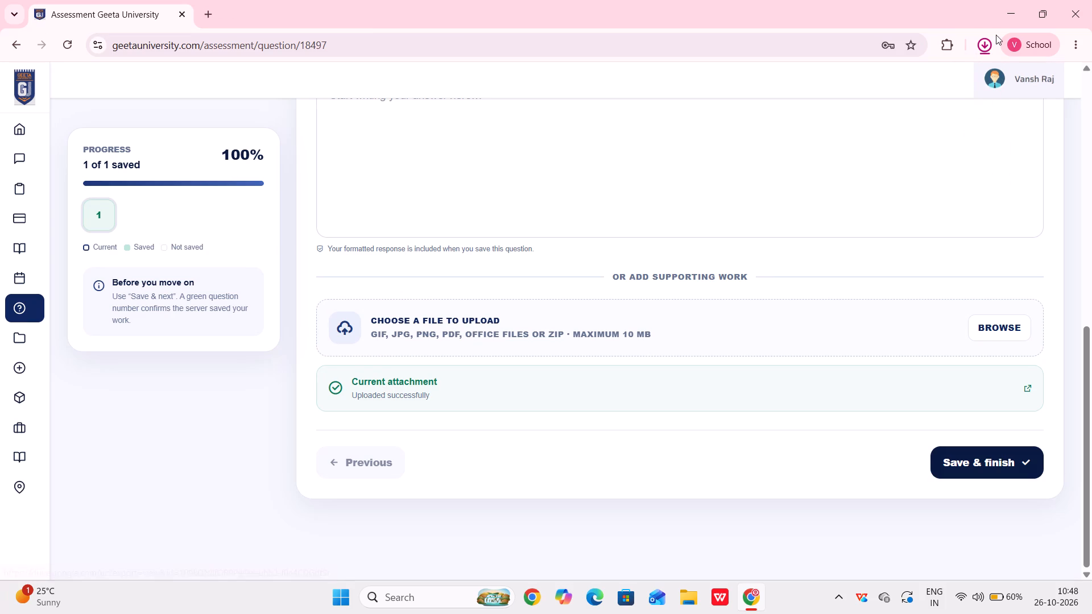
click(987, 40)
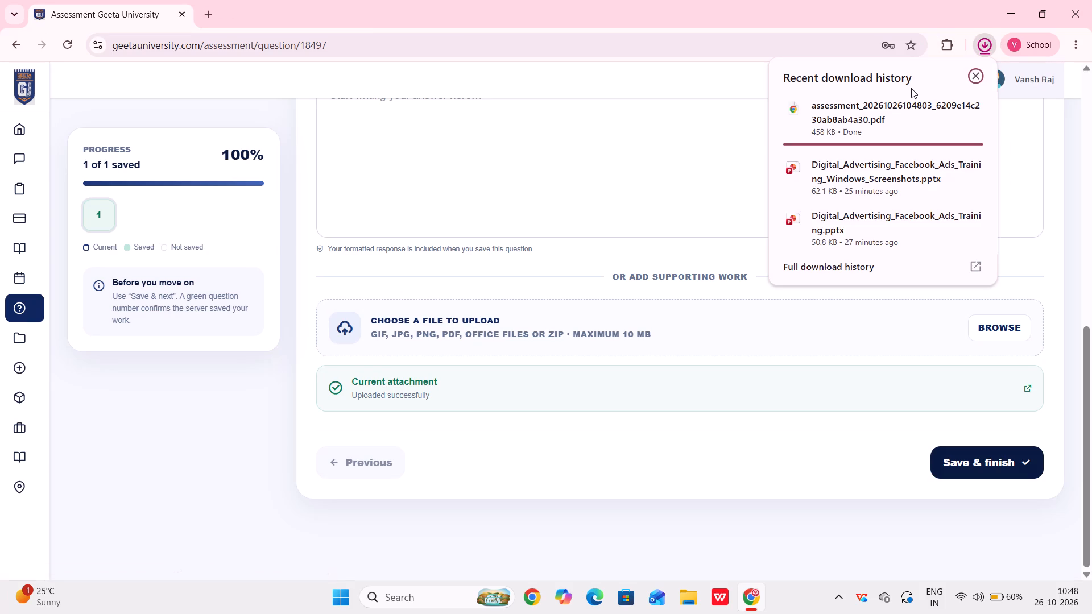
click(891, 102)
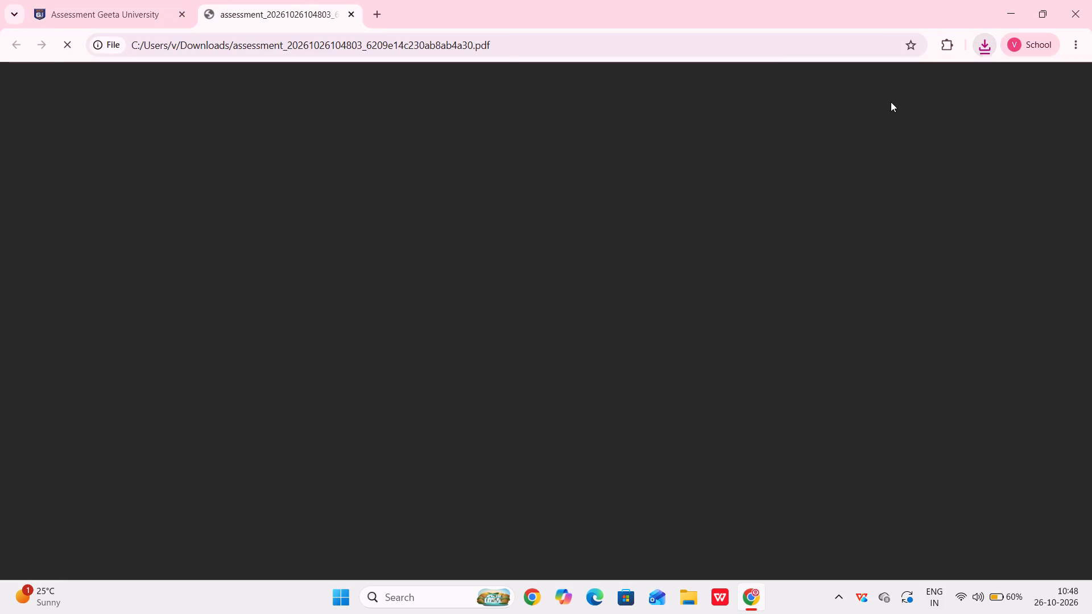
Close the browser window with the assessment page and the opened PDF.
click(1091, 0)
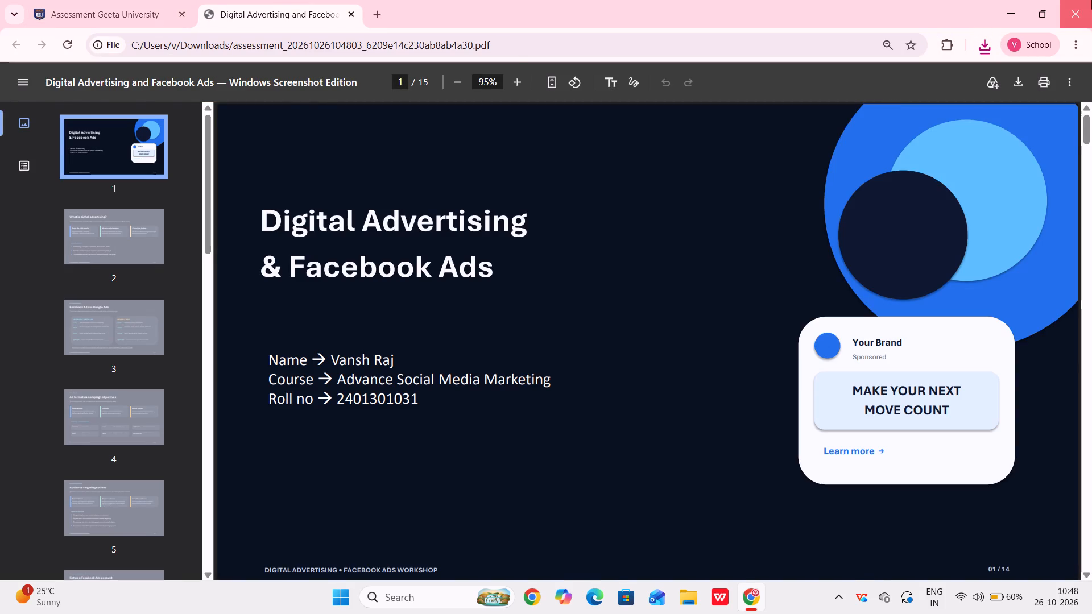
click(1091, 0)
scroll(990, 613, left, 1)
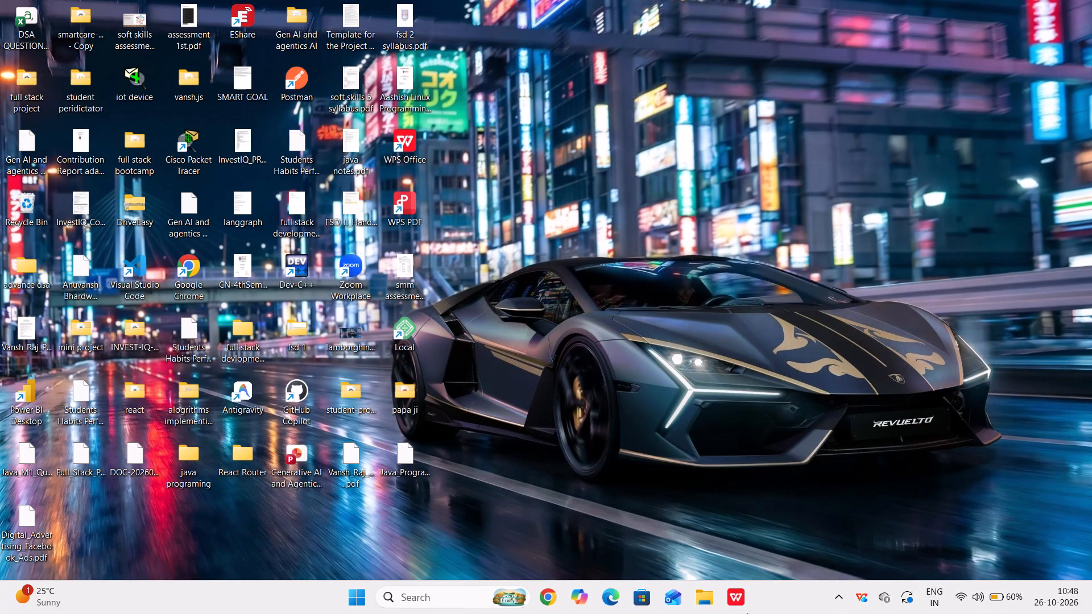
scroll(747, 613, left, 1)
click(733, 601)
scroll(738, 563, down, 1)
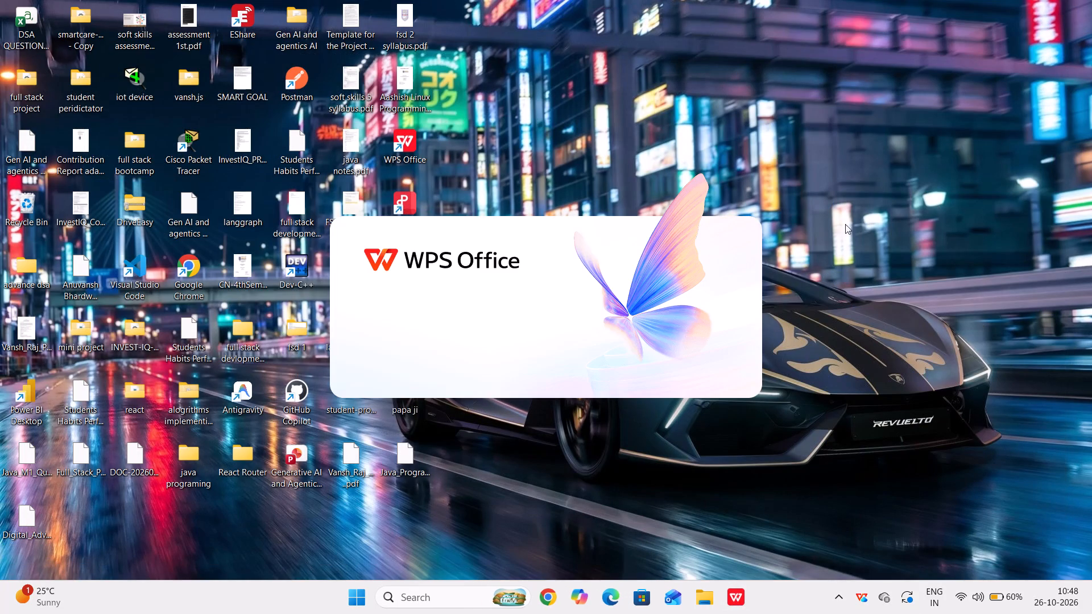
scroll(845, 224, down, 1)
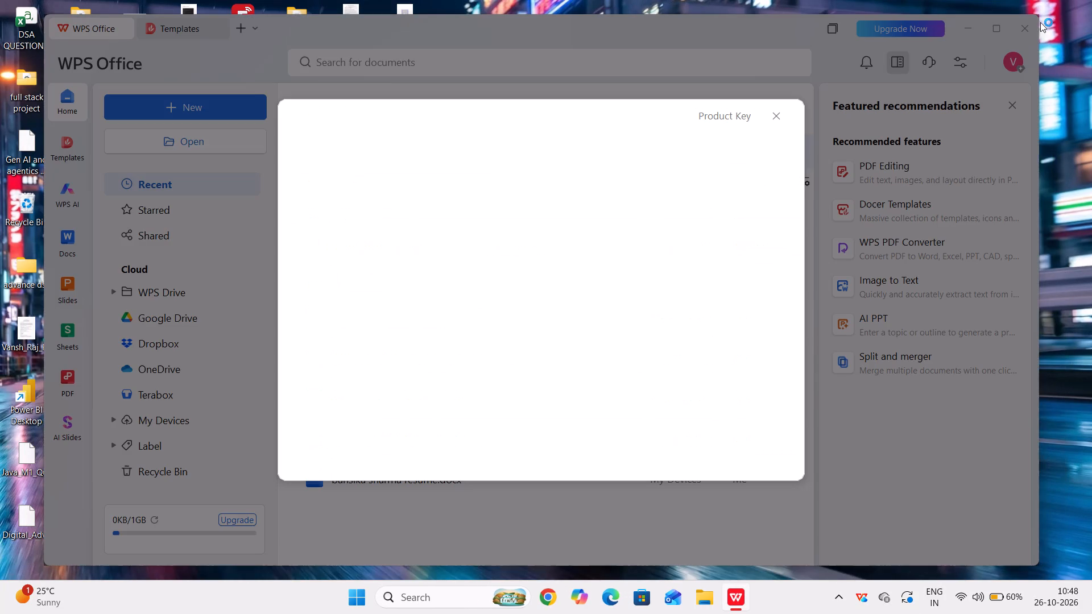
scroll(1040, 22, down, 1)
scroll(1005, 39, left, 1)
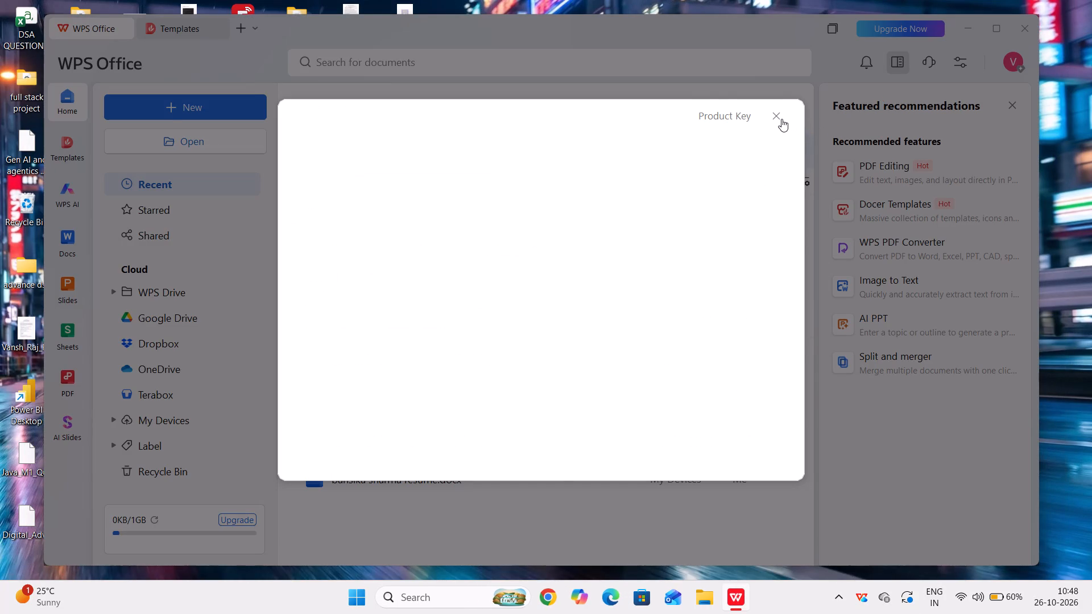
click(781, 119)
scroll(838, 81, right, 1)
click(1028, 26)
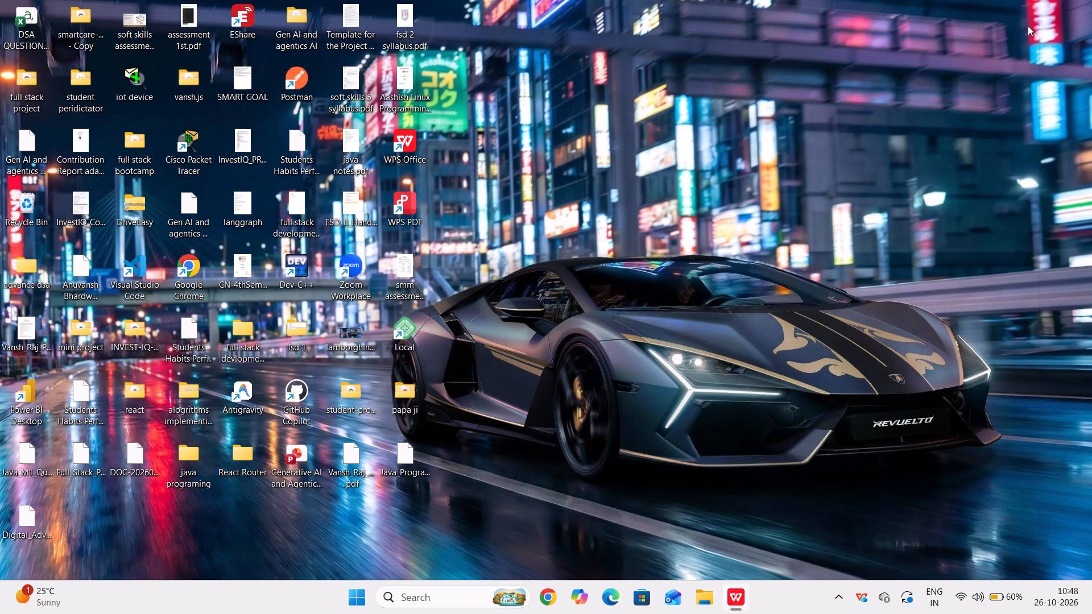
Shut down the computer from the desktop.
key(alt+F4)
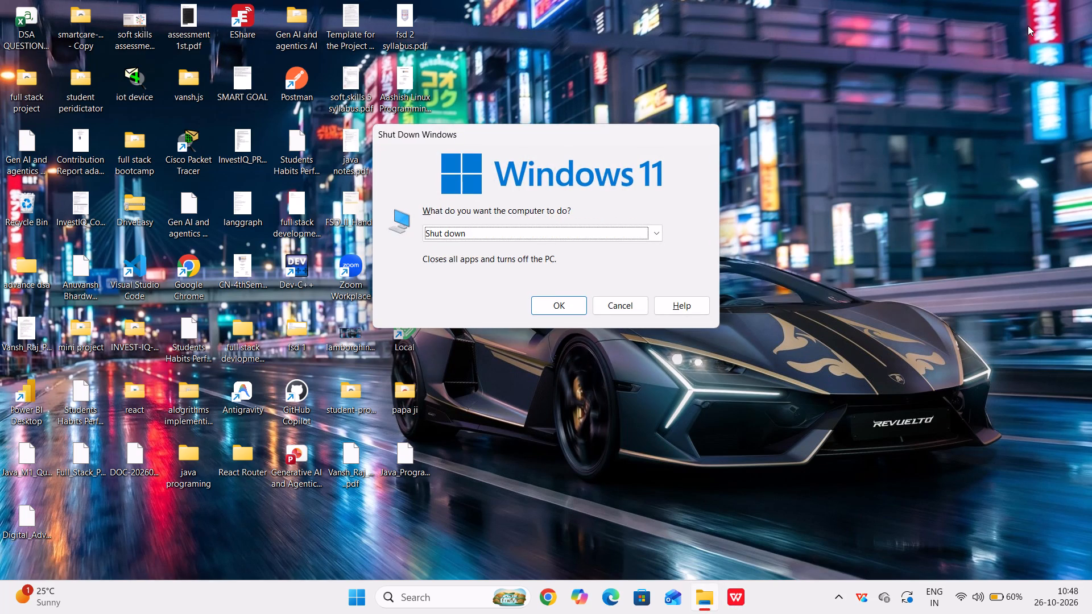
key(Return)
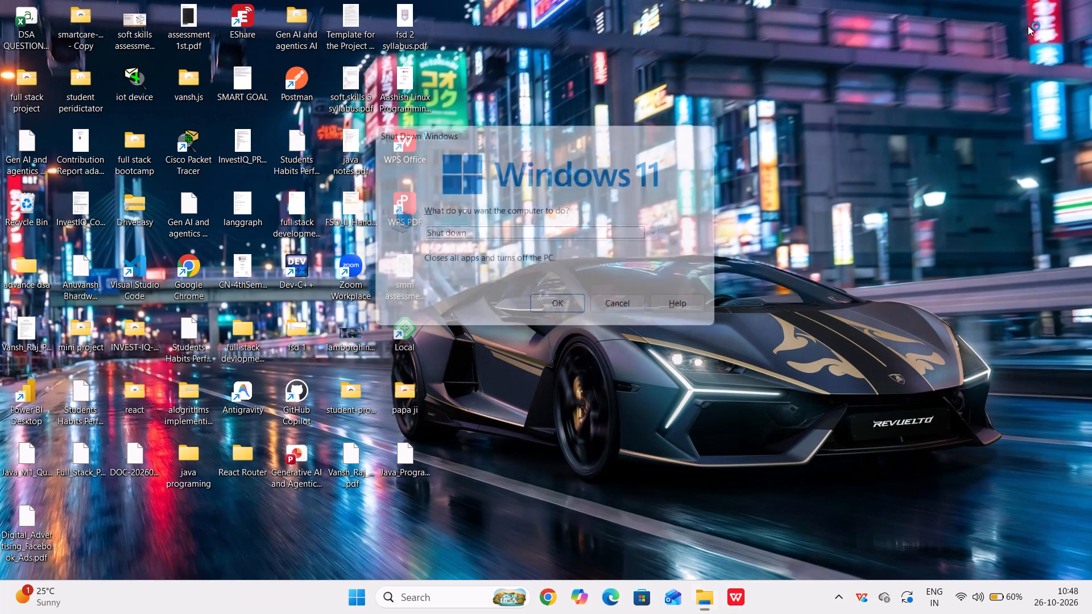